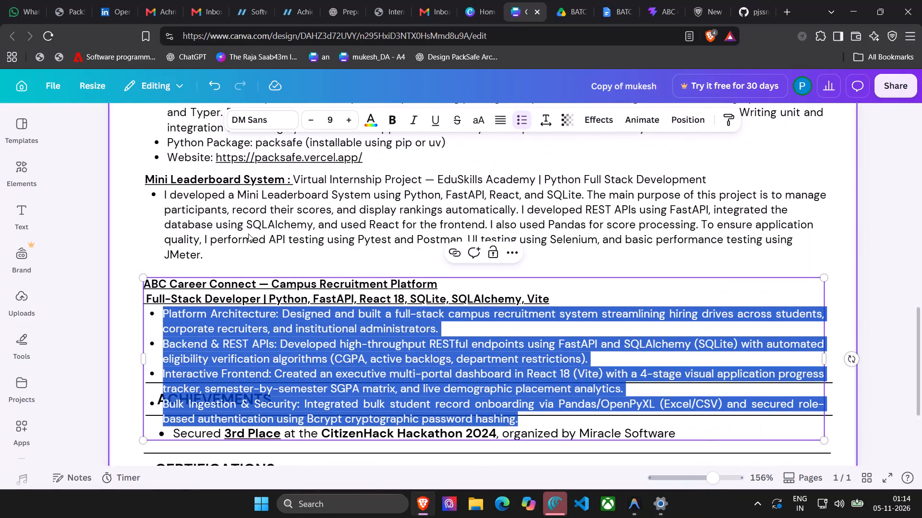
# Join the "Full-Stack Developer" line onto the end of the "ABC Career Connect — Campus Recruitment Platform" heading.
pyautogui.click(145, 301)
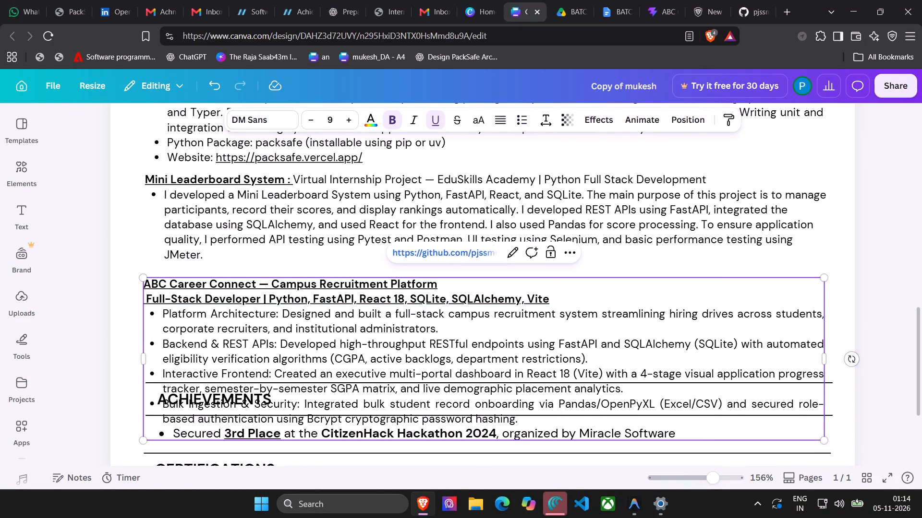
pyautogui.press('BackSpace')
pyautogui.press('BackSpace')
# Replace "Full-Stack Developer |" in the ABC Career Connect heading with a colon and a space before "Python".
pyautogui.press('Right')
pyautogui.press('Right')
pyautogui.press('Right')
pyautogui.press('Right')
pyautogui.press('Right')
pyautogui.press('Right')
pyautogui.press('Right')
pyautogui.press('Right')
pyautogui.press('Right')
pyautogui.press('Right')
pyautogui.press('Right')
pyautogui.press('Right')
pyautogui.press('Right')
pyautogui.press('Right')
pyautogui.press('Right')
pyautogui.press('Right')
pyautogui.press('Right')
pyautogui.press('Right')
pyautogui.press('Right')
pyautogui.press('Right')
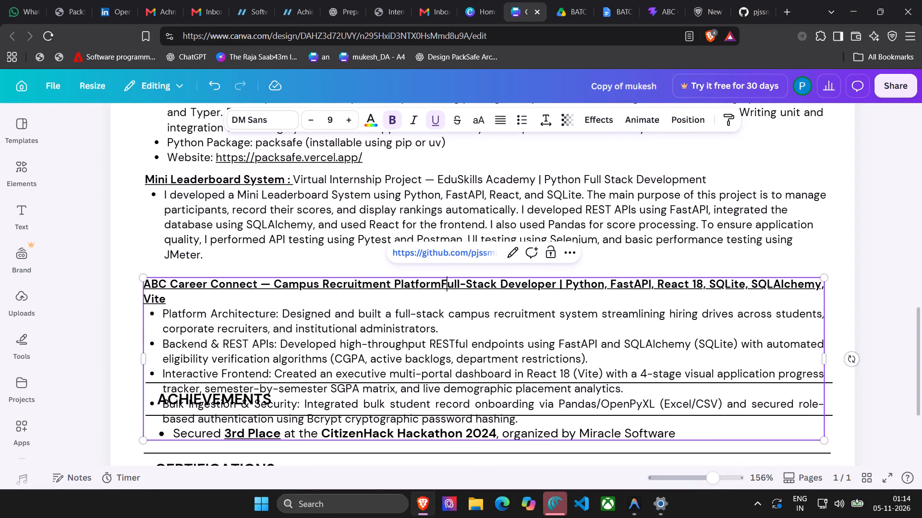
pyautogui.press('Right')
pyautogui.press('BackSpace')
pyautogui.press('BackSpace')
pyautogui.press('BackSpace')
pyautogui.press('BackSpace')
pyautogui.press('BackSpace')
pyautogui.press('BackSpace')
pyautogui.press('BackSpace')
pyautogui.press('BackSpace')
pyautogui.press('BackSpace')
pyautogui.press('BackSpace')
pyautogui.press('BackSpace')
pyautogui.press('BackSpace')
pyautogui.press('BackSpace')
pyautogui.press('BackSpace')
pyautogui.press('BackSpace')
pyautogui.press('BackSpace')
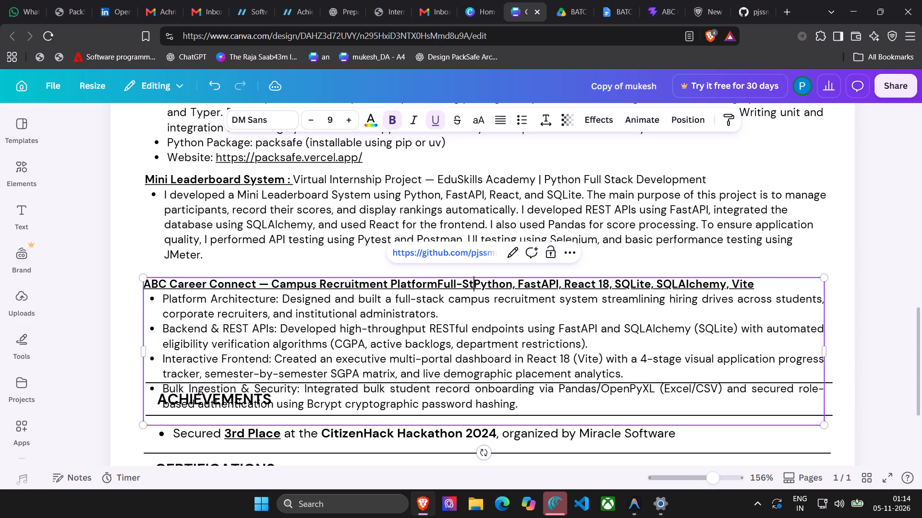
pyautogui.press('BackSpace')
pyautogui.press('BackSpace')
pyautogui.press('BackSpace')
pyautogui.press('BackSpace')
pyautogui.press('BackSpace')
pyautogui.press('BackSpace')
pyautogui.press('BackSpace')
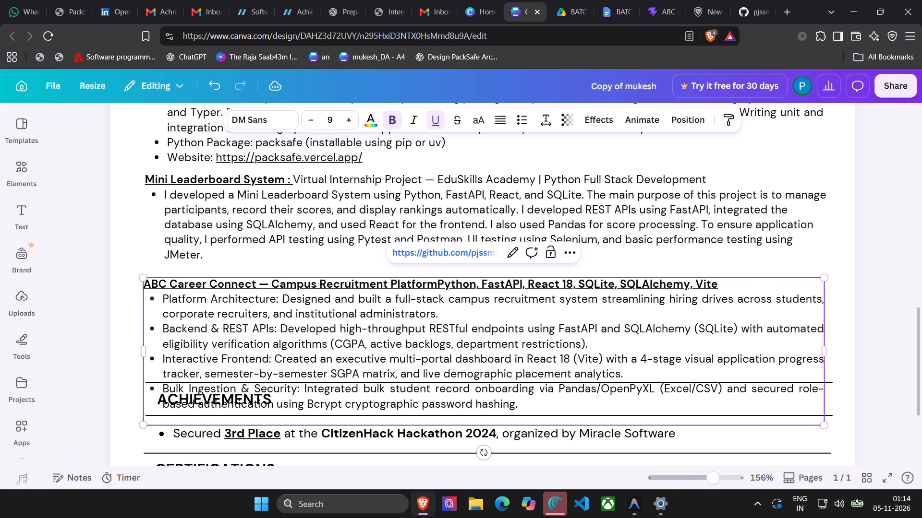
pyautogui.write(':')
pyautogui.press('space')
# Delete ", Vite" from the end of the technology list in the ABC Career Connect heading.
pyautogui.scroll(1, 145, 301)
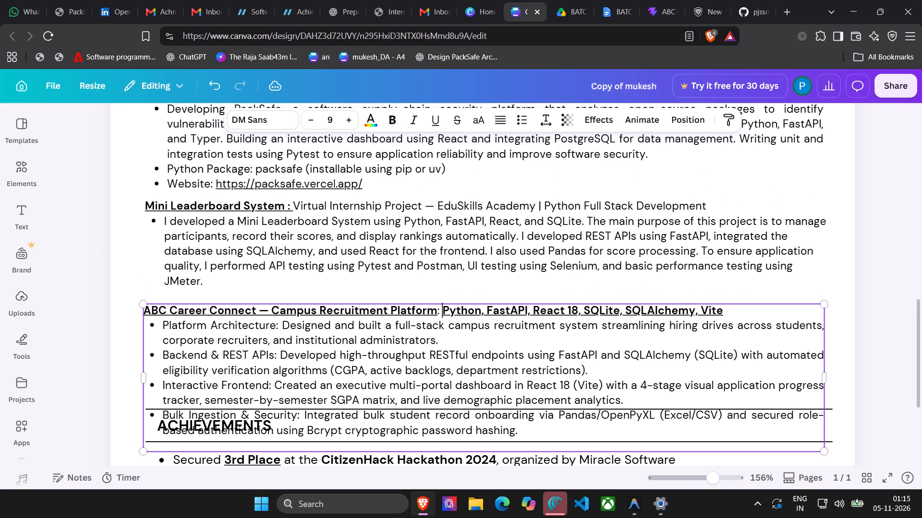
pyautogui.scroll(1, 145, 301)
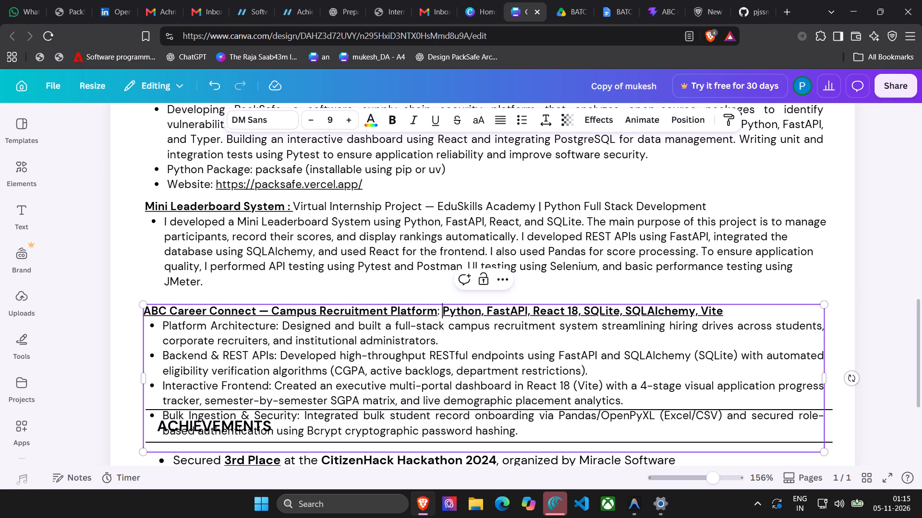
pyautogui.moveTo(740, 313); pyautogui.dragTo(695, 315)
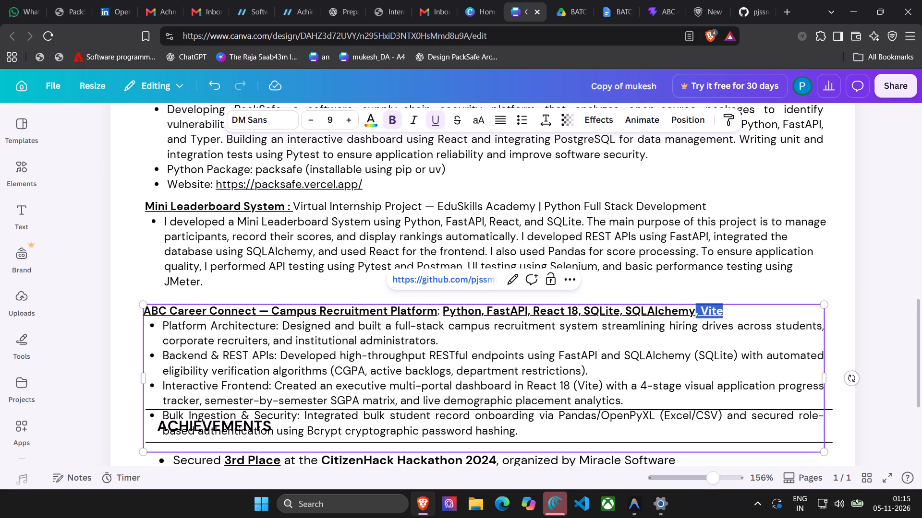
pyautogui.press('BackSpace')
pyautogui.press('Left')
# Remove bold from "Python, FastAPI, React 18, SQLite, SQLAlchemy" in the ABC Career Connect heading.
pyautogui.scroll(1, 695, 315)
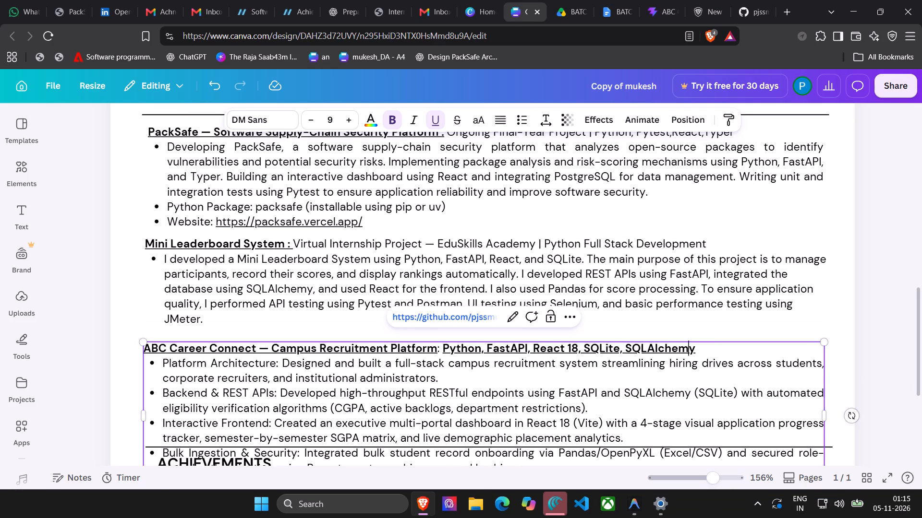
pyautogui.moveTo(713, 350); pyautogui.dragTo(534, 362)
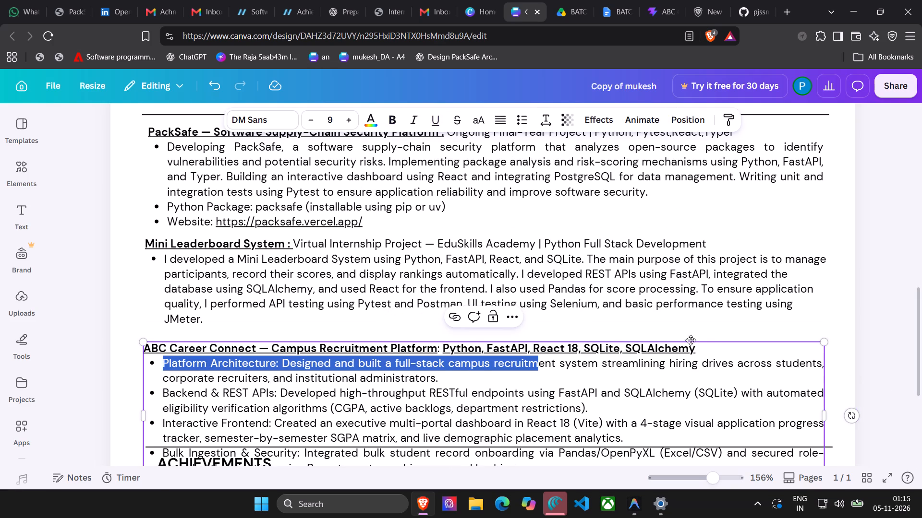
pyautogui.click(691, 340)
pyautogui.click(699, 350)
pyautogui.click(699, 350)
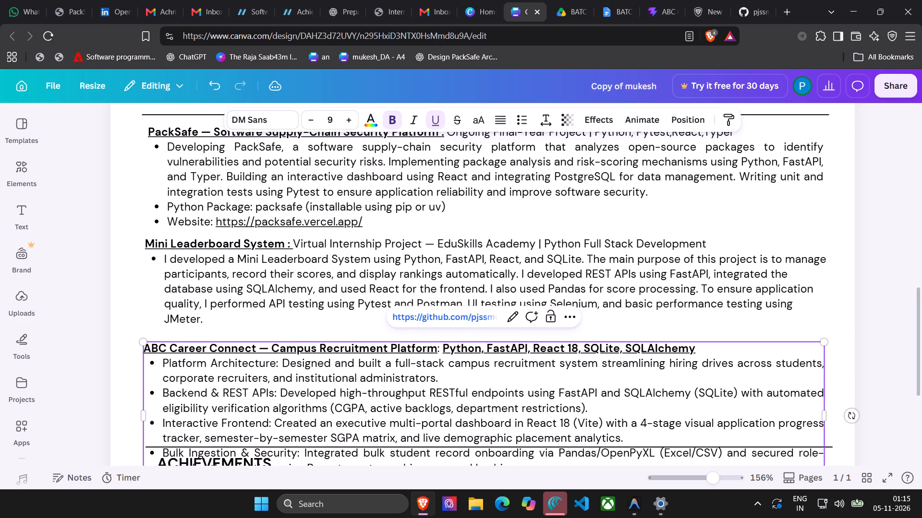
pyautogui.moveTo(697, 353); pyautogui.dragTo(446, 355)
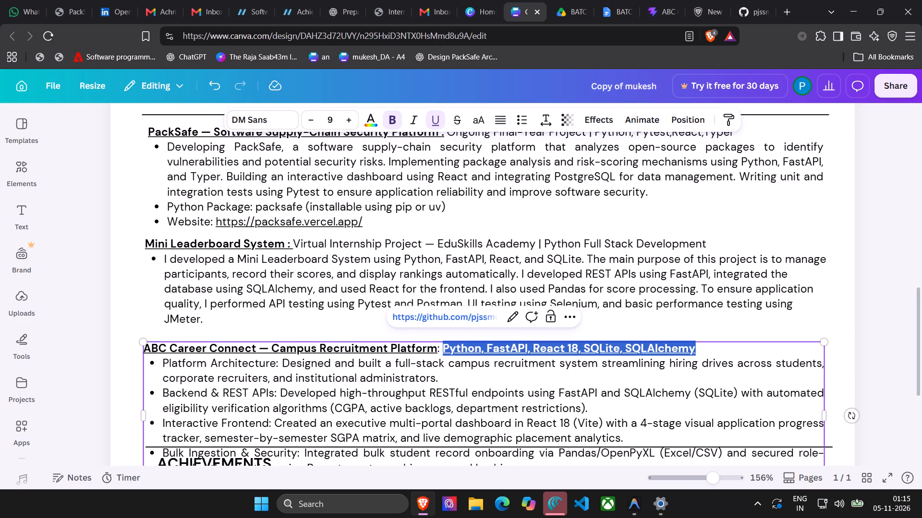
pyautogui.moveTo(446, 355); pyautogui.dragTo(446, 347)
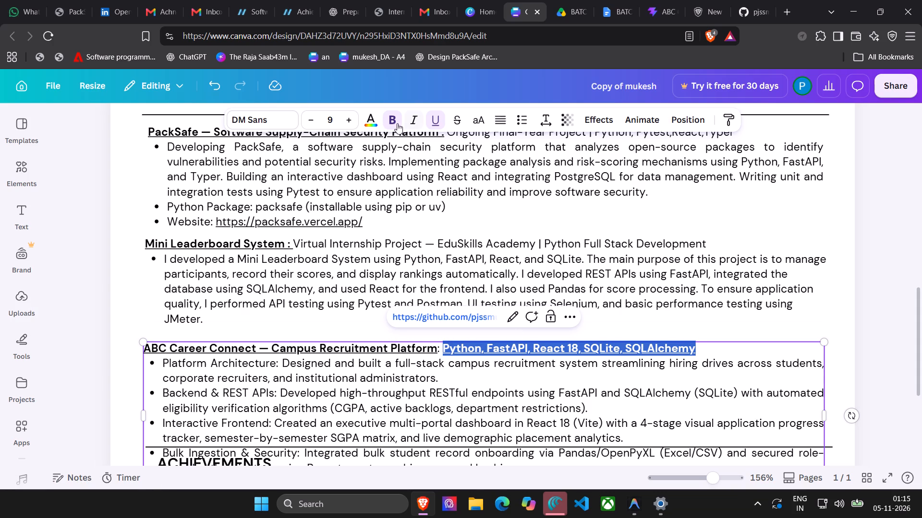
pyautogui.click(392, 123)
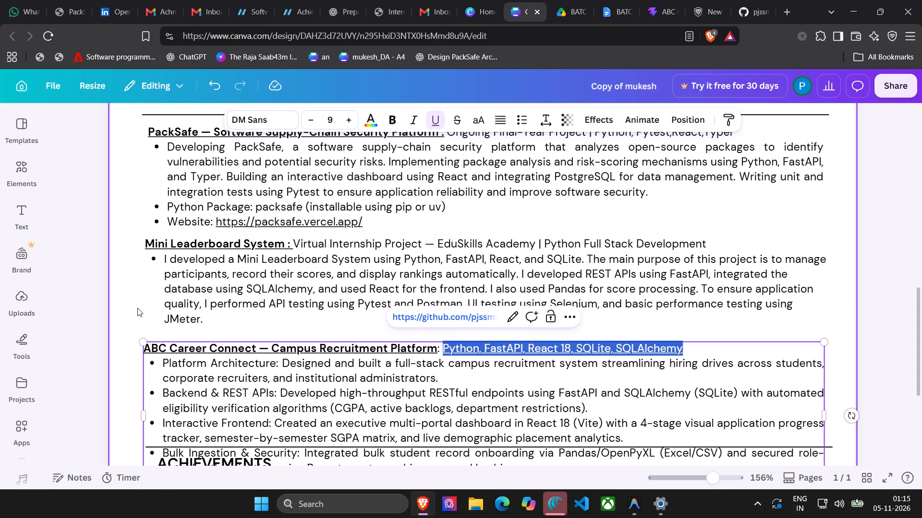
pyautogui.scroll(1, 226, 262)
pyautogui.scroll(-2, 226, 262)
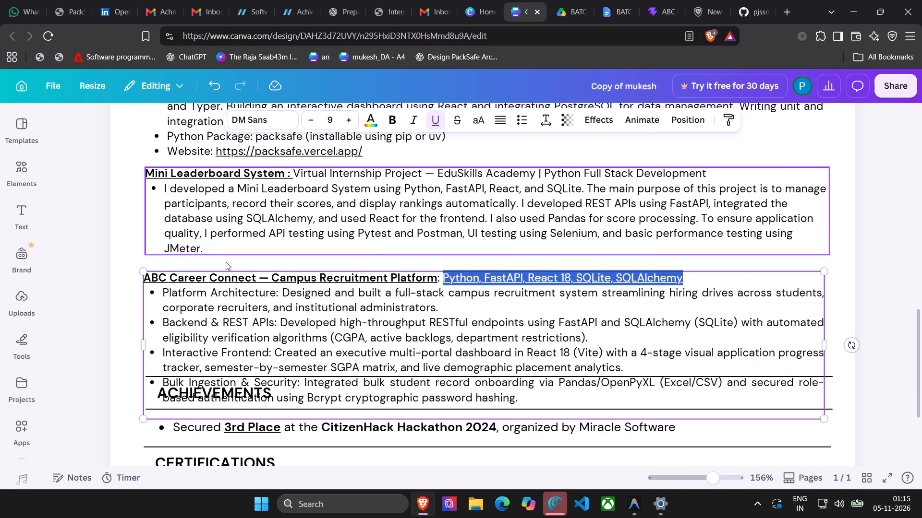
pyautogui.scroll(1, 226, 262)
pyautogui.click(107, 224)
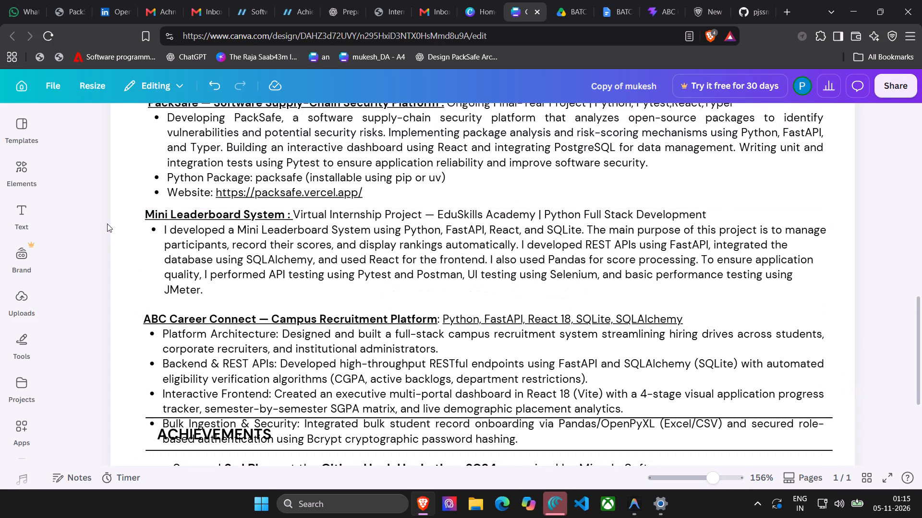
pyautogui.click(214, 304)
pyautogui.click(216, 346)
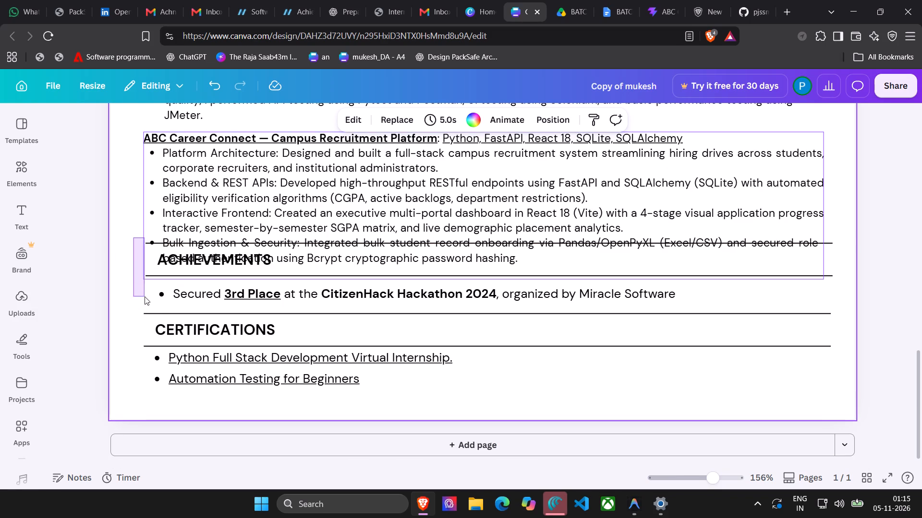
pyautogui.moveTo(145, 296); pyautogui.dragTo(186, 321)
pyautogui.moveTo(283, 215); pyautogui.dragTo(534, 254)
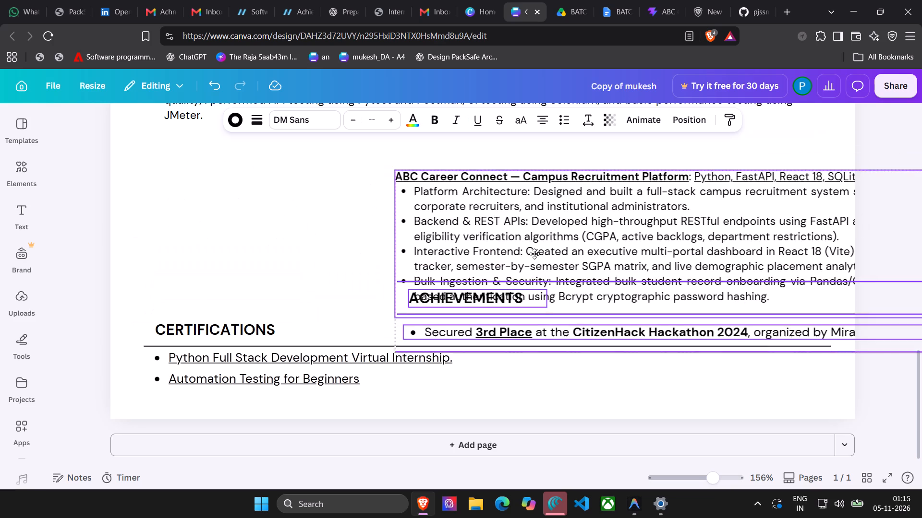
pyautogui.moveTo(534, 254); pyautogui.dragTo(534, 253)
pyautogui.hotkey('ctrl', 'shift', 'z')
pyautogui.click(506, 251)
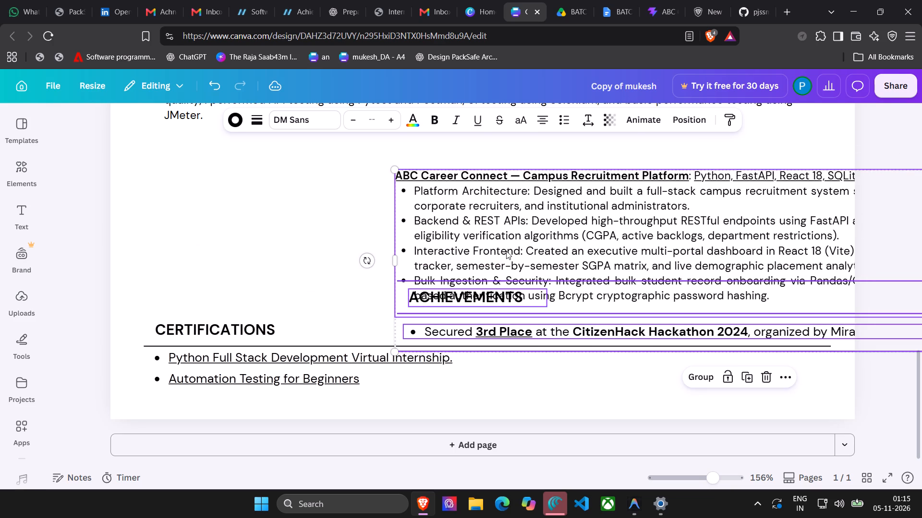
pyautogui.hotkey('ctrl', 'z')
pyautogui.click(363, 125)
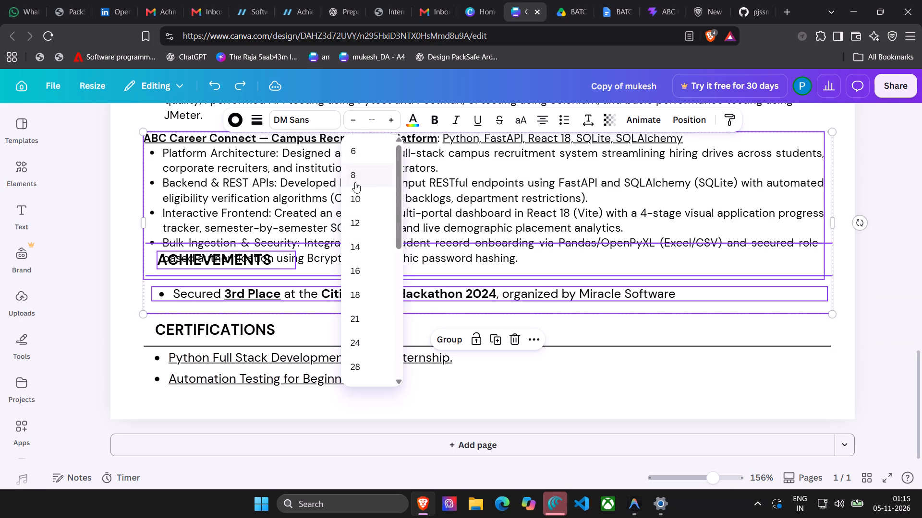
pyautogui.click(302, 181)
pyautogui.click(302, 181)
# Examine the link text and GitHub address attached to the ABC Career Connect heading.
pyautogui.scroll(1, 302, 181)
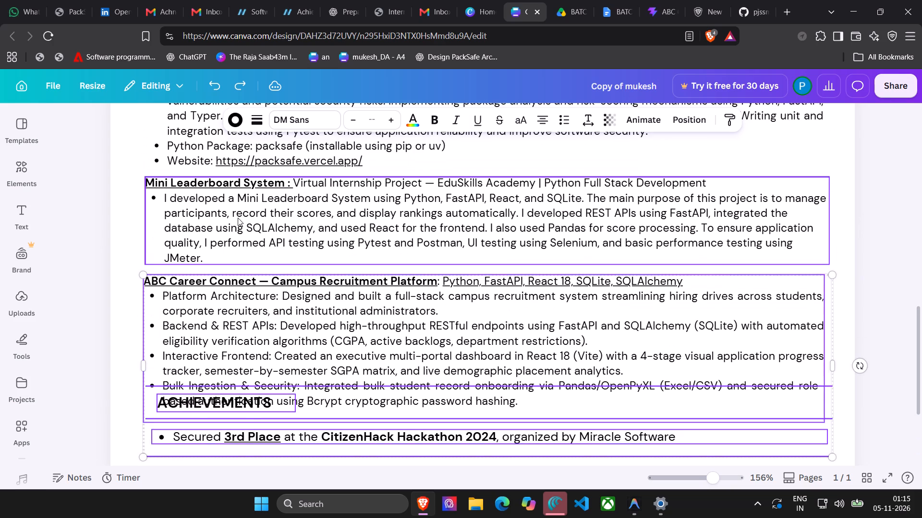
pyautogui.click(238, 218)
pyautogui.click(238, 335)
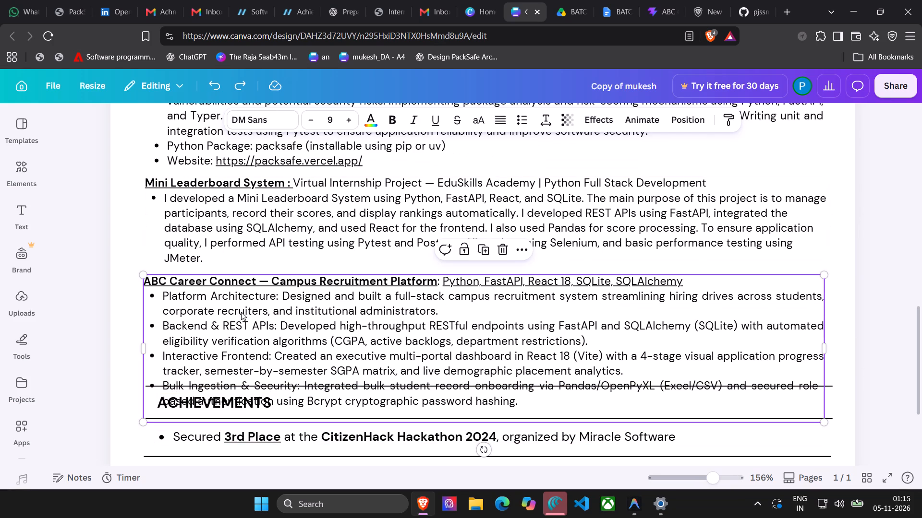
pyautogui.click(243, 285)
pyautogui.click(243, 281)
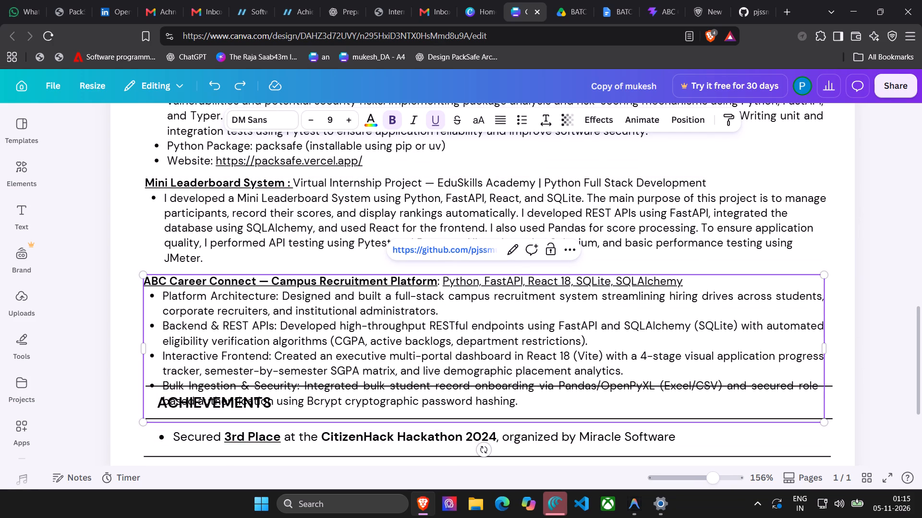
pyautogui.click(509, 256)
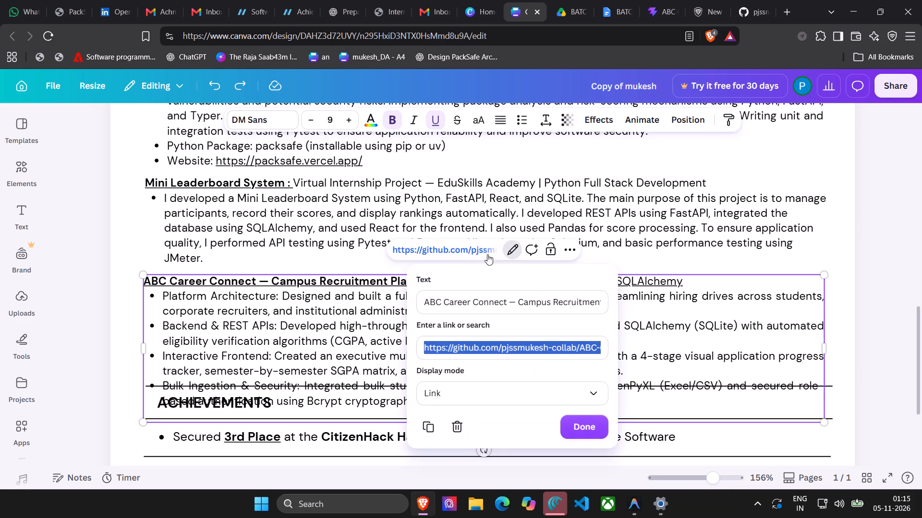
pyautogui.hscroll(-2, 544, 352)
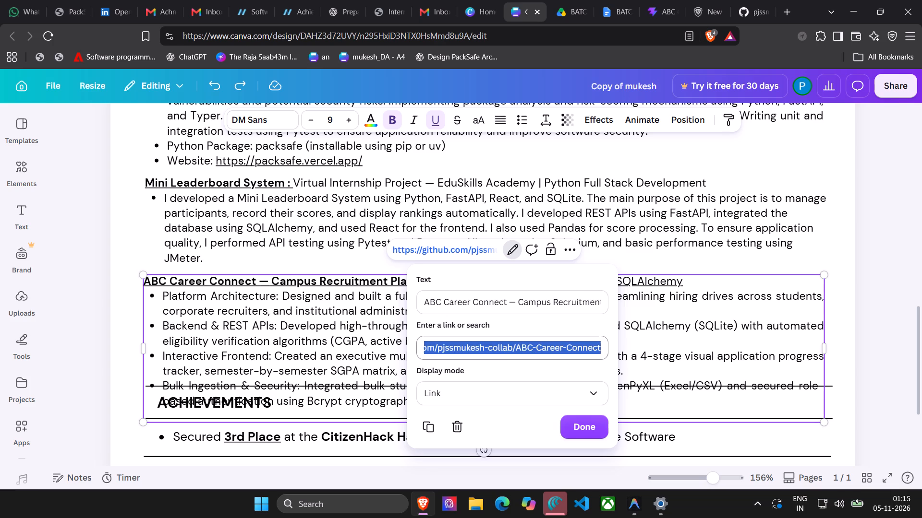
pyautogui.hscroll(-1, 544, 352)
pyautogui.hscroll(-7, 539, 306)
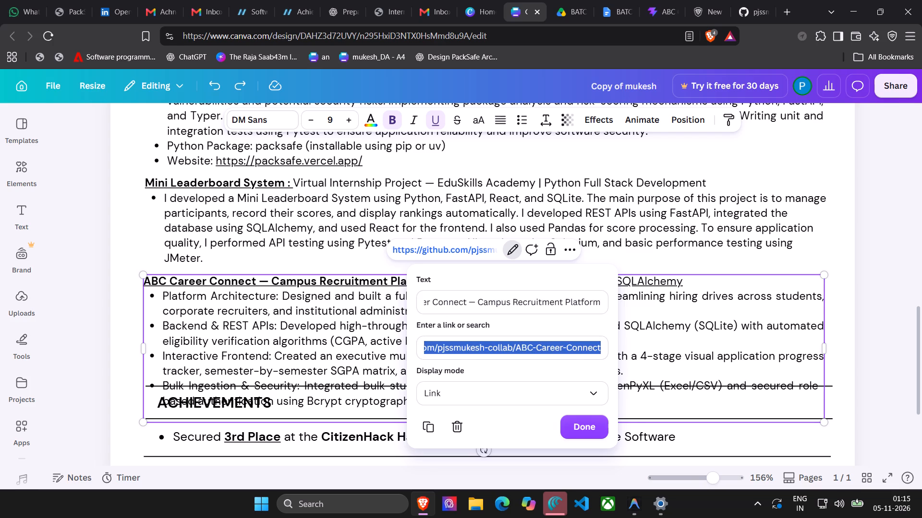
pyautogui.click(733, 319)
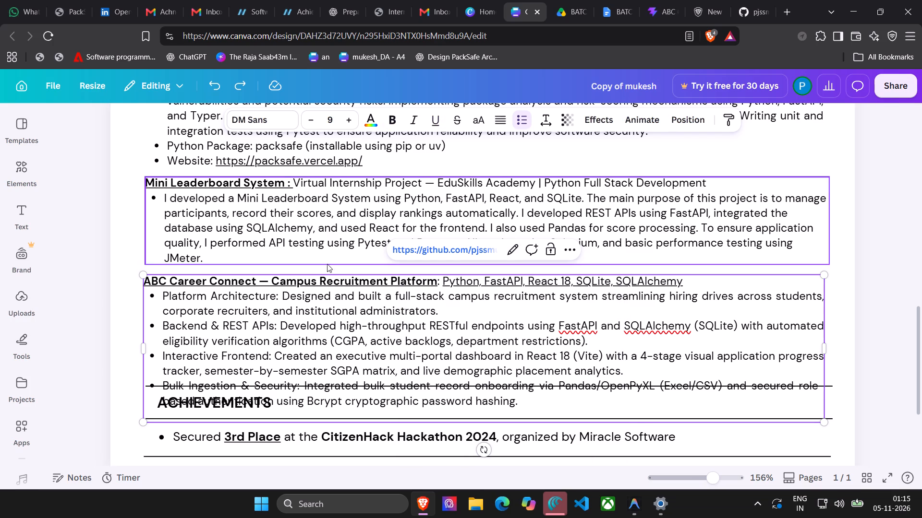
# Narrow the ABC Career Connect text block from its left edge to about two thirds of its width.
pyautogui.moveTo(331, 277); pyautogui.dragTo(594, 292)
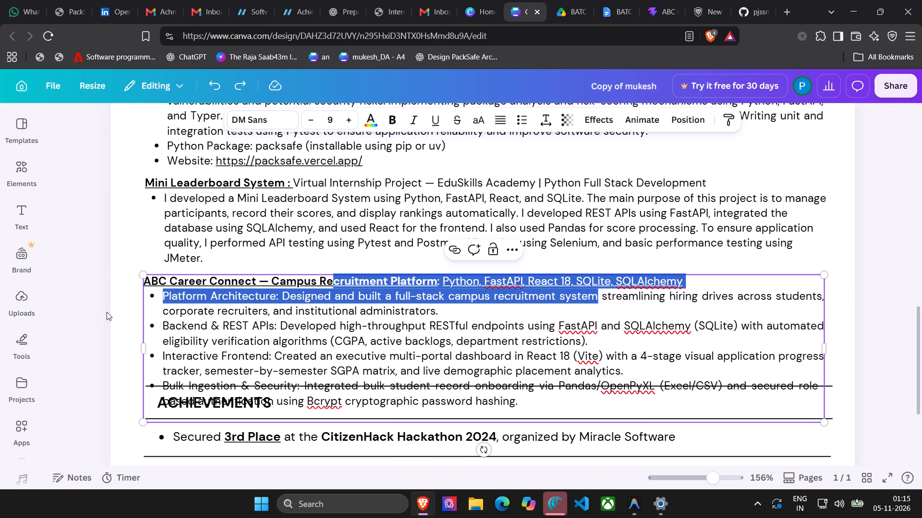
pyautogui.moveTo(141, 353); pyautogui.dragTo(337, 402)
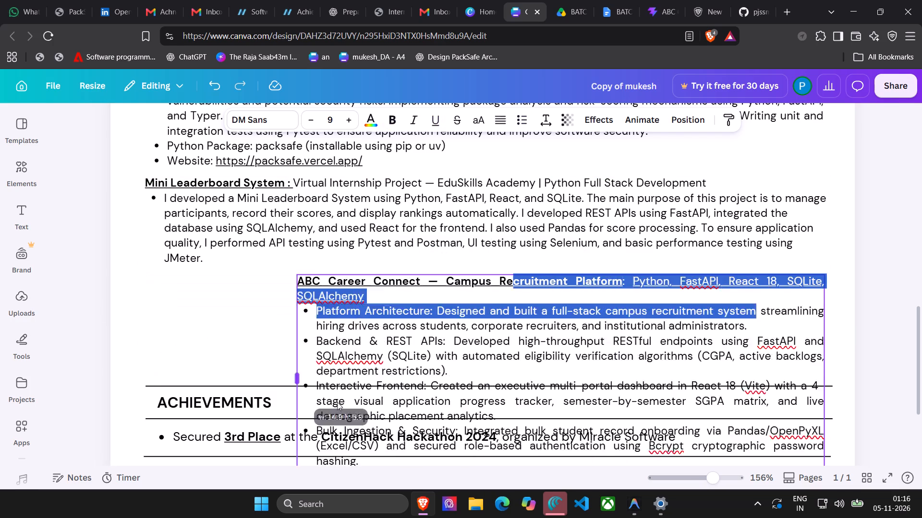
pyautogui.moveTo(337, 402); pyautogui.dragTo(378, 434)
# Move the Achievements and Certifications sections, with their divider lines, down together to just above the page's bottom edge.
pyautogui.scroll(-2, 378, 434)
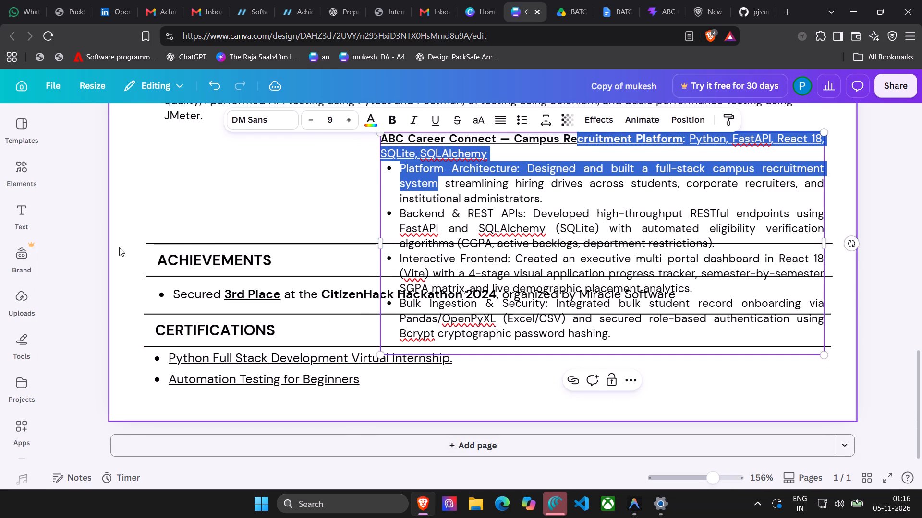
pyautogui.moveTo(137, 236); pyautogui.dragTo(219, 415)
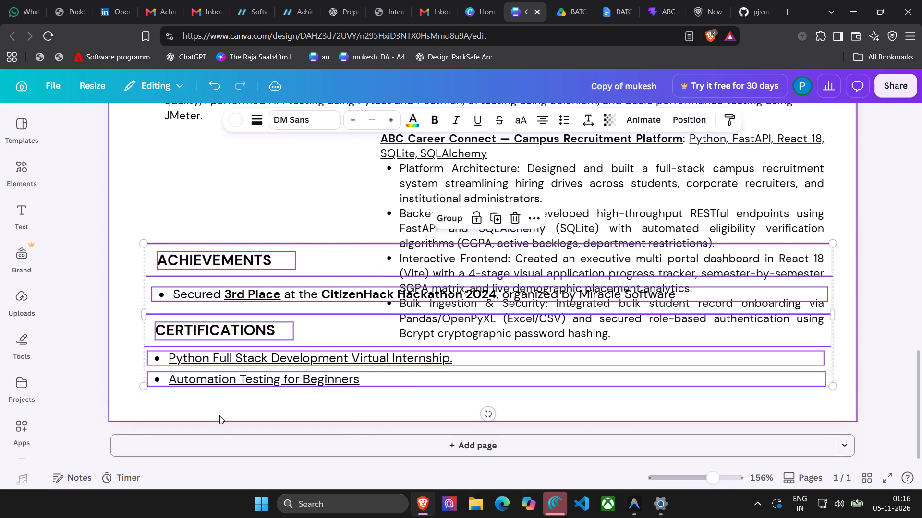
pyautogui.press('Down')
pyautogui.press('Down')
pyautogui.press('Down')
pyautogui.press('Down')
pyautogui.press('Down')
pyautogui.press('Down')
pyautogui.press('Down')
pyautogui.press('Down')
pyautogui.press('Down')
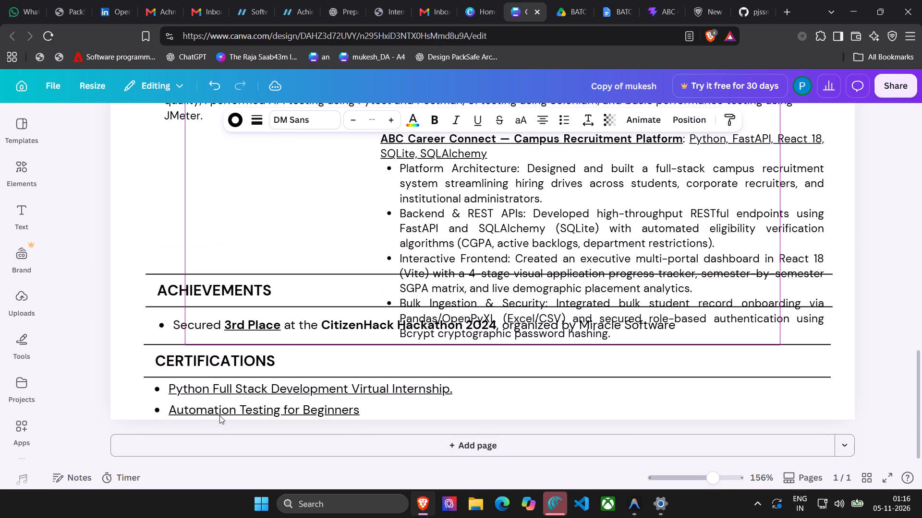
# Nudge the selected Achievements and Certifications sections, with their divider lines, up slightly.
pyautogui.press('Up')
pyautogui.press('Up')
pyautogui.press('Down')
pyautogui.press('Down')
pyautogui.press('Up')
# Widen the ABC Career Connect text block from its left edge to about 19.2 wide, in line with the Mini Leaderboard System entry.
pyautogui.scroll(1, 219, 415)
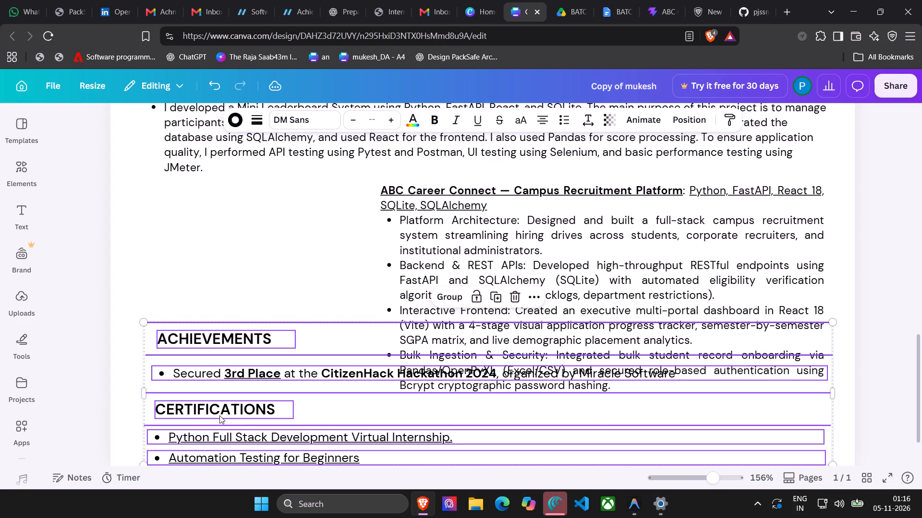
pyautogui.click(501, 233)
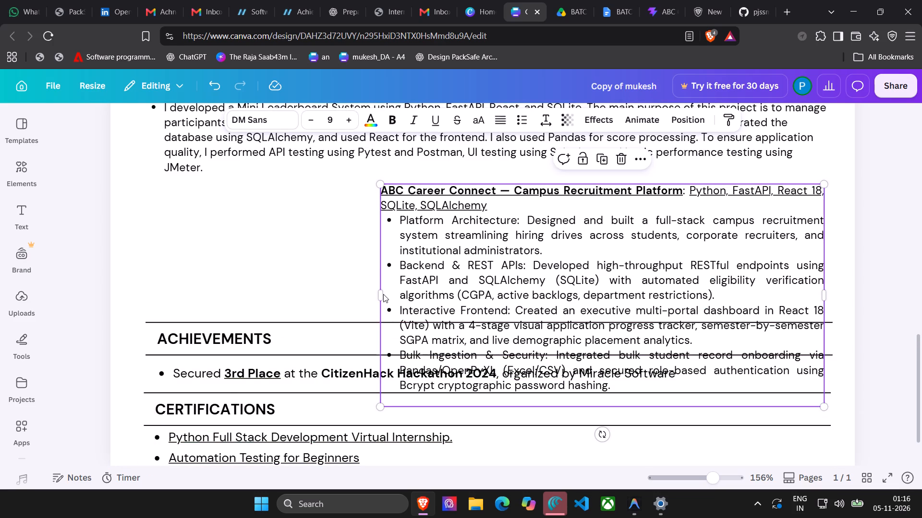
pyautogui.moveTo(378, 294); pyautogui.dragTo(101, 279)
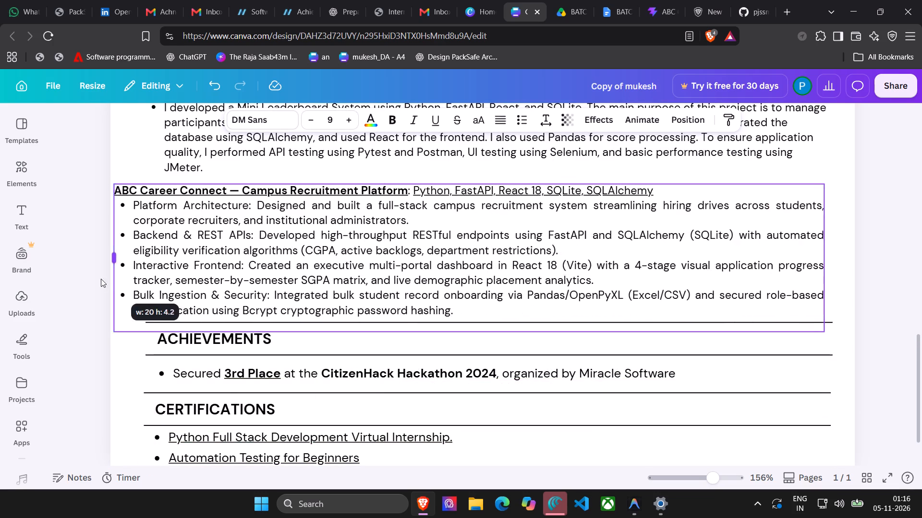
pyautogui.moveTo(101, 279); pyautogui.dragTo(134, 272)
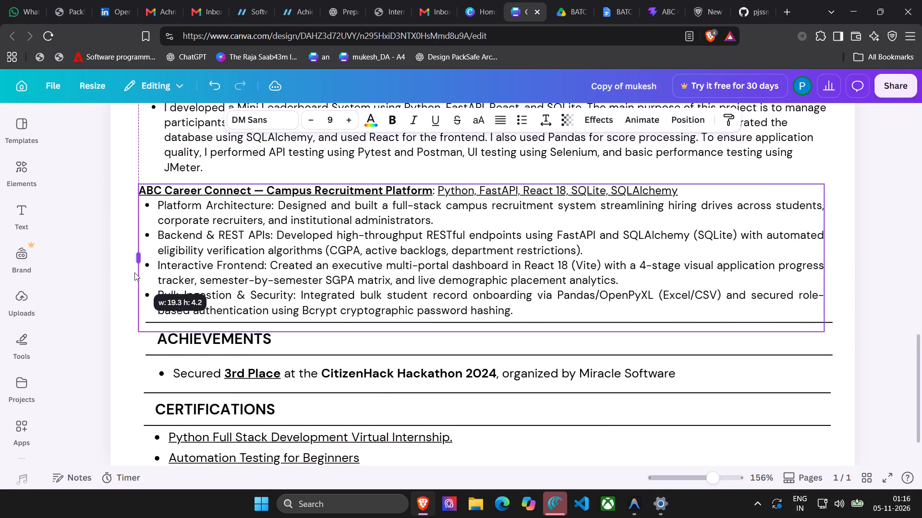
pyautogui.moveTo(134, 272); pyautogui.dragTo(143, 272)
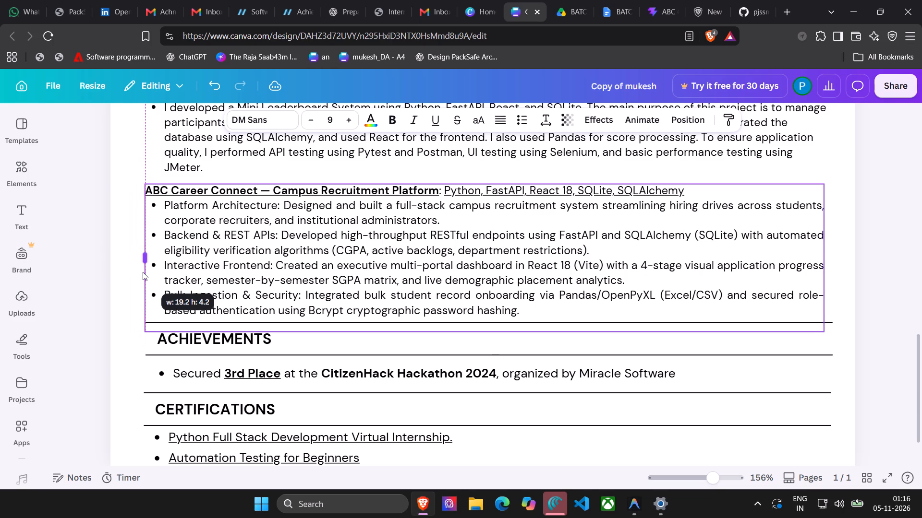
pyautogui.moveTo(143, 272); pyautogui.dragTo(142, 272)
# Remove the empty last line of the ABC Career Connect text block, above the Achievements divider.
pyautogui.click(525, 321)
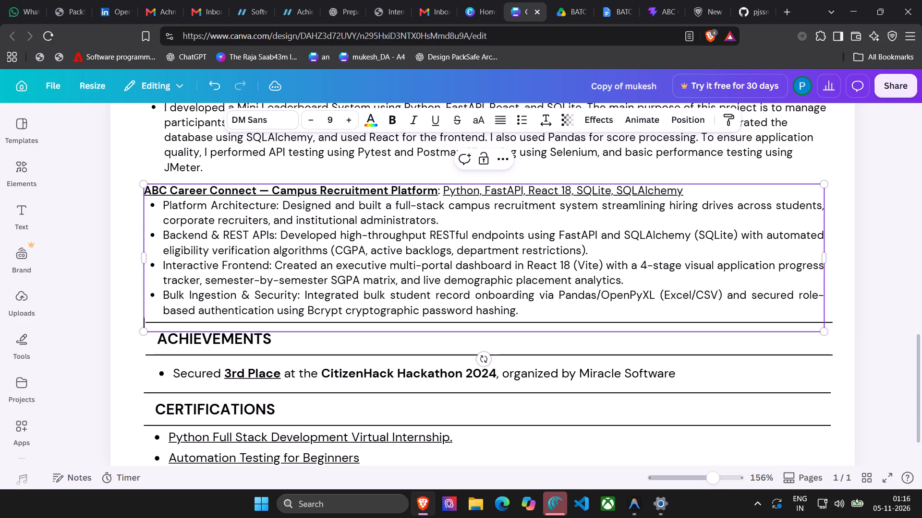
pyautogui.press('BackSpace')
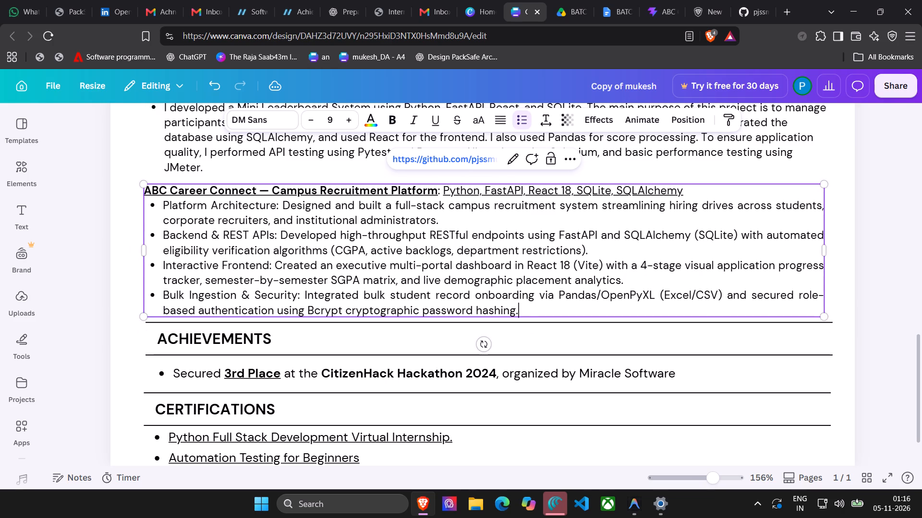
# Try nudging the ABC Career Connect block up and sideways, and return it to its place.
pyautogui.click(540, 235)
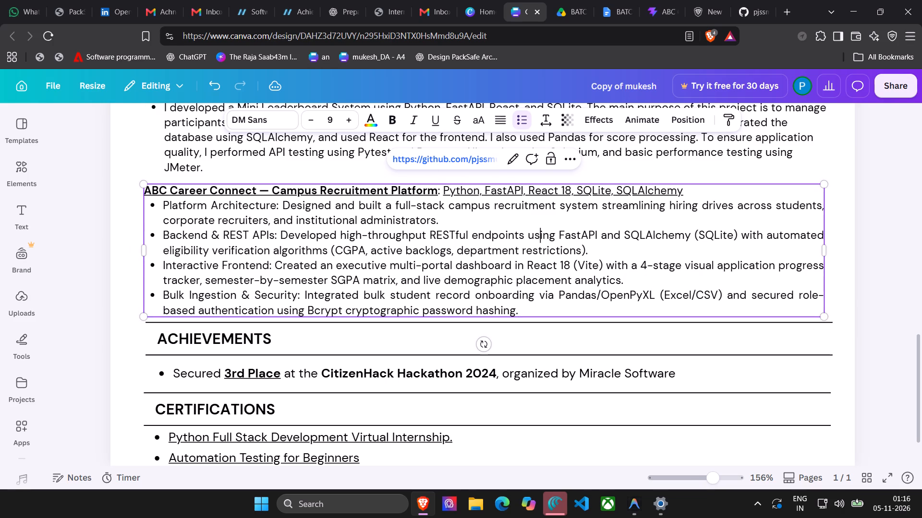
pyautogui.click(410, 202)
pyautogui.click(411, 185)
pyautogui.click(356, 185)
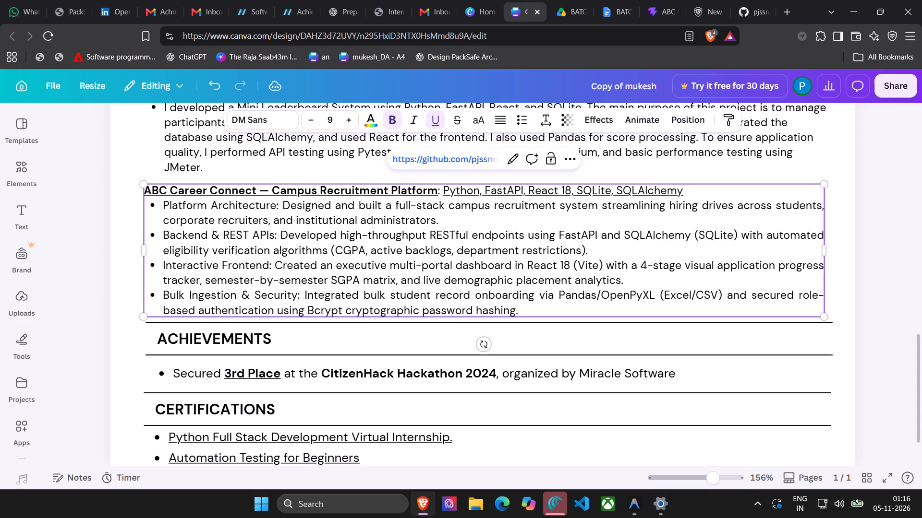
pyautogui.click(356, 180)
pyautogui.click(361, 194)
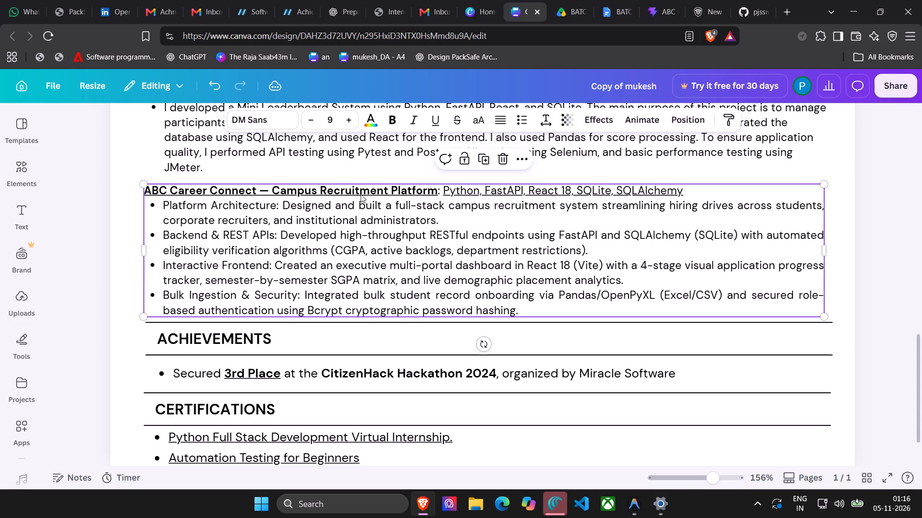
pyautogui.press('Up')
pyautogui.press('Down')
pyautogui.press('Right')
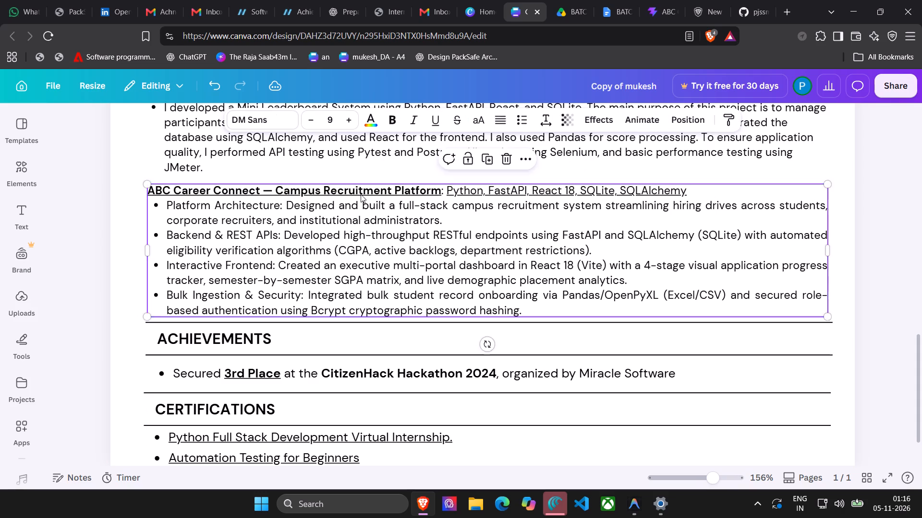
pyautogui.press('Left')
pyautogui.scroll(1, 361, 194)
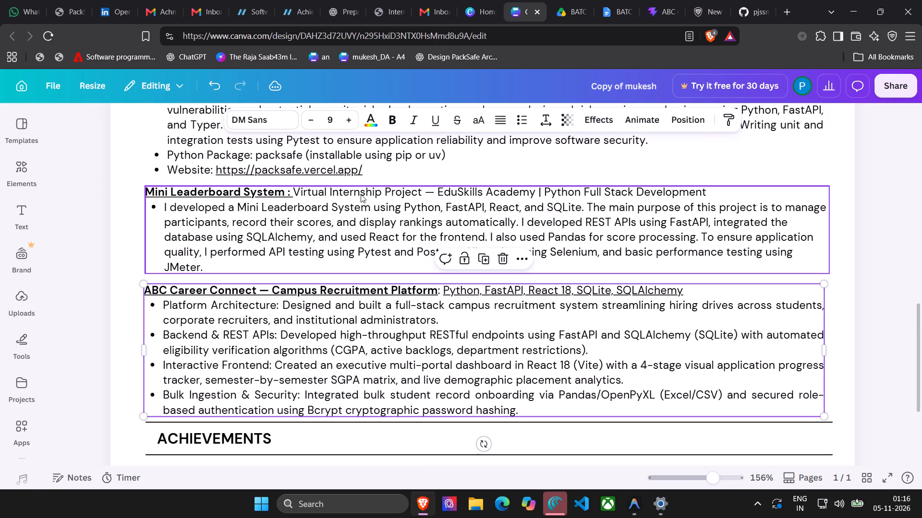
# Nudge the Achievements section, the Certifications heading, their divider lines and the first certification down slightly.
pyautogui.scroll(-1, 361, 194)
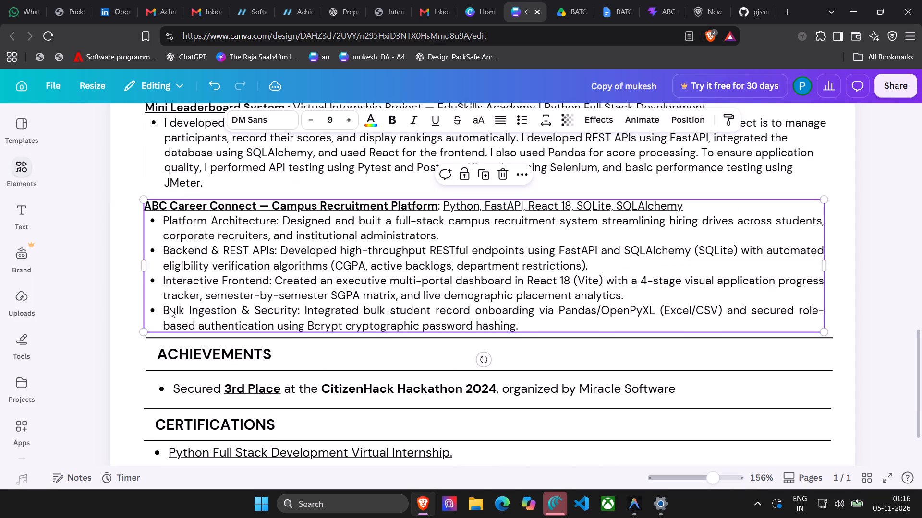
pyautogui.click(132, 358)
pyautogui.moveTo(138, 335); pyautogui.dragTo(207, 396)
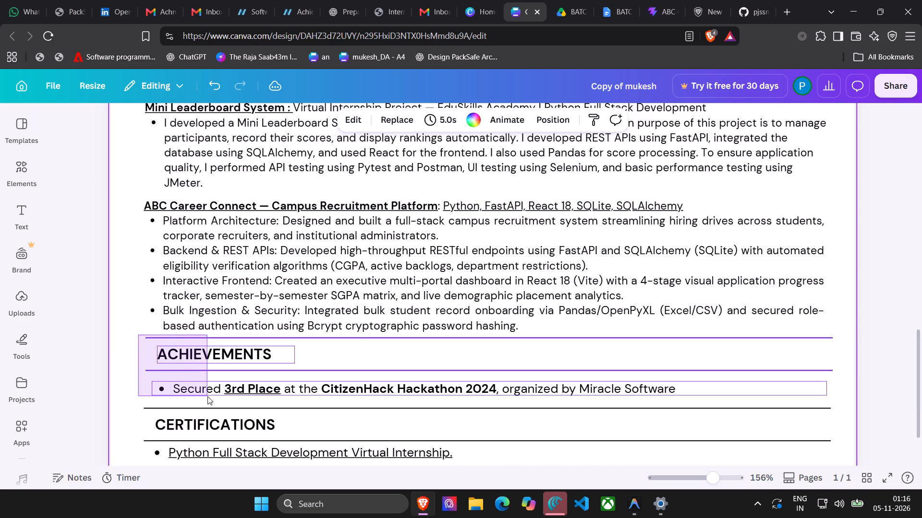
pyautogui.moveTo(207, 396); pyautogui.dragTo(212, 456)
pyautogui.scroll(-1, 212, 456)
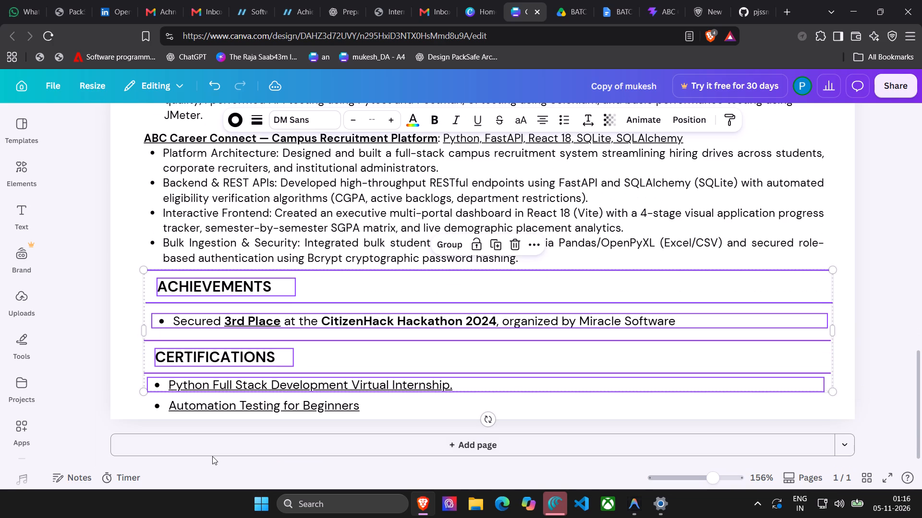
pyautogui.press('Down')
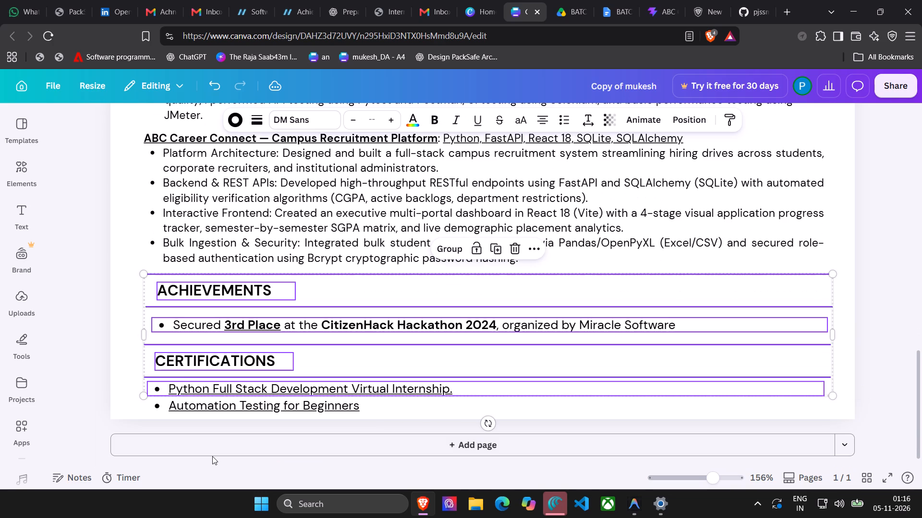
# Delete the Automation Testing for Beginners entry from the Certifications section.
pyautogui.click(260, 403)
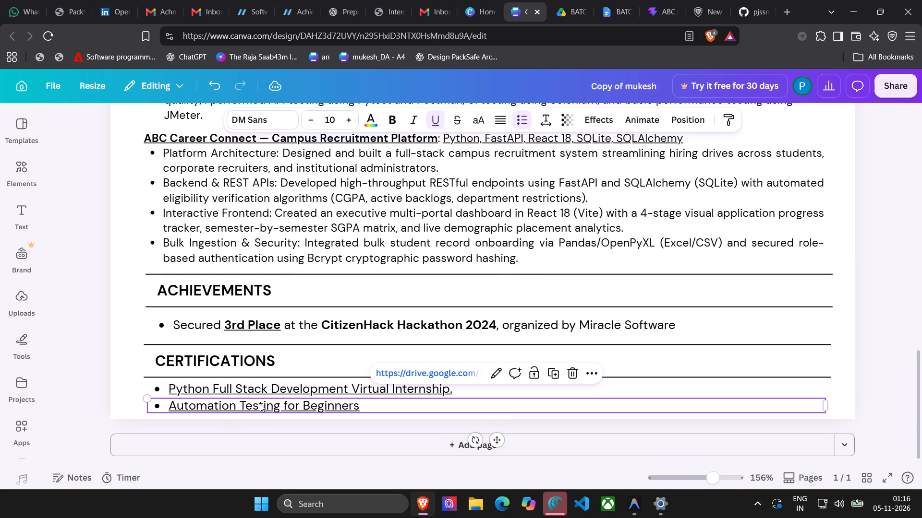
pyautogui.press('Delete')
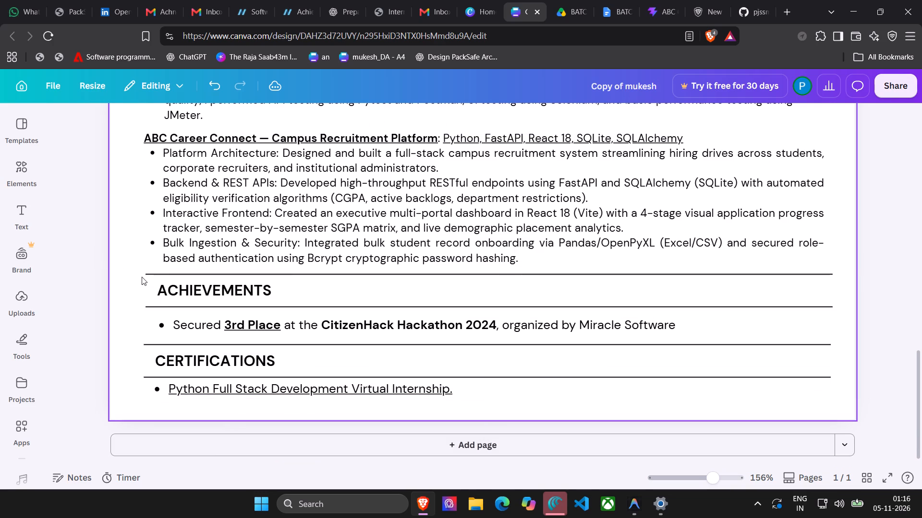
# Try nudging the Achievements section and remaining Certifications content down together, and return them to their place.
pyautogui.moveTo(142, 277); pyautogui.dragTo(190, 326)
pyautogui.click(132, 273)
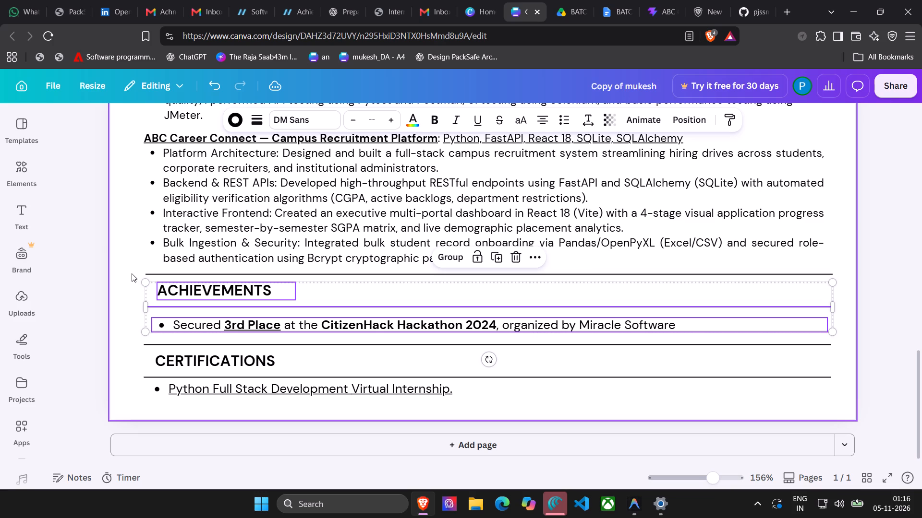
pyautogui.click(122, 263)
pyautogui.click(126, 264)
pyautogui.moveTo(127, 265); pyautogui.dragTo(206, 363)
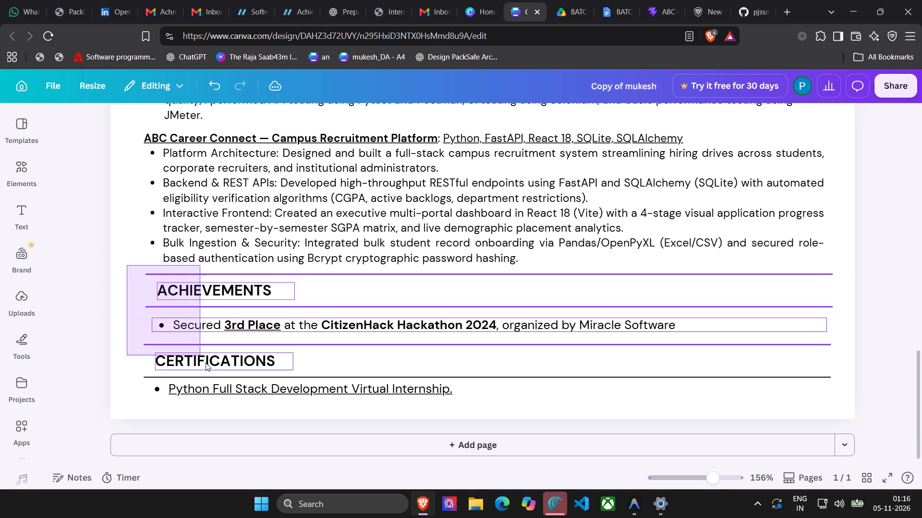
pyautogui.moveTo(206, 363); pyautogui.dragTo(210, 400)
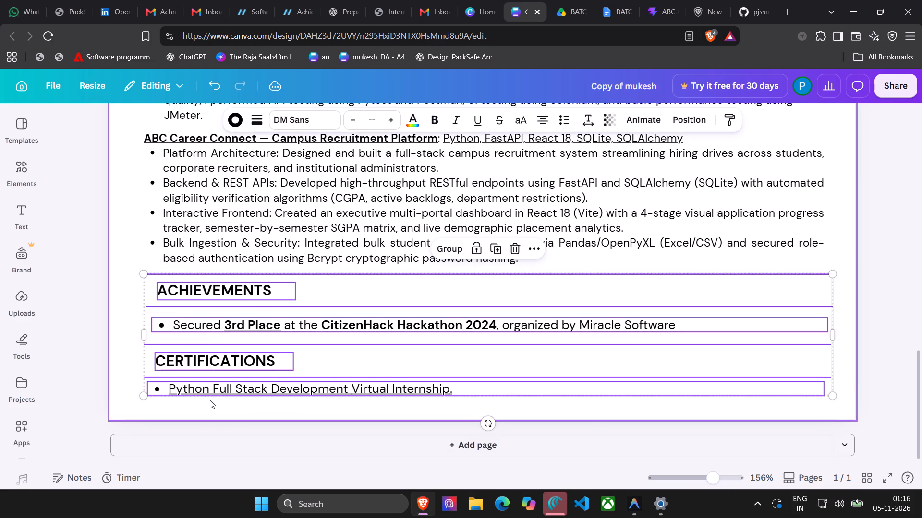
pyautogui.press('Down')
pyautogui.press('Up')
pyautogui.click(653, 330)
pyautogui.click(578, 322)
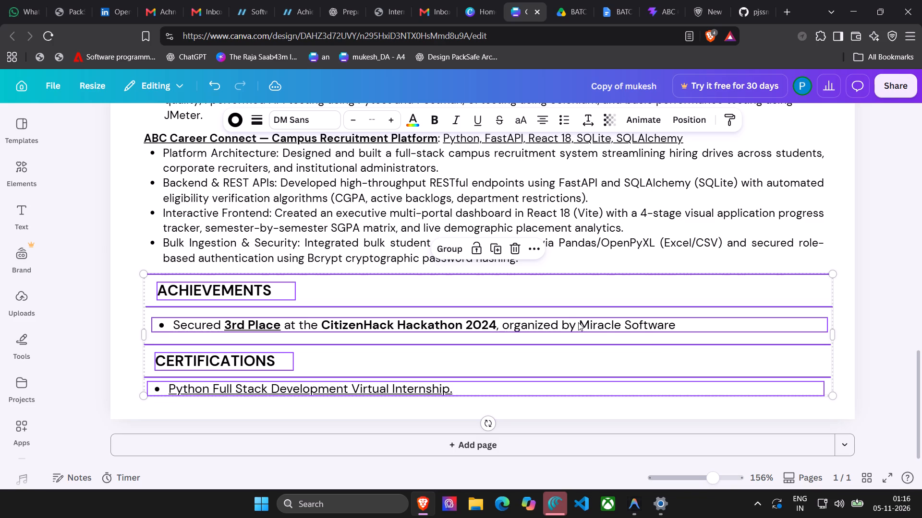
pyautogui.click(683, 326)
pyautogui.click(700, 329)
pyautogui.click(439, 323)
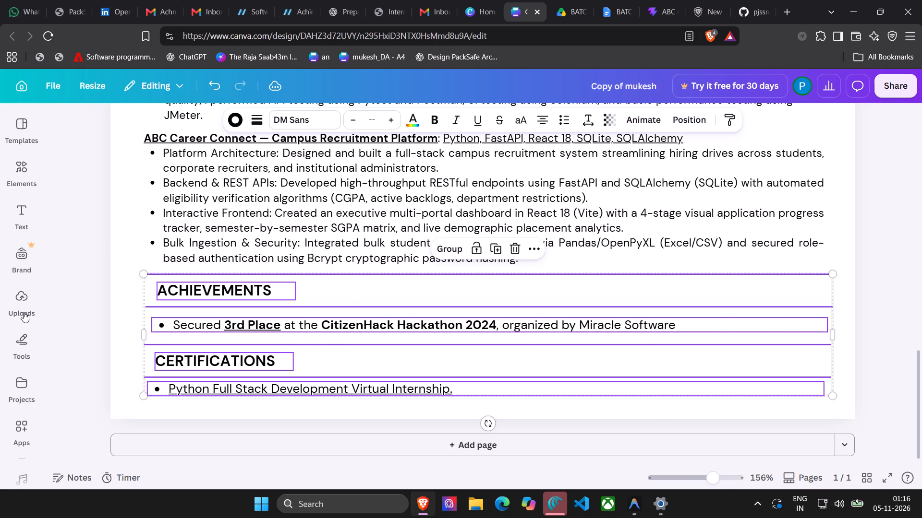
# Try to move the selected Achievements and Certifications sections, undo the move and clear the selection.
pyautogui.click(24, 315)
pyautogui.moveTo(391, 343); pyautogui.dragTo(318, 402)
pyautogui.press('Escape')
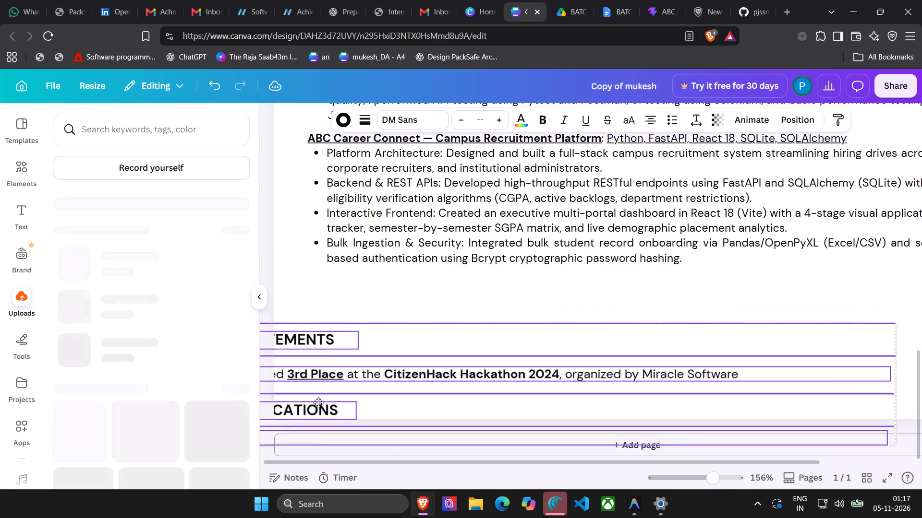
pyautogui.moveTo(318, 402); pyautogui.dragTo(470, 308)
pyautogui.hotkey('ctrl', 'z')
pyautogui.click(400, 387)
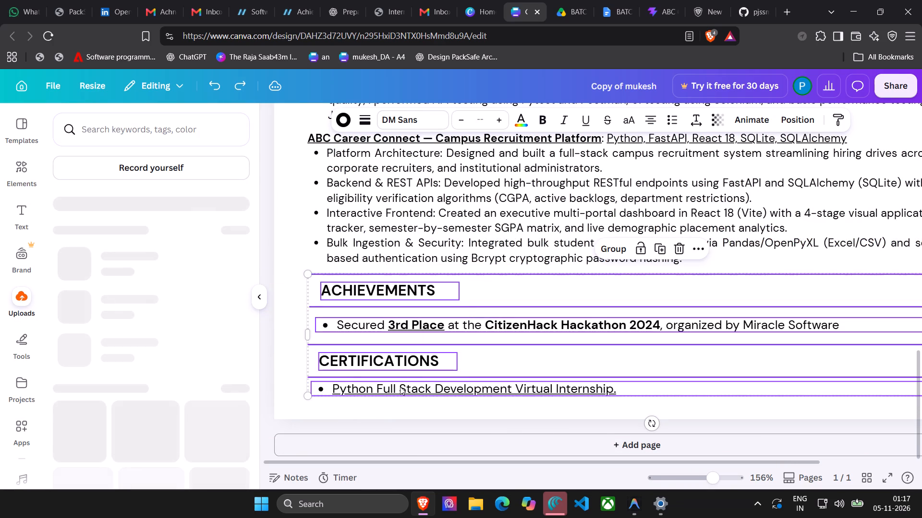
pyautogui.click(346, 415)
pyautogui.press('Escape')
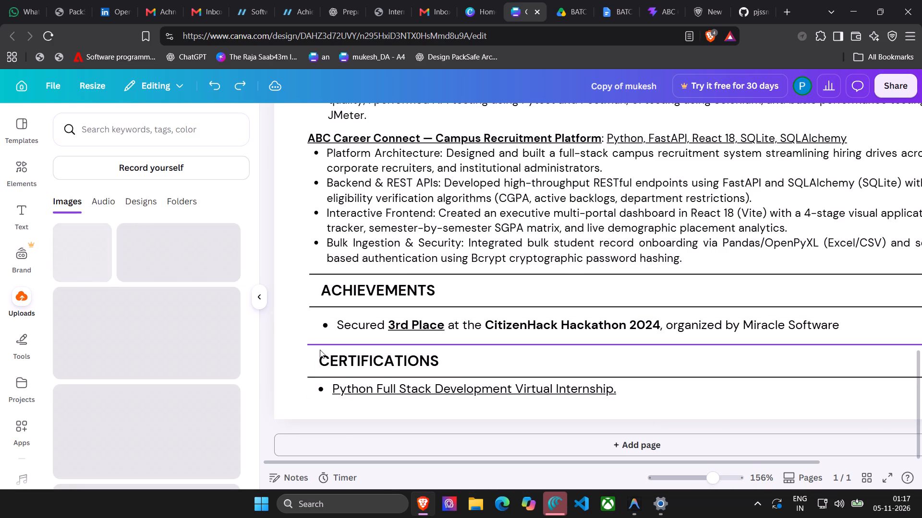
# Add a second bullet reading "project link:" below the CitizenHack Hackathon 2024 entry in the Achievements section.
pyautogui.scroll(-1, 320, 350)
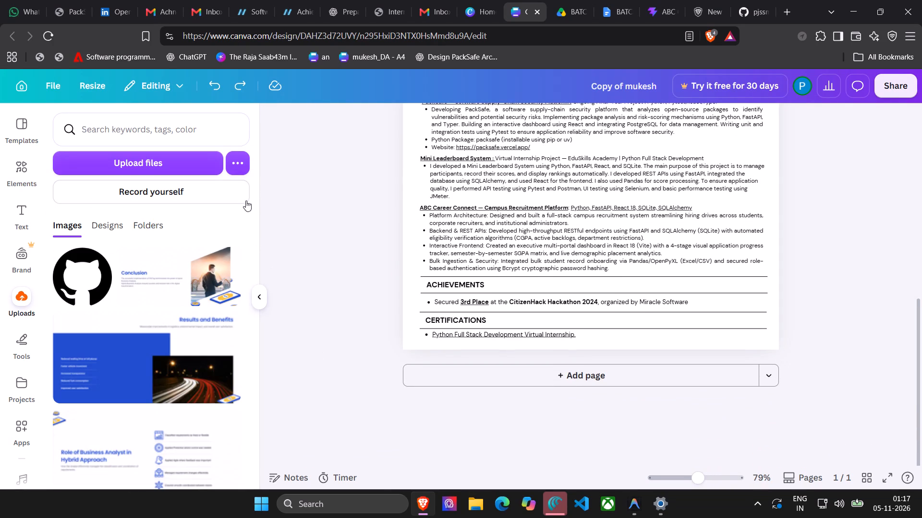
pyautogui.press('Escape')
pyautogui.doubleClick(485, 302)
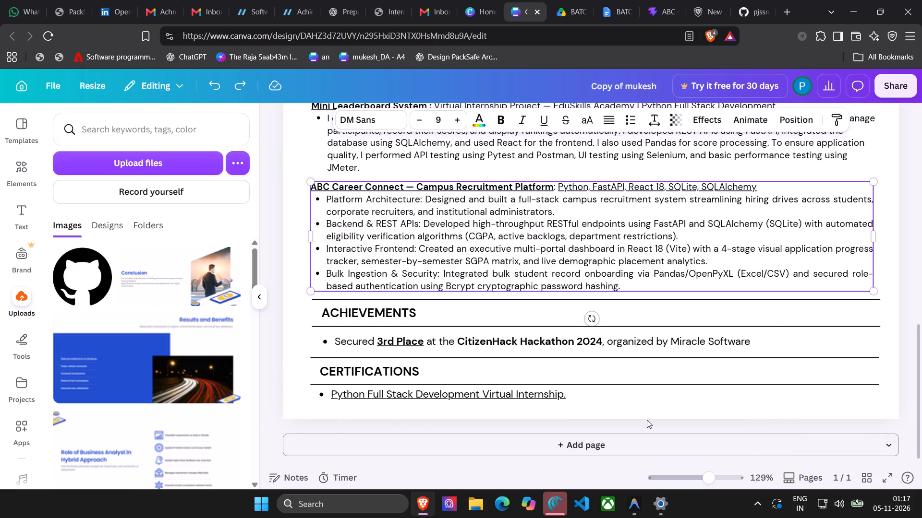
pyautogui.doubleClick(746, 344)
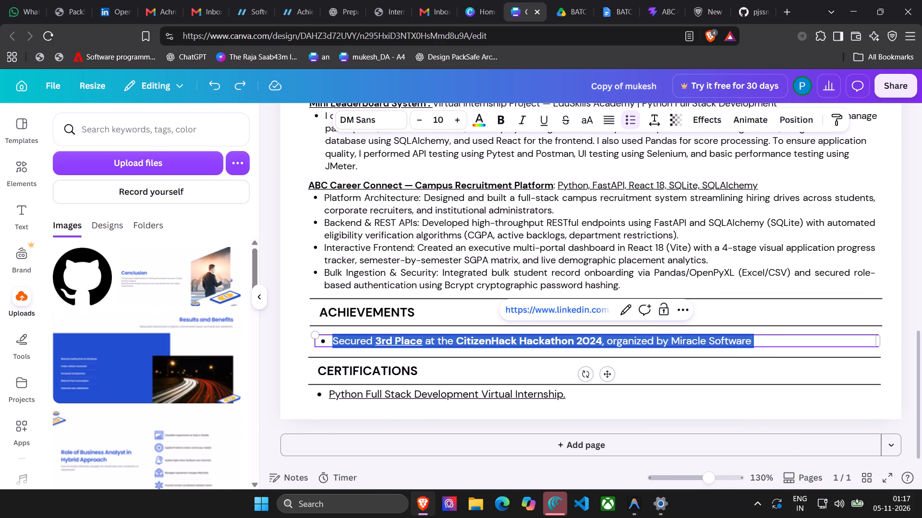
pyautogui.click(770, 342)
pyautogui.press('Return')
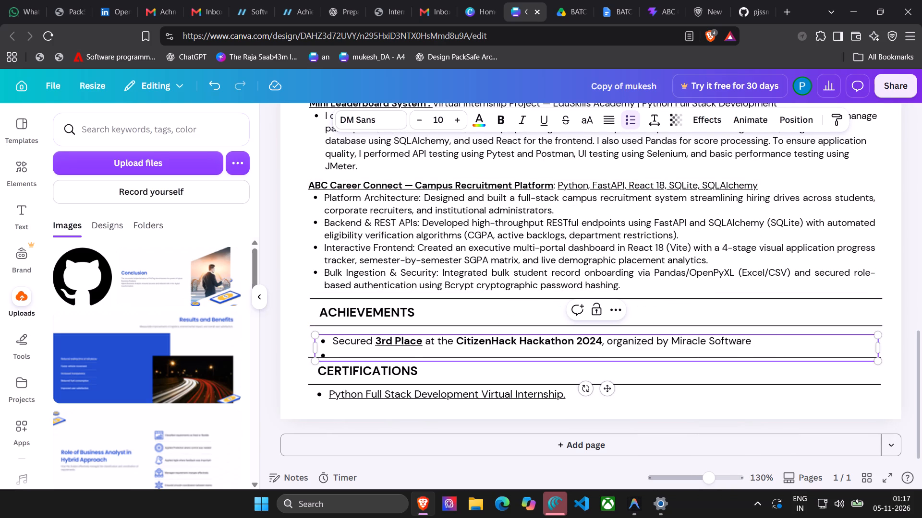
pyautogui.press('p')
pyautogui.write('ro')
pyautogui.write('ject')
pyautogui.press('space')
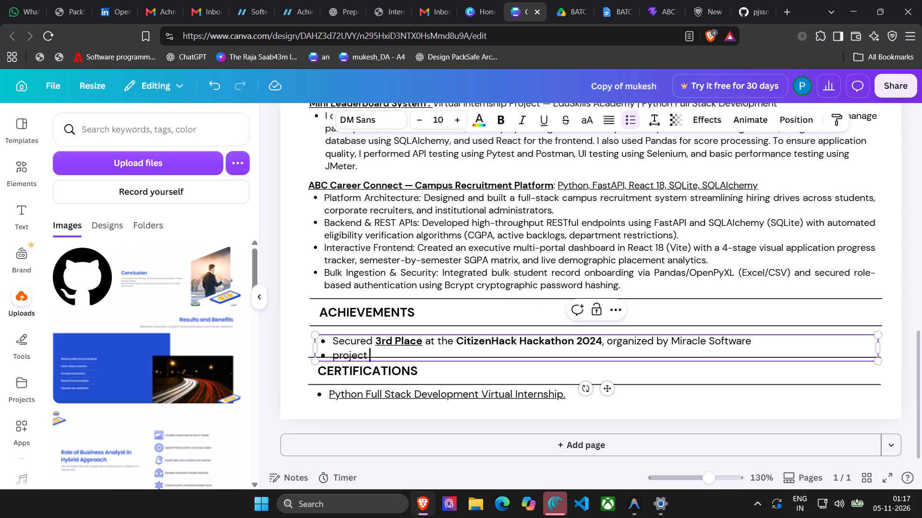
pyautogui.write('lin')
pyautogui.write('k')
pyautogui.press('space')
pyautogui.press('Left')
pyautogui.write(':')
pyautogui.press('space')
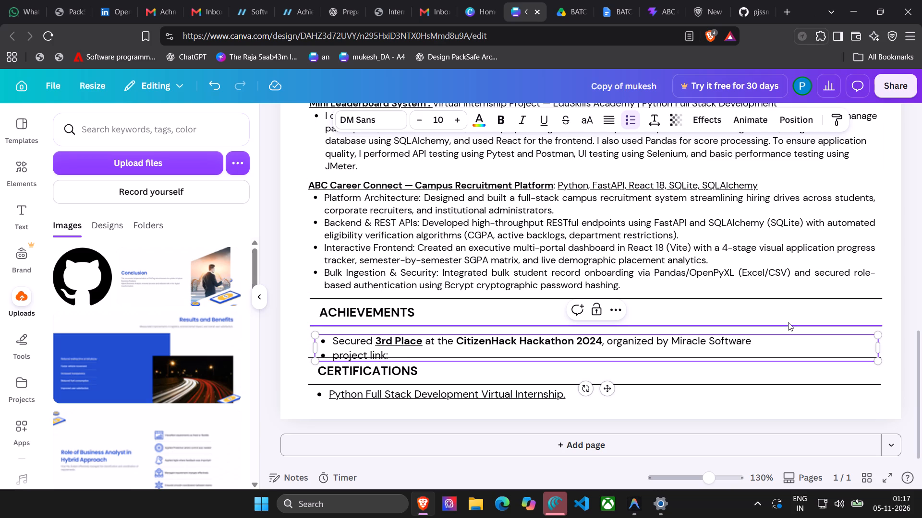
# Enter "HireIQ()" after the project link label, leaving the text cursor between the parentheses.
pyautogui.hotkey('shift', 'h')
pyautogui.write('ire')
pyautogui.hotkey('shift', 'q')
pyautogui.hotkey('shift', 'BackSpace')
pyautogui.hotkey('shift', 'q')
pyautogui.hotkey('shift', 'BackSpace')
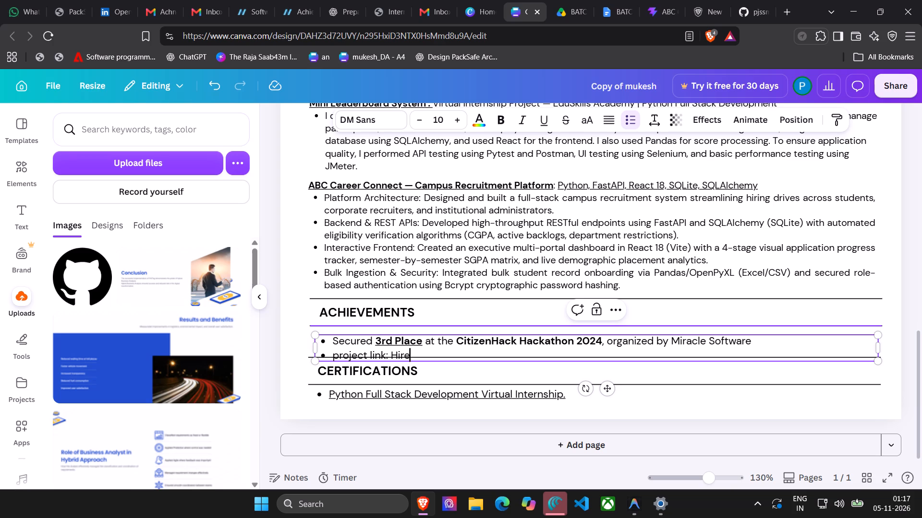
pyautogui.write('IQ')
pyautogui.press('space')
pyautogui.hotkey('shift', '(')
pyautogui.press('Left')
pyautogui.press('BackSpace')
pyautogui.press('Right')
pyautogui.hotkey('shift', ')')
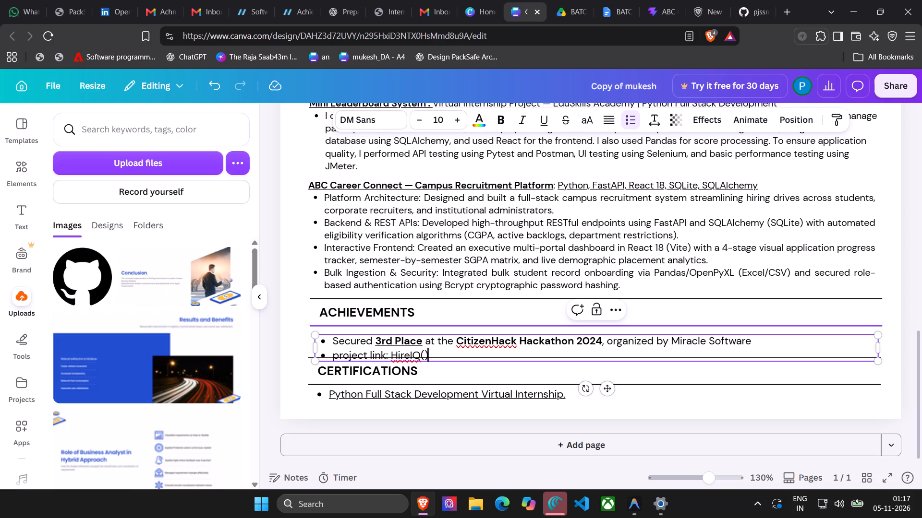
pyautogui.press('Left')
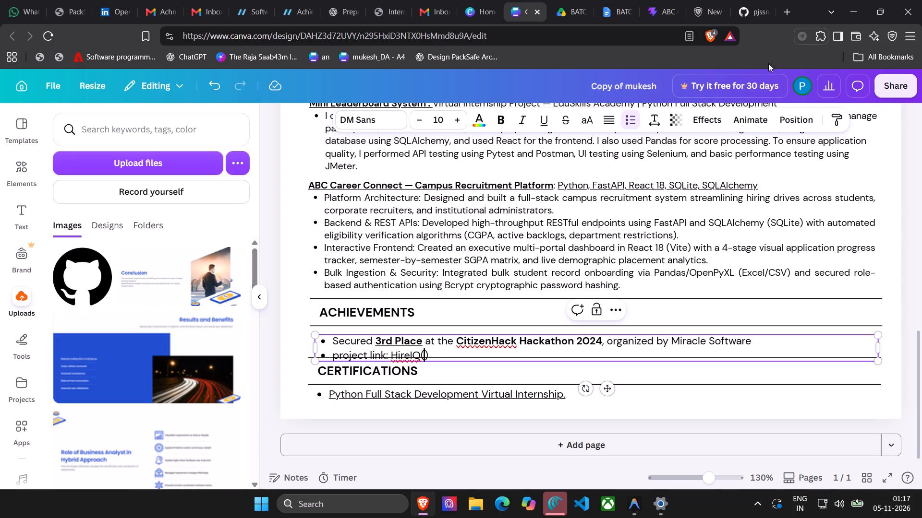
# Switch to GitHub, open the ABC-Career-Connect repository owner's profile and look through its overview.
pyautogui.click(665, 2)
pyautogui.click(582, 3)
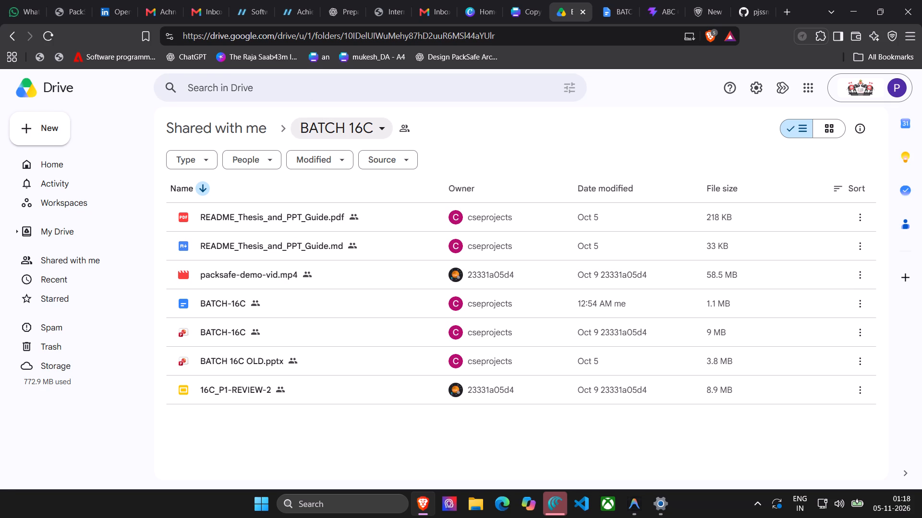
pyautogui.click(761, 0)
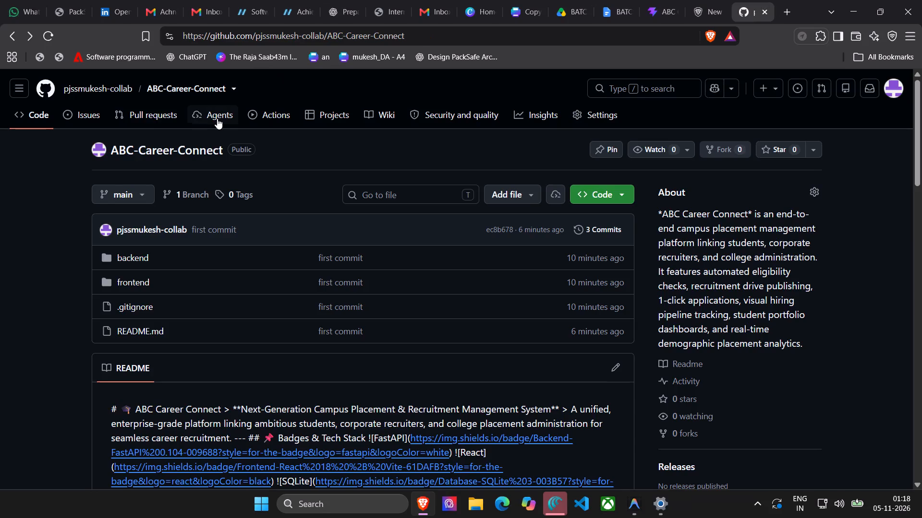
pyautogui.click(91, 79)
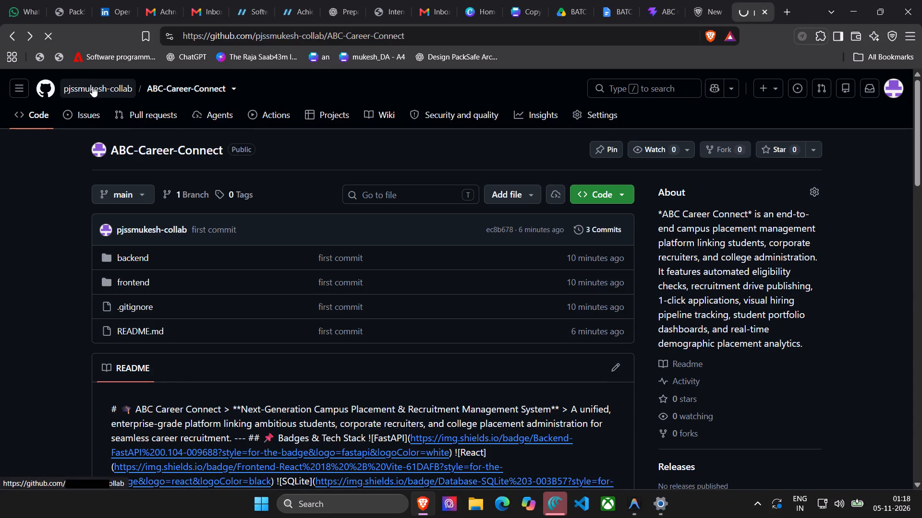
pyautogui.scroll(-3, 393, 227)
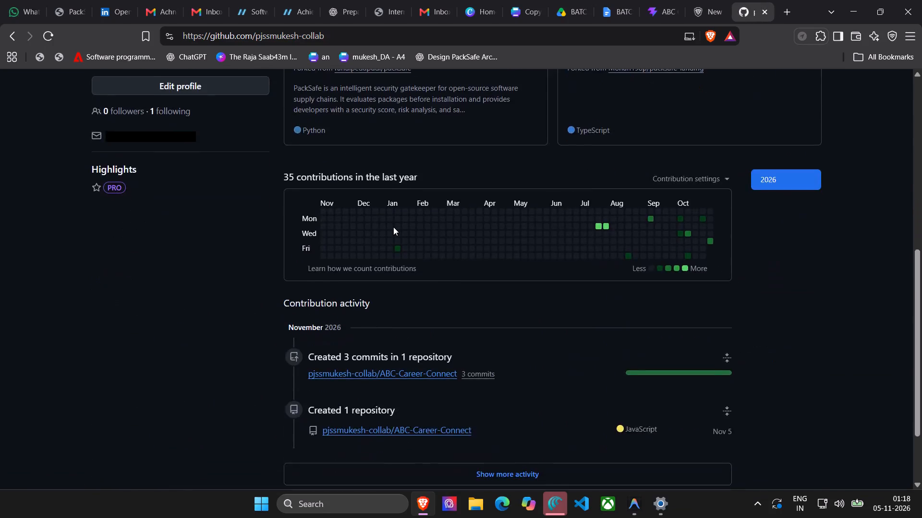
pyautogui.scroll(-2, 393, 227)
pyautogui.scroll(1, 393, 227)
pyautogui.hscroll(2, 393, 227)
pyautogui.scroll(7, 393, 227)
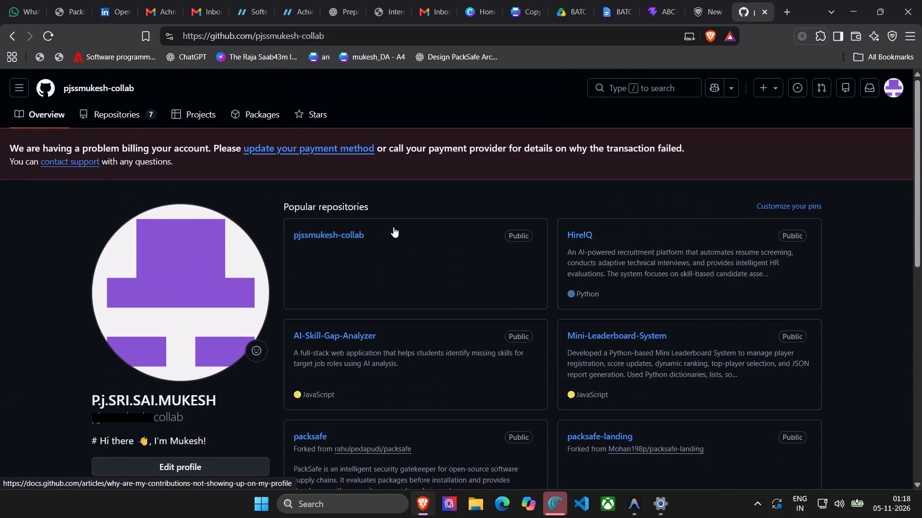
pyautogui.scroll(-2, 449, 230)
pyautogui.scroll(2, 449, 230)
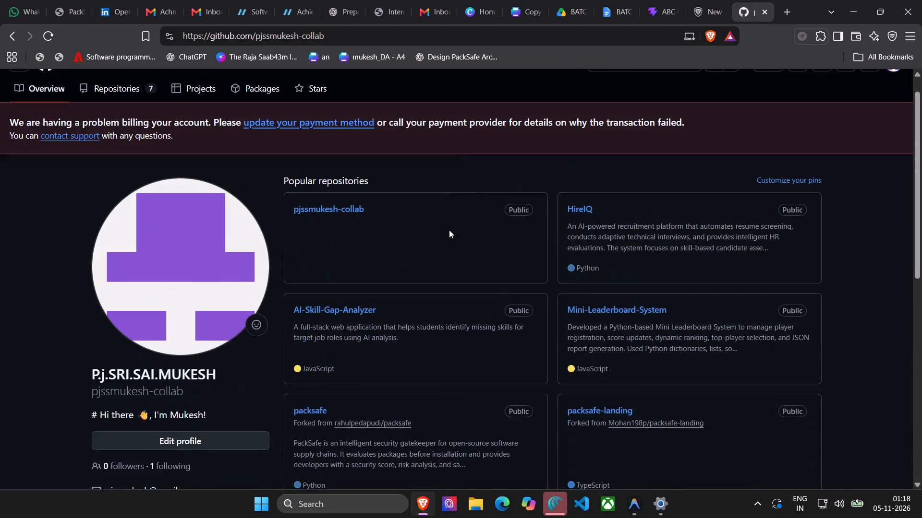
pyautogui.scroll(1, 244, 247)
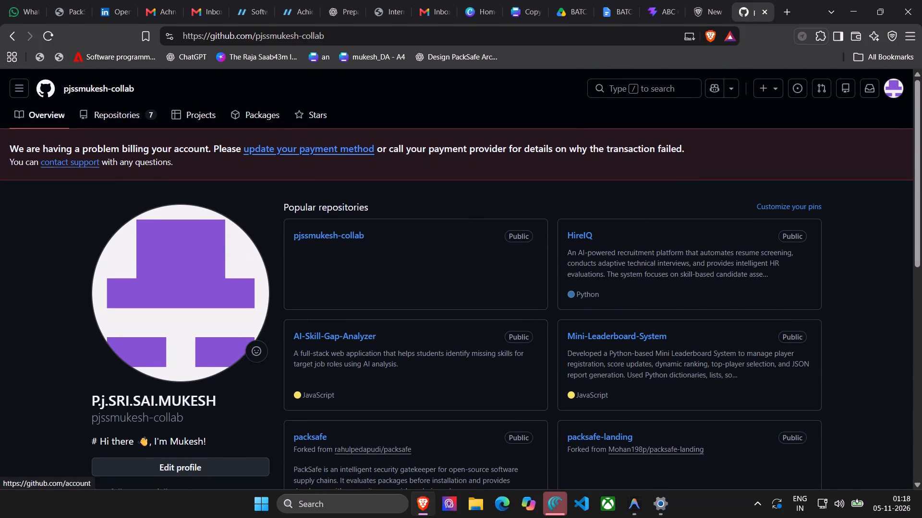
# Open the HireIQ repository from the profile's full repository list.
pyautogui.click(137, 112)
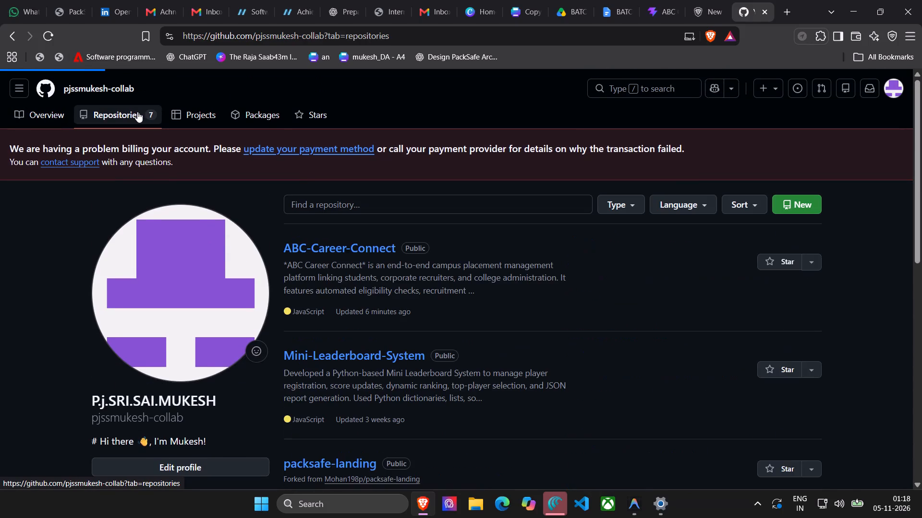
pyautogui.click(441, 320)
pyautogui.scroll(-1, 441, 320)
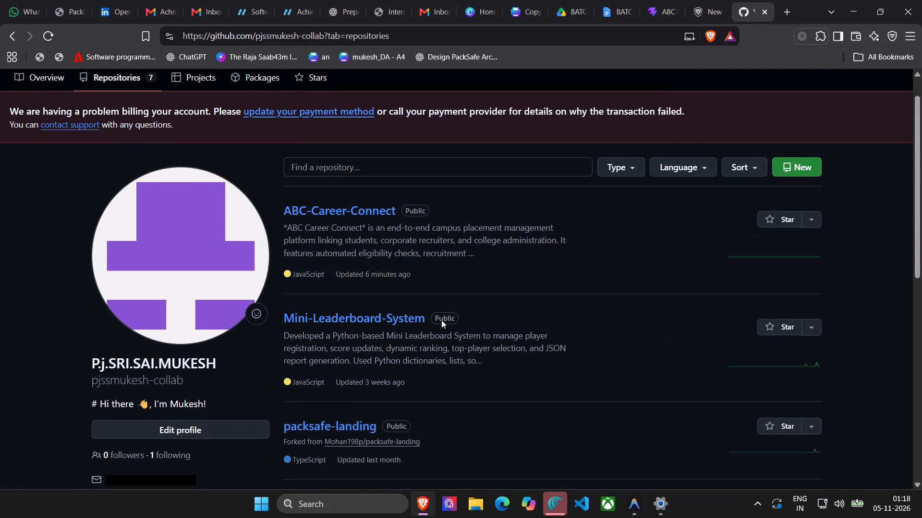
pyautogui.scroll(-2, 441, 320)
pyautogui.rightClick(441, 320)
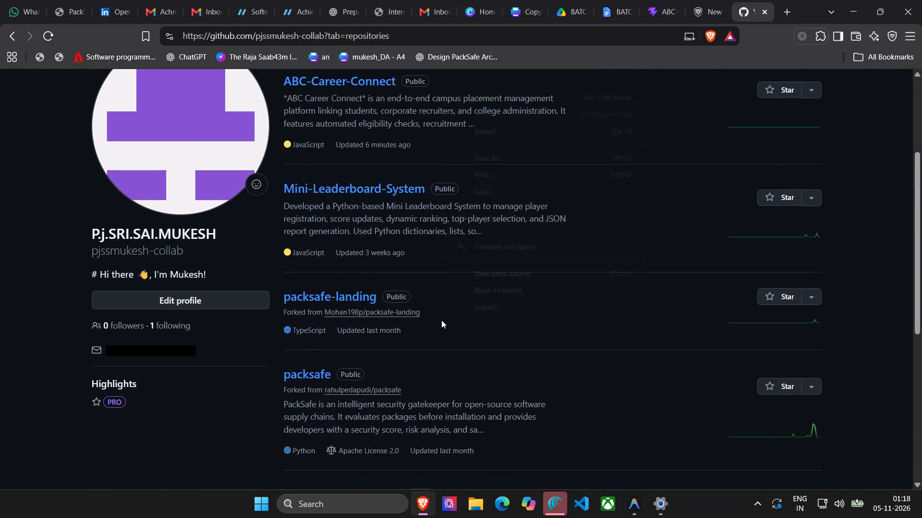
pyautogui.click(332, 217)
pyautogui.scroll(-1, 332, 217)
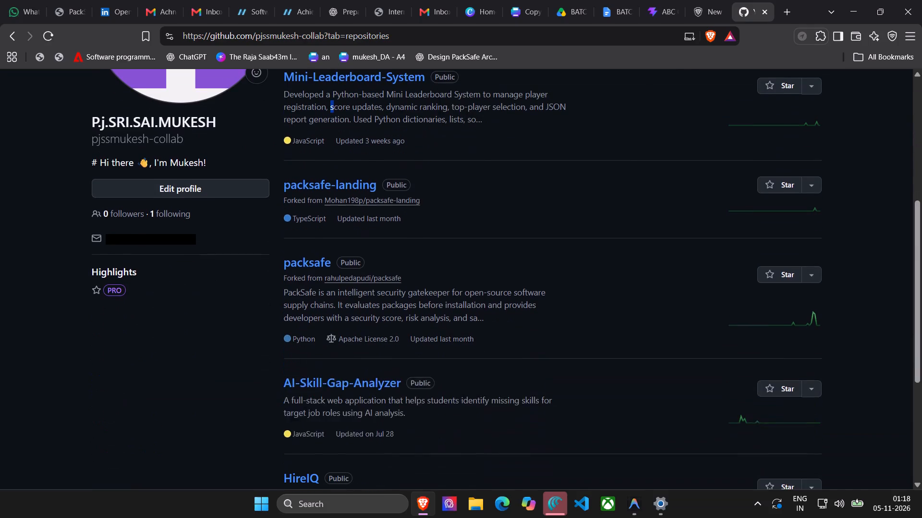
pyautogui.scroll(-2, 332, 217)
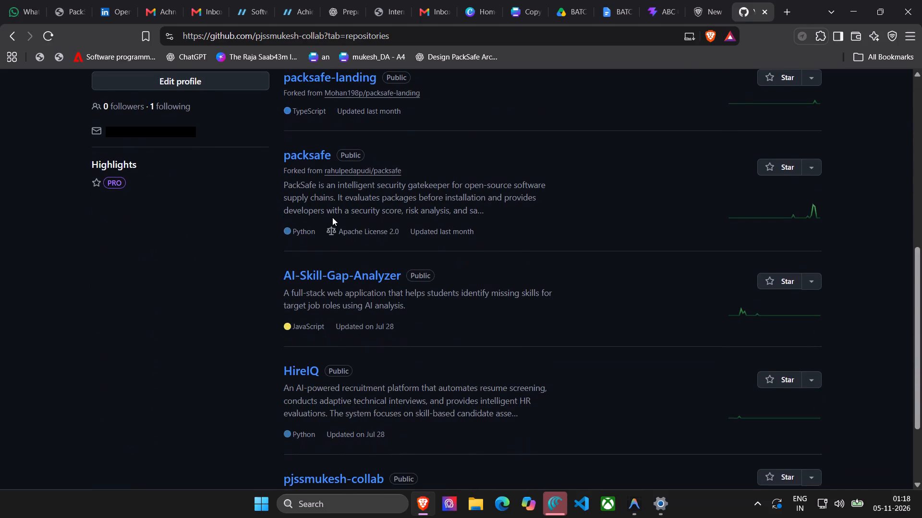
pyautogui.scroll(-2, 332, 217)
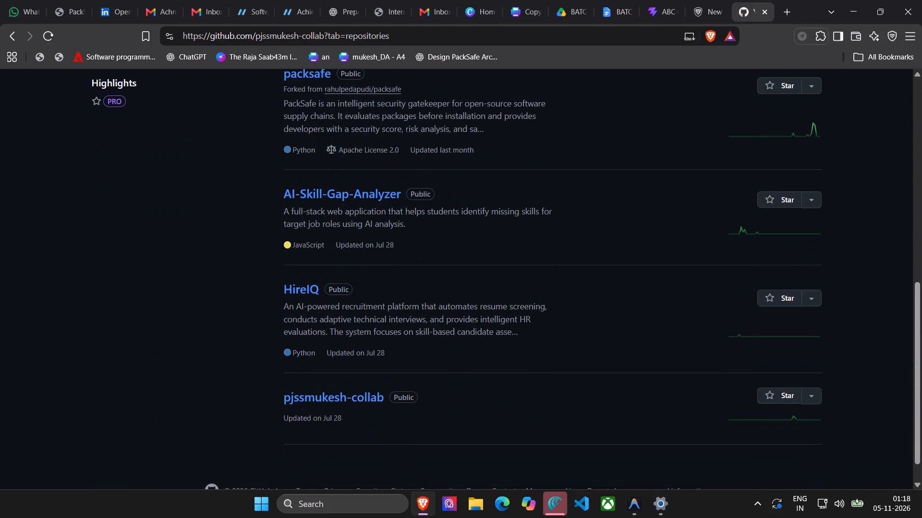
pyautogui.click(294, 291)
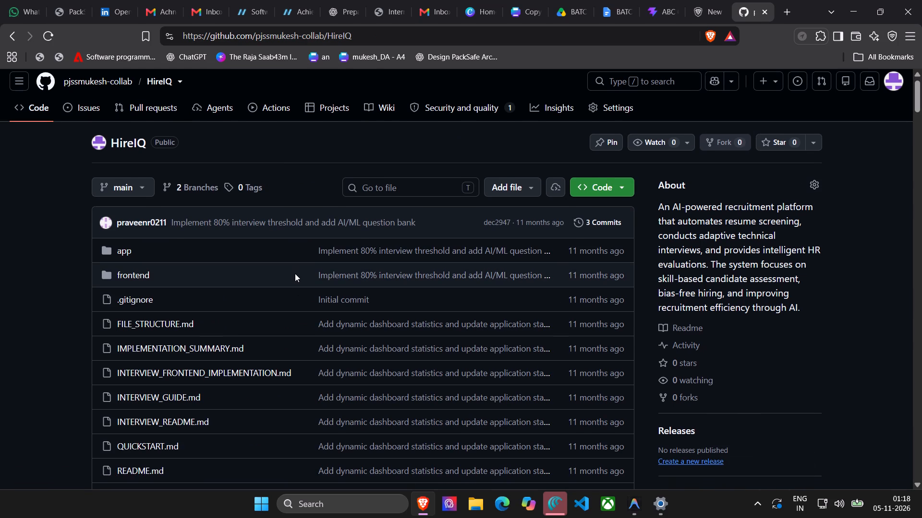
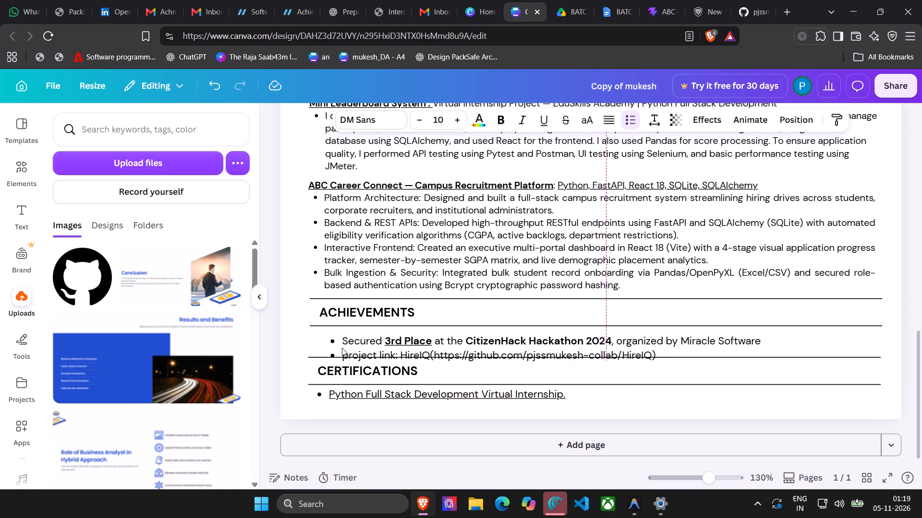
# Move the Certifications heading, its two divider lines and its bullet down together to clear the project link line.
pyautogui.moveTo(297, 343); pyautogui.dragTo(323, 411)
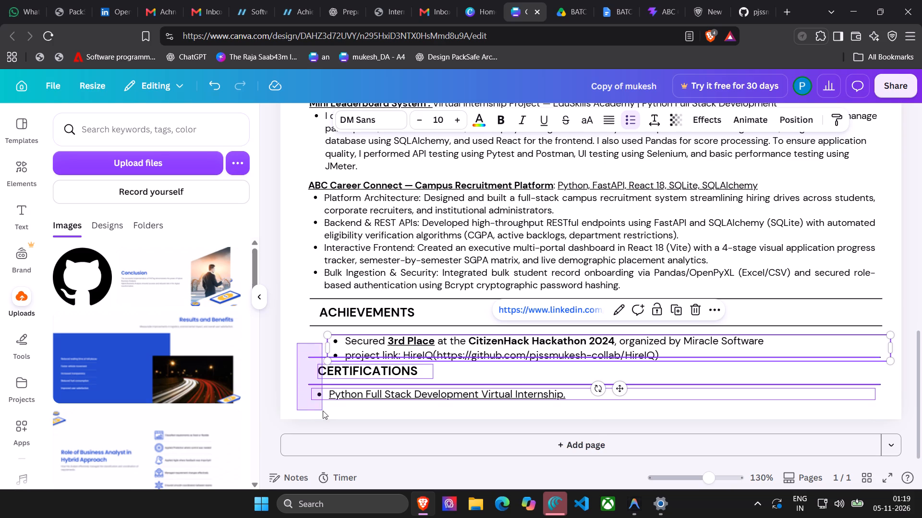
pyautogui.moveTo(323, 411); pyautogui.dragTo(319, 407)
pyautogui.press('Down')
pyautogui.press('Down')
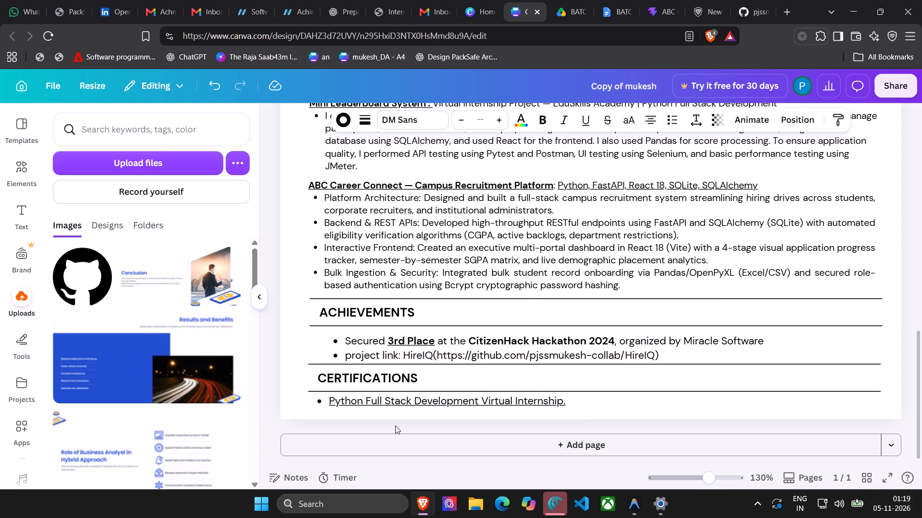
pyautogui.press('Down')
pyautogui.press('Down')
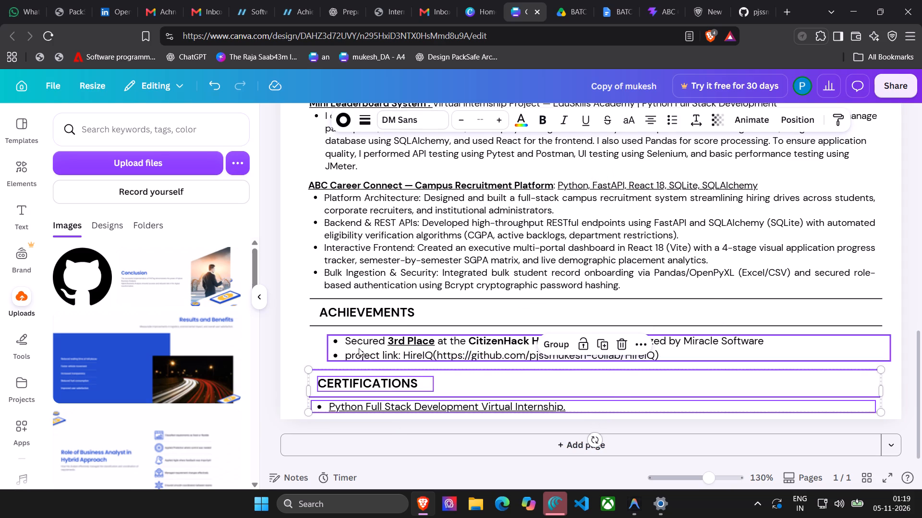
# Nudge the Achievements bullet text box left towards the left end of the divider lines.
pyautogui.click(359, 348)
pyautogui.press('Left')
pyautogui.press('Left')
pyautogui.press('Left')
pyautogui.press('Left')
pyautogui.press('Left')
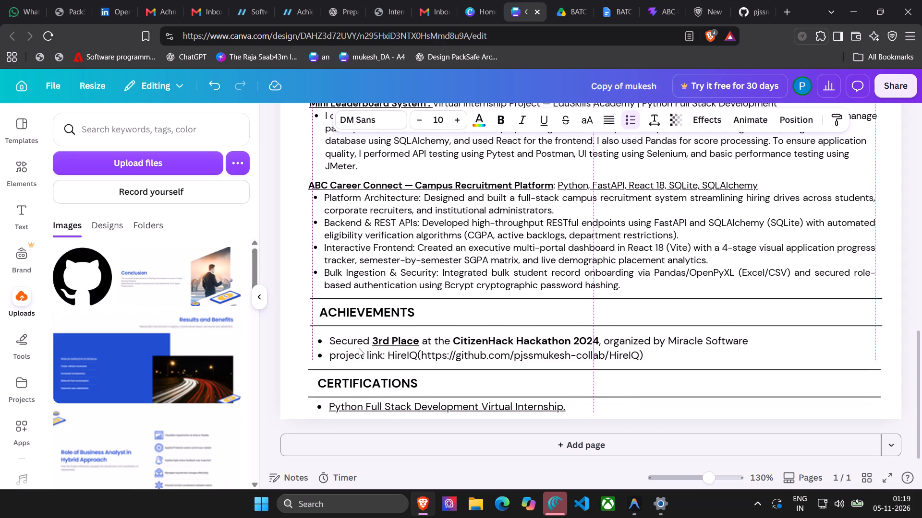
pyautogui.press('Left')
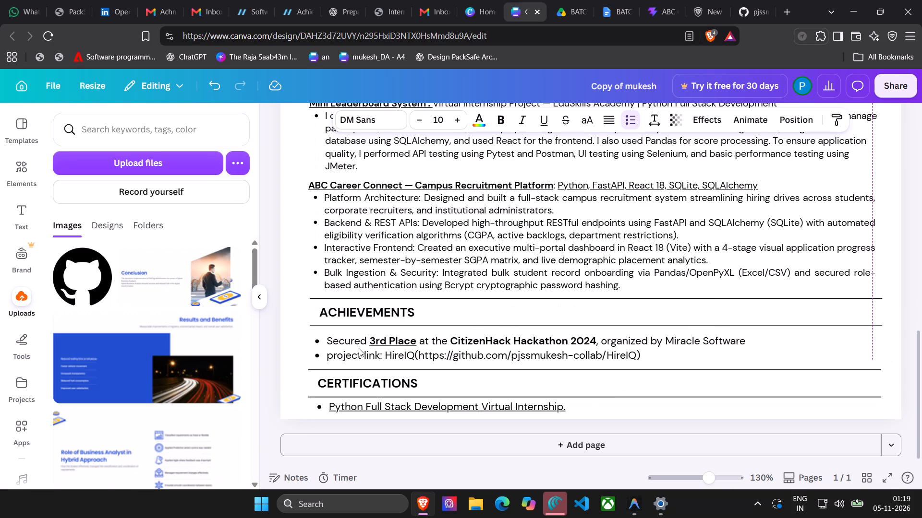
pyautogui.press('Left')
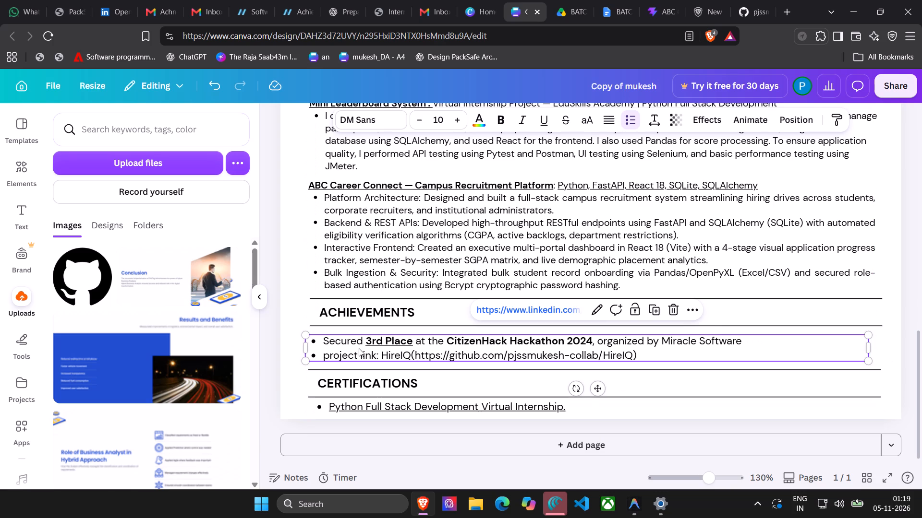
pyautogui.click(283, 388)
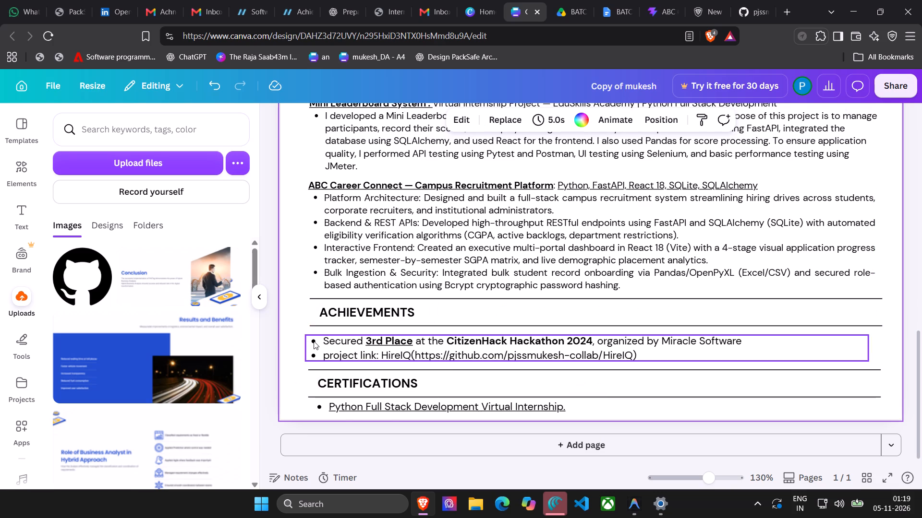
# Fine-tune the Achievements bullet text box by nudging it slightly right, keeping its vertical position.
pyautogui.scroll(1, 314, 341)
pyautogui.scroll(-2, 314, 341)
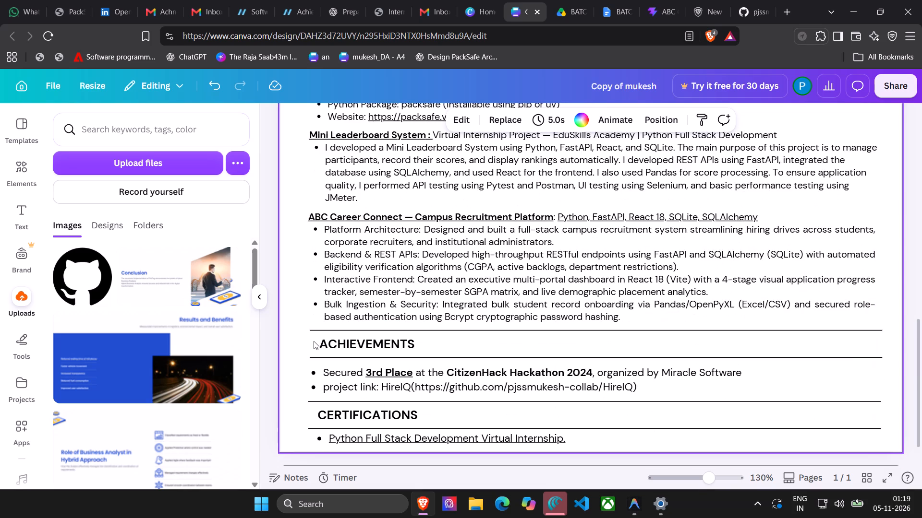
pyautogui.click(353, 366)
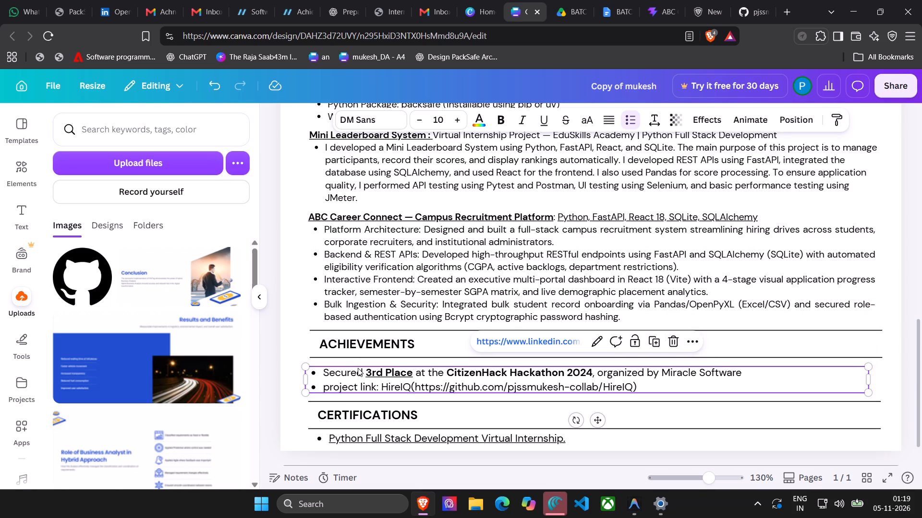
pyautogui.press('Right')
pyautogui.press('Right')
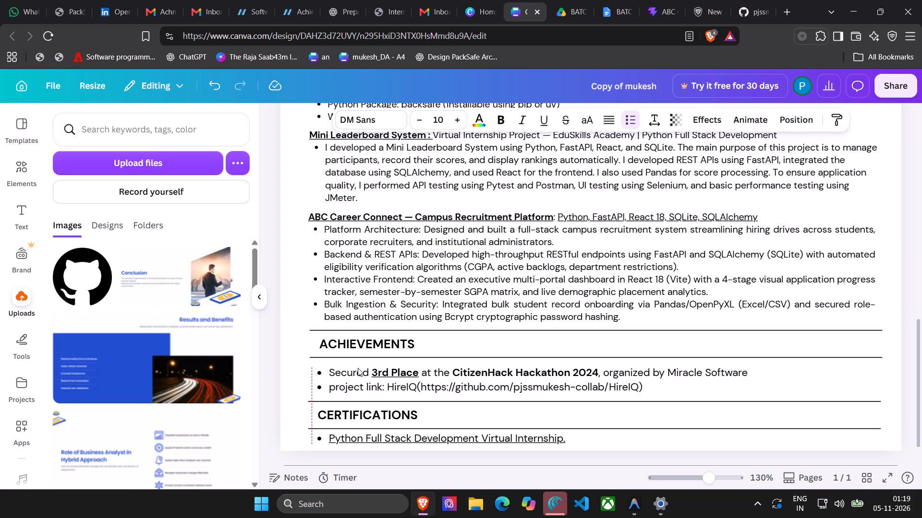
pyautogui.press('Down')
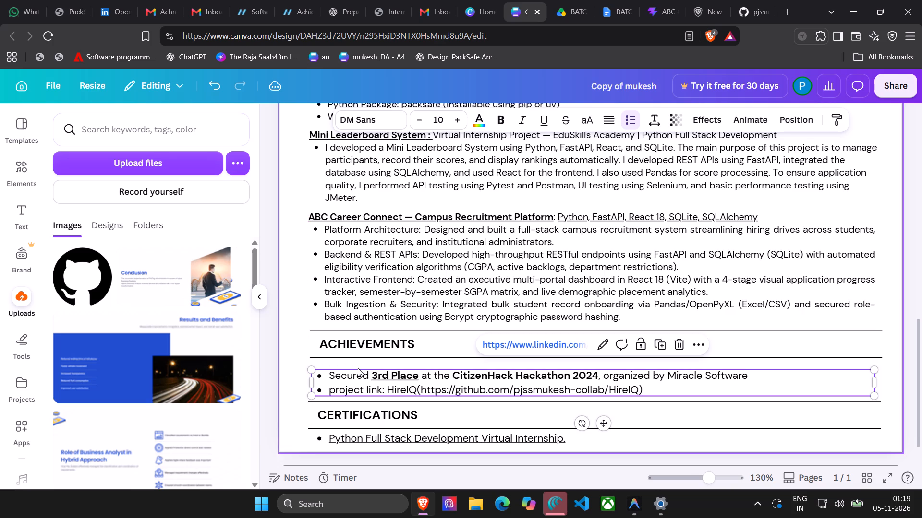
pyautogui.press('Up')
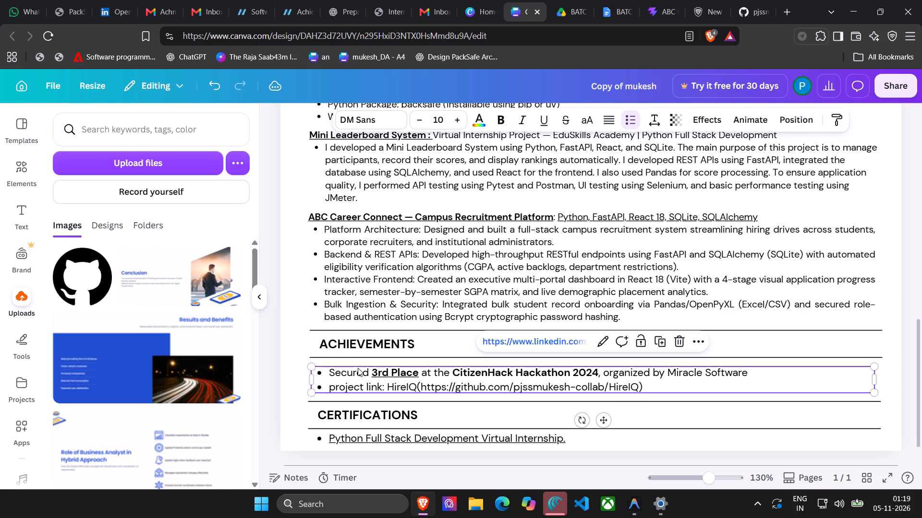
pyautogui.press('Left')
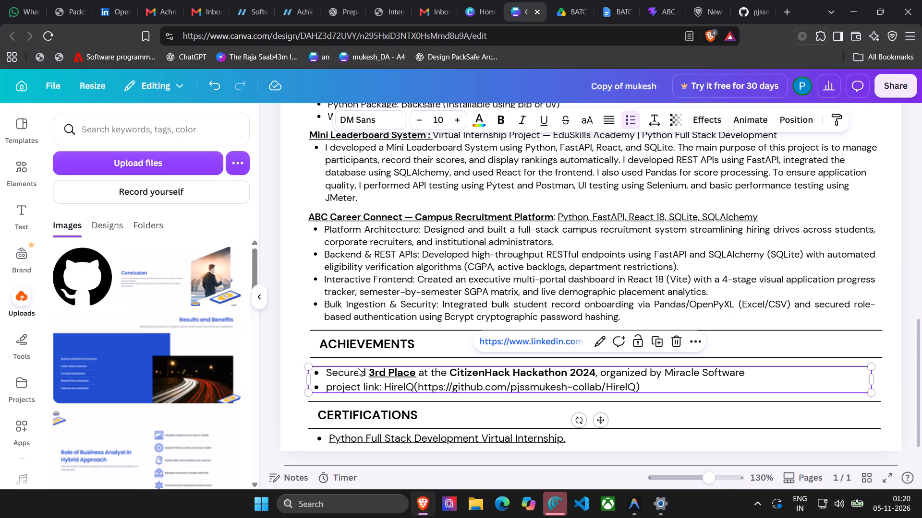
# Cut the whole Certifications section, including its heading, divider lines and internship bullet, from the bottom of the resume.
pyautogui.hscroll(3, 358, 368)
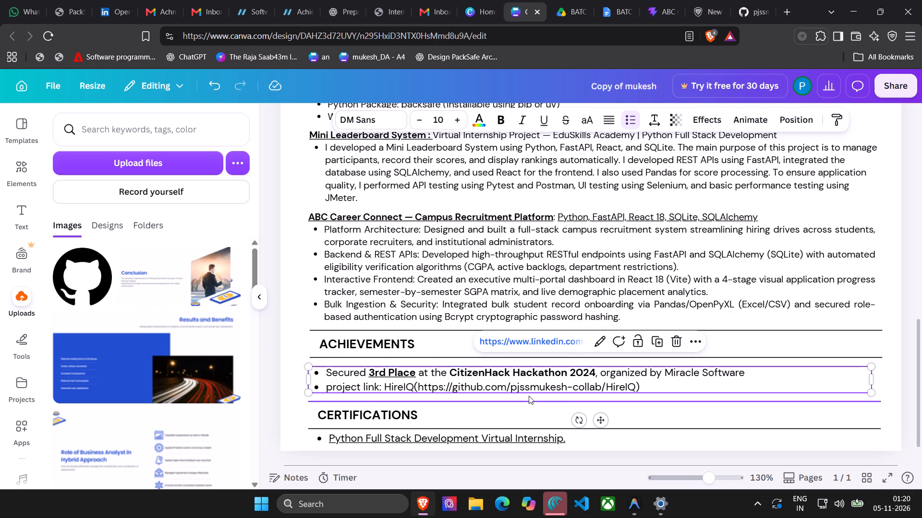
pyautogui.scroll(-1, 529, 396)
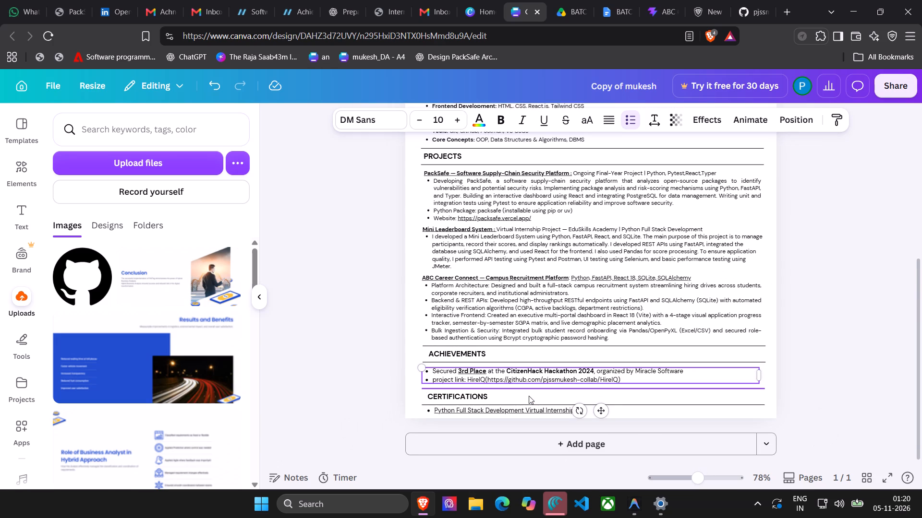
pyautogui.scroll(-2, 529, 396)
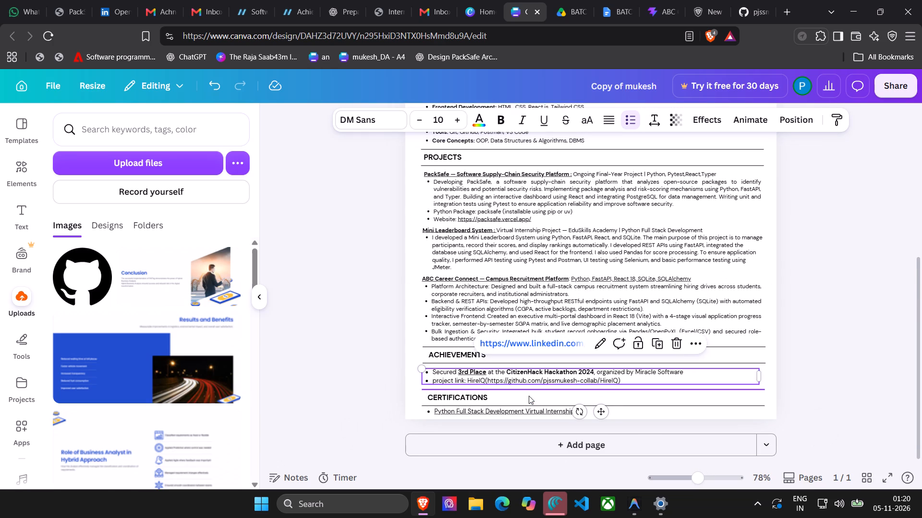
pyautogui.click(418, 397)
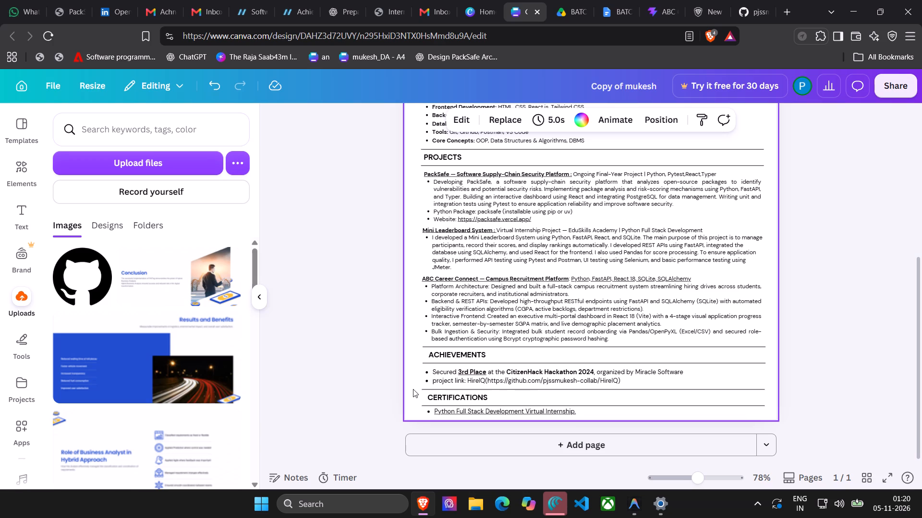
pyautogui.click(416, 386)
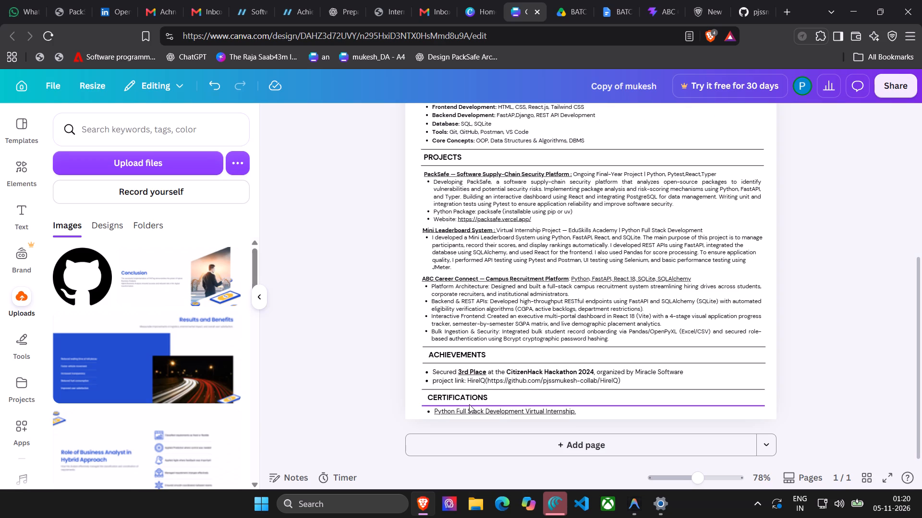
pyautogui.moveTo(414, 388); pyautogui.dragTo(458, 421)
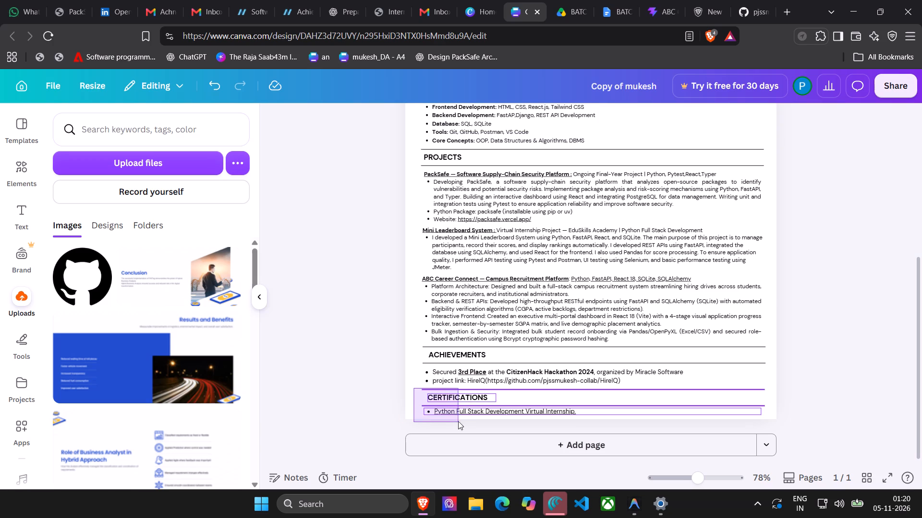
pyautogui.moveTo(458, 421); pyautogui.dragTo(458, 412)
pyautogui.hotkey('ctrl', 'x')
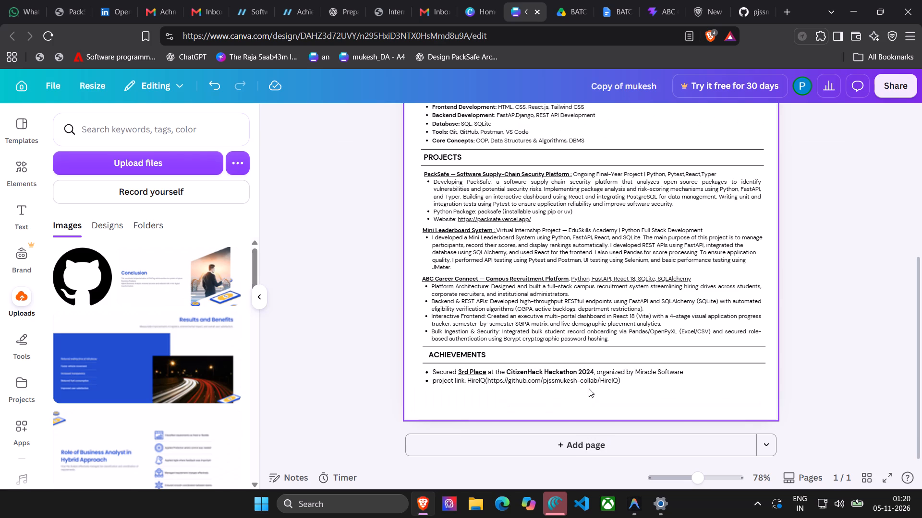
# Narrow the Achievements bullet text box to about half the width of the section, wrapping both bullets.
pyautogui.click(586, 371)
pyautogui.moveTo(760, 377); pyautogui.dragTo(602, 380)
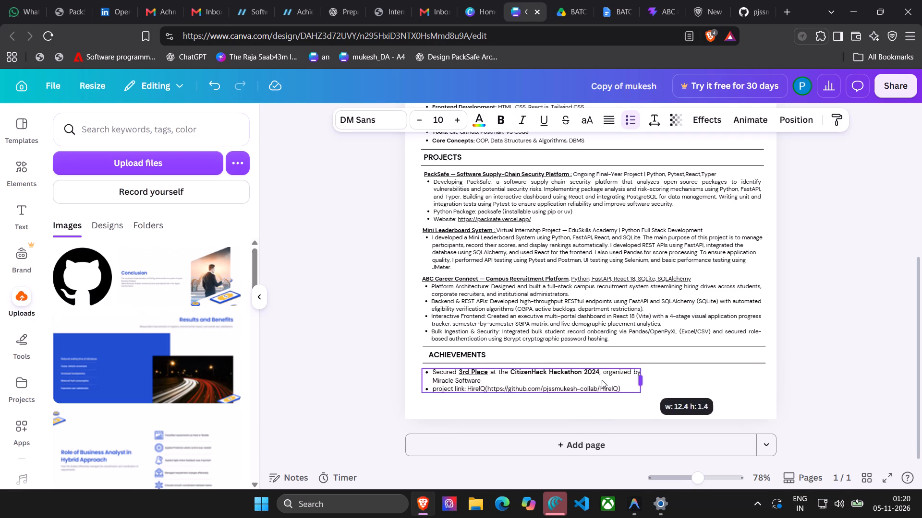
pyautogui.moveTo(602, 380); pyautogui.dragTo(583, 384)
pyautogui.click(639, 394)
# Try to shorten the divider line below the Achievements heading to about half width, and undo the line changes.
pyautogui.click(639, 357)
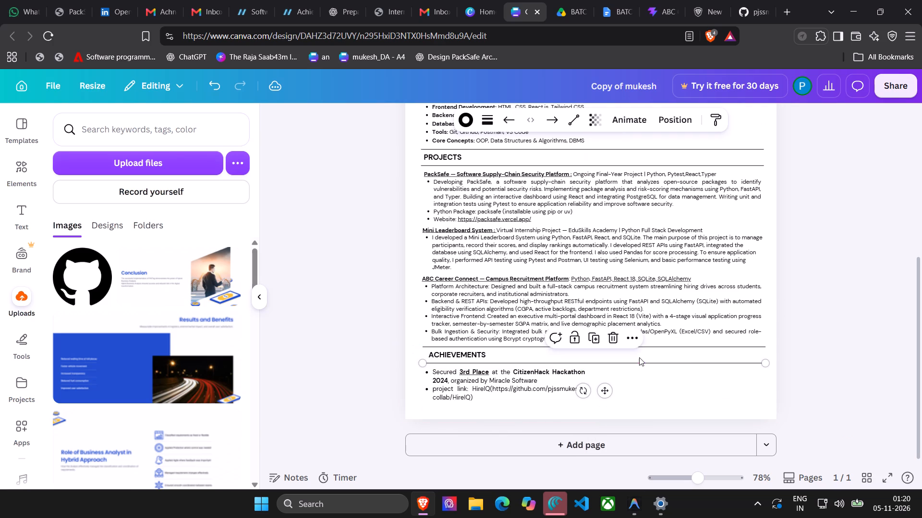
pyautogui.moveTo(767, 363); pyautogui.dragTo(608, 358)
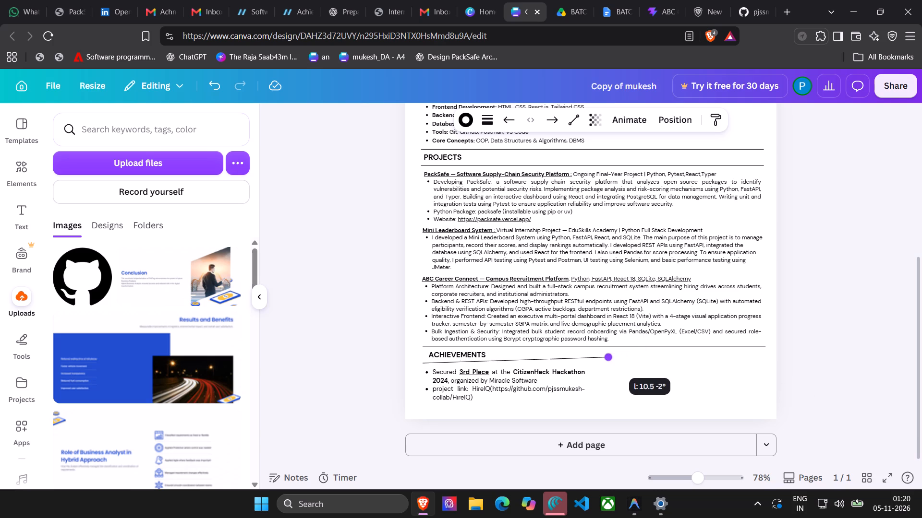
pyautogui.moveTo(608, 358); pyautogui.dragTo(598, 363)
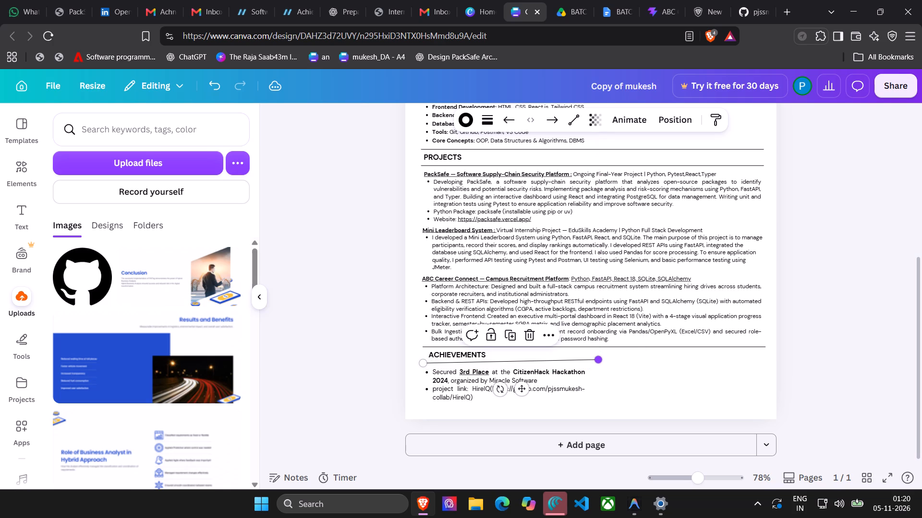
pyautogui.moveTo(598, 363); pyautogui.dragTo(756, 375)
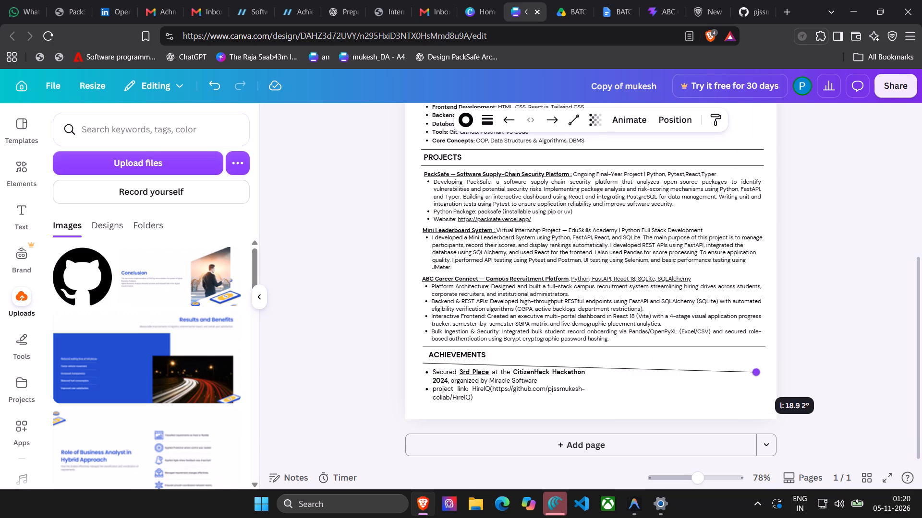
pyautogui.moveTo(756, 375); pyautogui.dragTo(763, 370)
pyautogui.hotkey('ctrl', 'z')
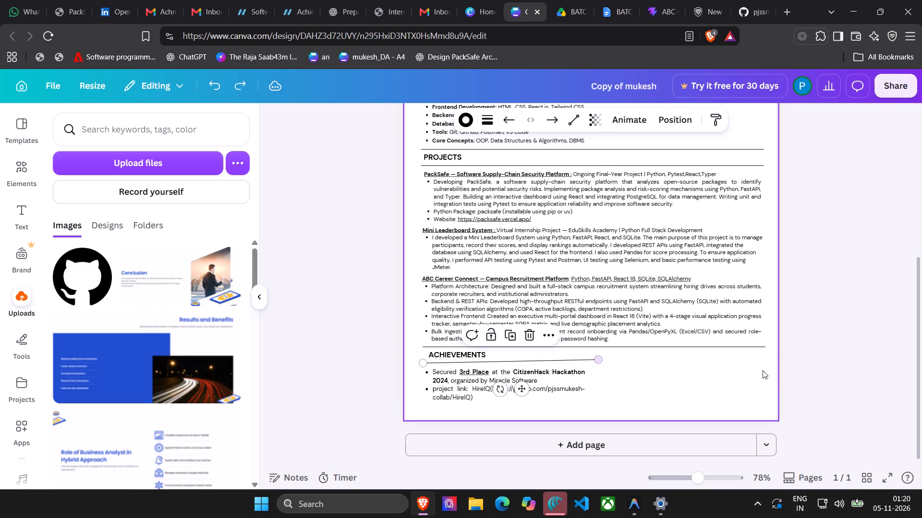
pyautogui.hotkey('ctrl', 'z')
# Paste the cut Certifications section back onto the resume page.
pyautogui.click(670, 406)
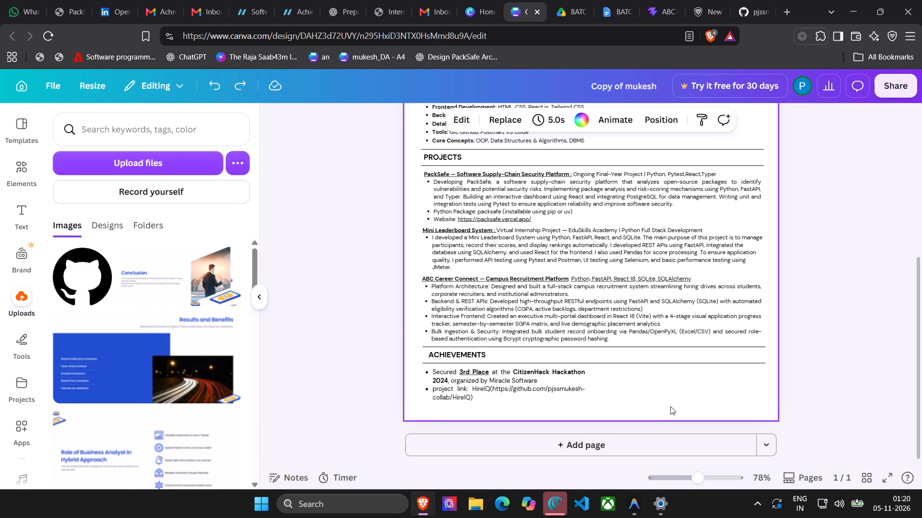
pyautogui.hotkey('ctrl', 'v')
pyautogui.click(533, 421)
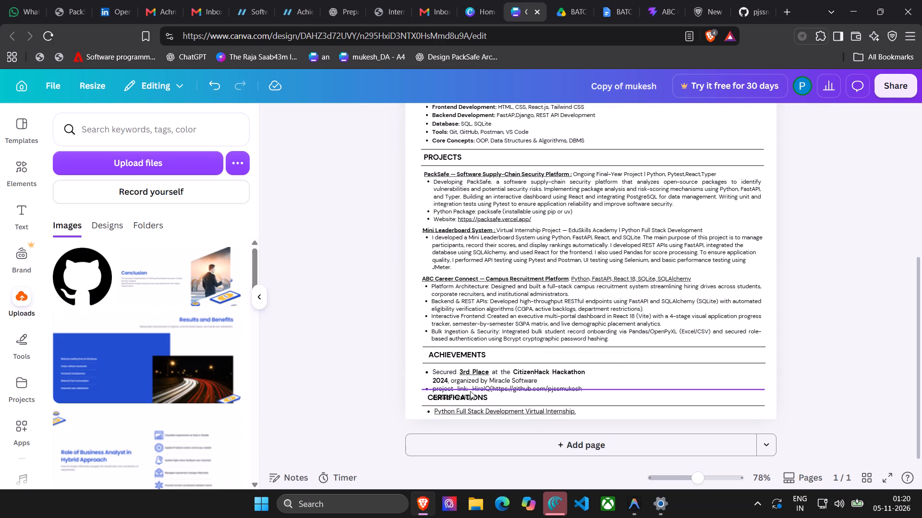
# Move the Certifications heading onto the Achievements heading row, into the empty right half of the page.
pyautogui.moveTo(472, 397); pyautogui.dragTo(651, 353)
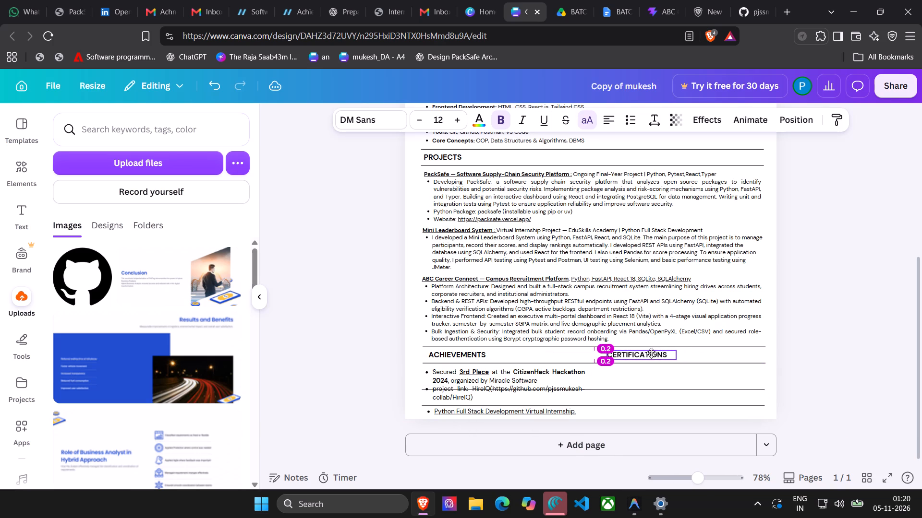
pyautogui.moveTo(651, 353); pyautogui.dragTo(642, 353)
pyautogui.press('Left')
pyautogui.press('Down')
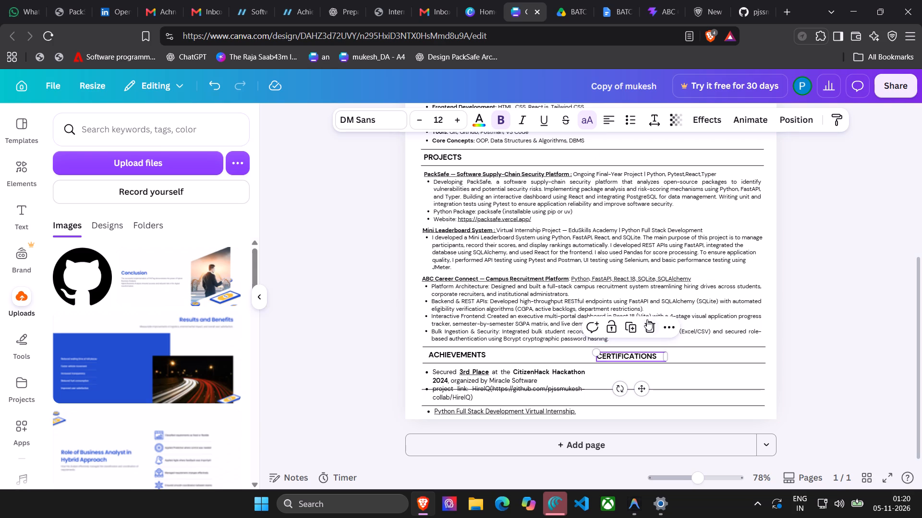
pyautogui.press('Up')
pyautogui.press('Up')
pyautogui.press('Down')
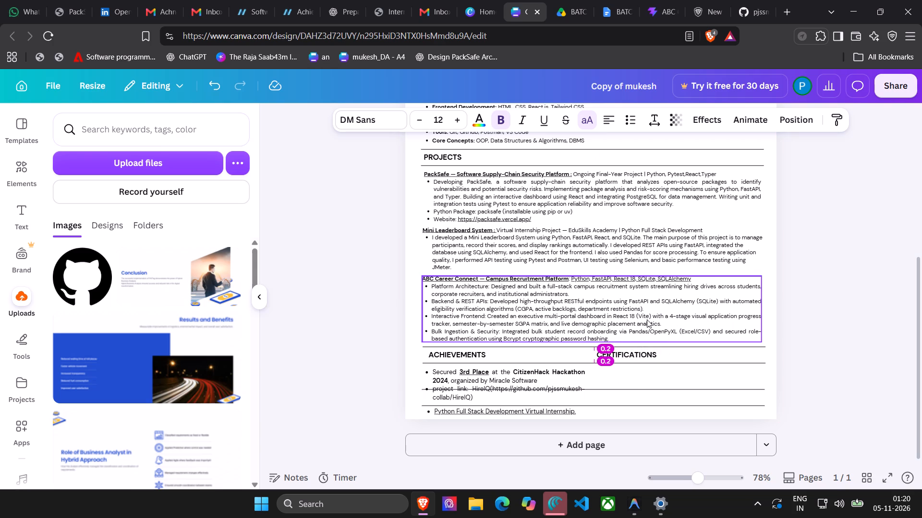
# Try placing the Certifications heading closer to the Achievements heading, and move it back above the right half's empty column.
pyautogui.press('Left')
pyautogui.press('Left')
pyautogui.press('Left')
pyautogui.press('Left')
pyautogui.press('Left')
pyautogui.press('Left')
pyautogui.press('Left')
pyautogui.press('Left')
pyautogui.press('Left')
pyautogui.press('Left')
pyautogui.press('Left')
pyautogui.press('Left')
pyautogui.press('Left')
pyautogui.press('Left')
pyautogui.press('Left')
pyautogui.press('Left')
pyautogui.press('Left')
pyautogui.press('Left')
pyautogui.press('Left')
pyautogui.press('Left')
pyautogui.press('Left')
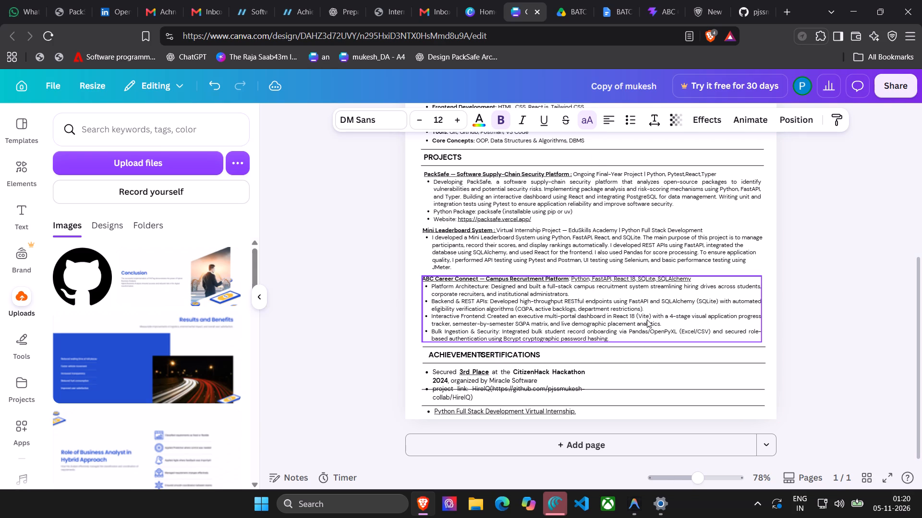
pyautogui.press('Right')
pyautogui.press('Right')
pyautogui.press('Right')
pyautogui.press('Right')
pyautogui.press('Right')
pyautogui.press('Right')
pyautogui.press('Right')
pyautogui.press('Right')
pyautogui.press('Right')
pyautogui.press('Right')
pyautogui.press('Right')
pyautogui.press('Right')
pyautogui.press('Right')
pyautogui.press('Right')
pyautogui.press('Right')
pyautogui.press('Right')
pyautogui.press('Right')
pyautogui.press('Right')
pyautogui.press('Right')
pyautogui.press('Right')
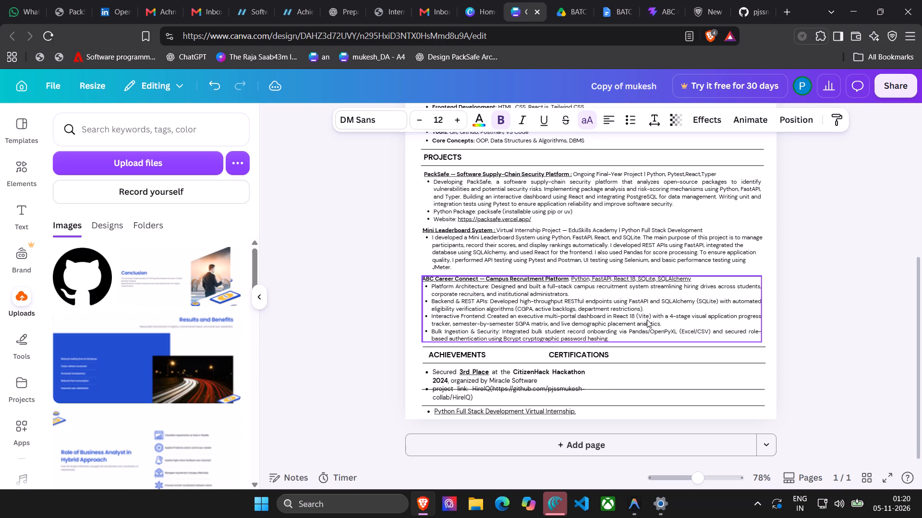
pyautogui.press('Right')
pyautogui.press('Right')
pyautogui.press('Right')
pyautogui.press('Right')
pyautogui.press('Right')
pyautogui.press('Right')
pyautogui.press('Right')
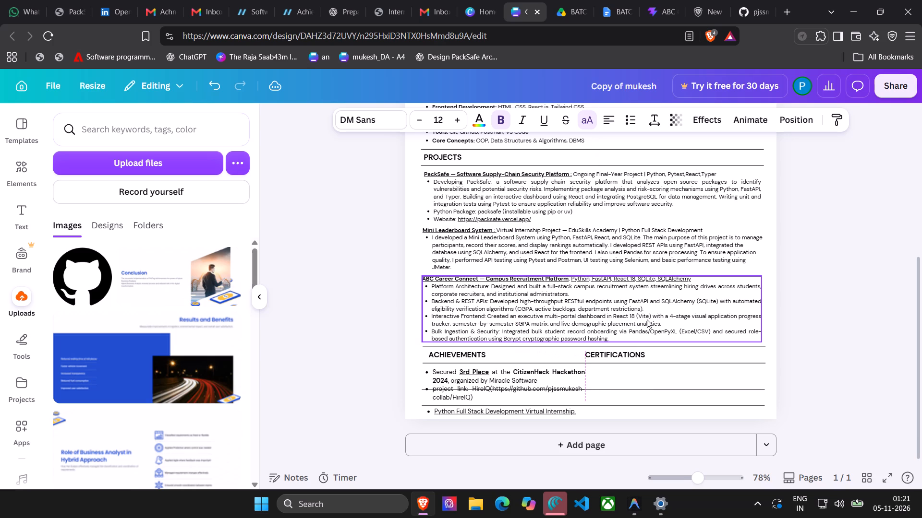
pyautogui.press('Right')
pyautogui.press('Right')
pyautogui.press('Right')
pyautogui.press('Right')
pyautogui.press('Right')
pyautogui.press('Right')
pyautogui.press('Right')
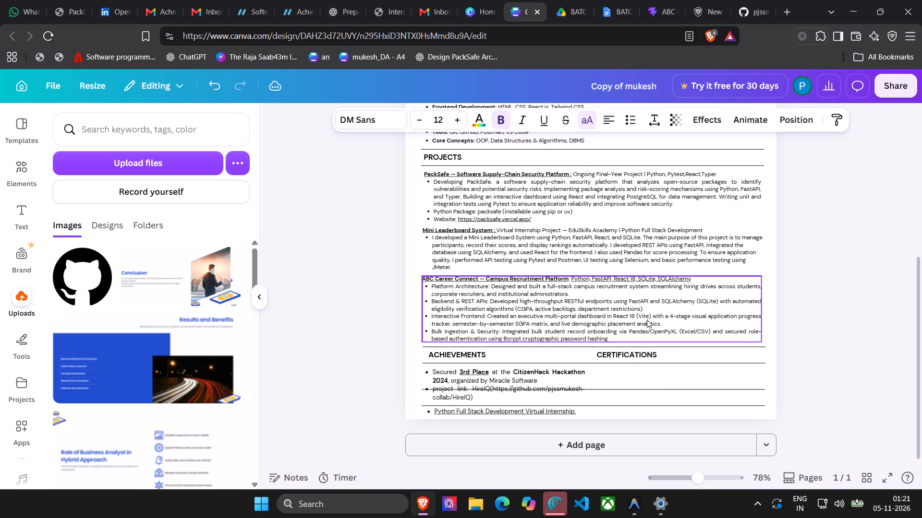
# Delete the divider line that crosses the HireIQ project link bullet in the Achievements section.
pyautogui.click(529, 418)
pyautogui.click(621, 393)
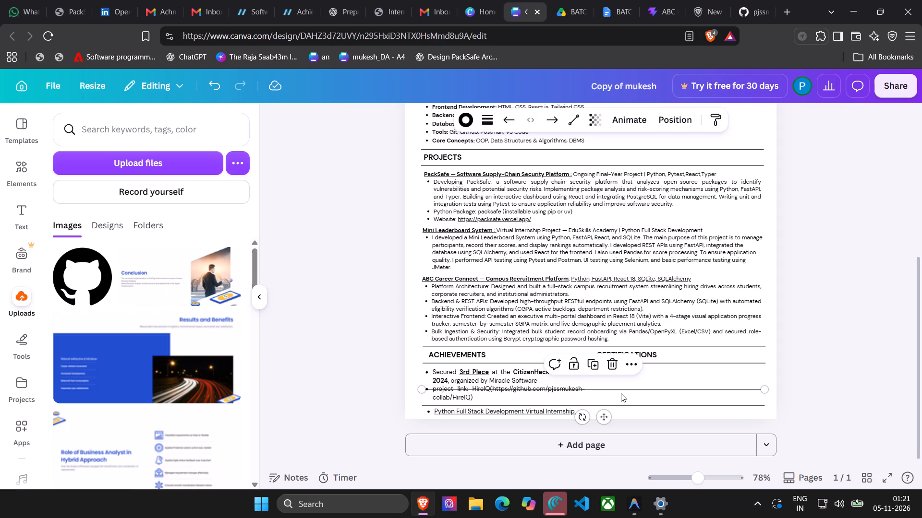
pyautogui.click(614, 386)
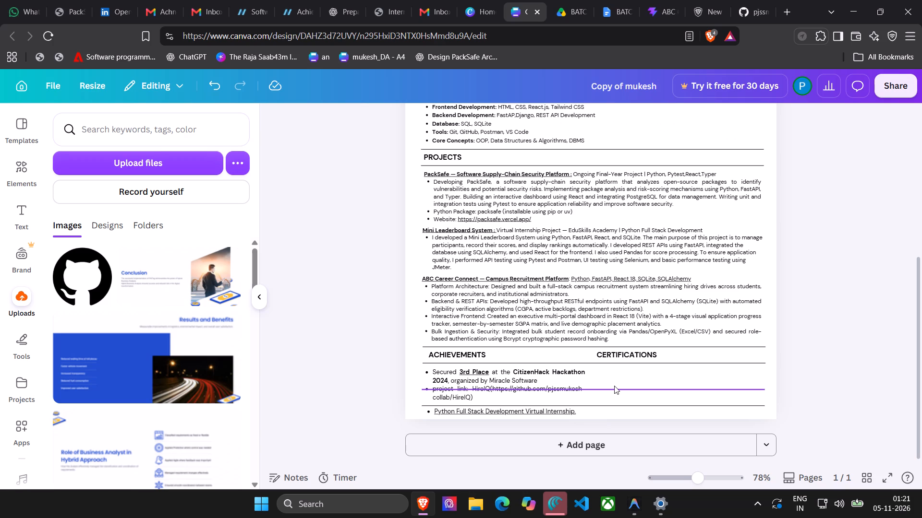
pyautogui.press('Delete')
pyautogui.click(600, 383)
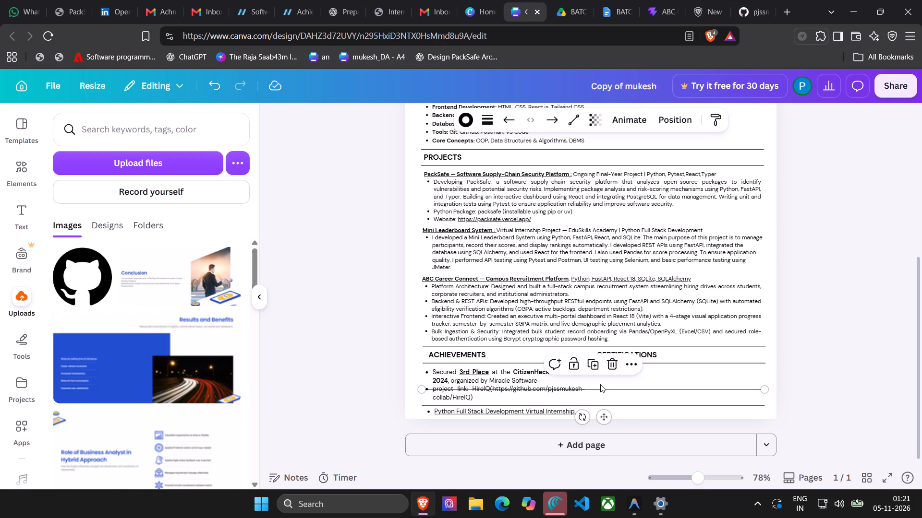
pyautogui.click(600, 384)
pyautogui.click(603, 392)
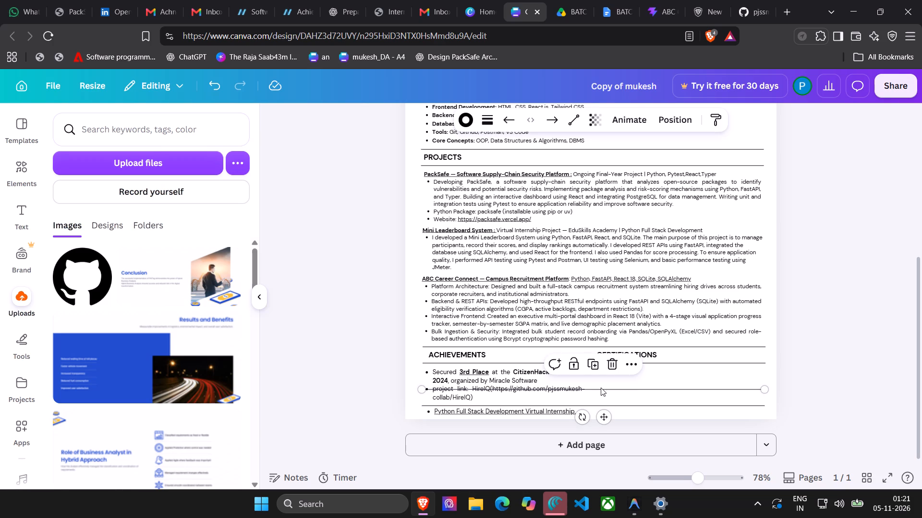
pyautogui.click(601, 388)
pyautogui.press('Delete')
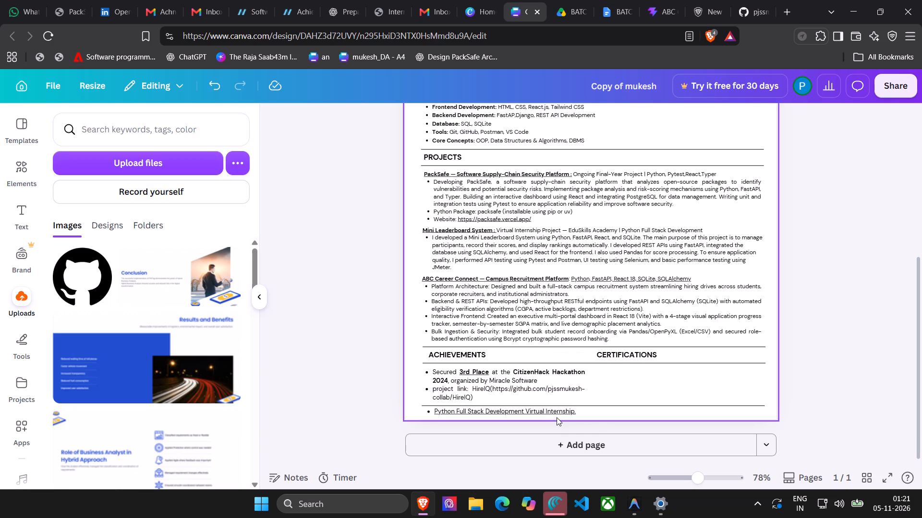
# Narrow the Python Full Stack Development Virtual Internship text box so it just fits its single line of text.
pyautogui.click(557, 417)
pyautogui.click(547, 409)
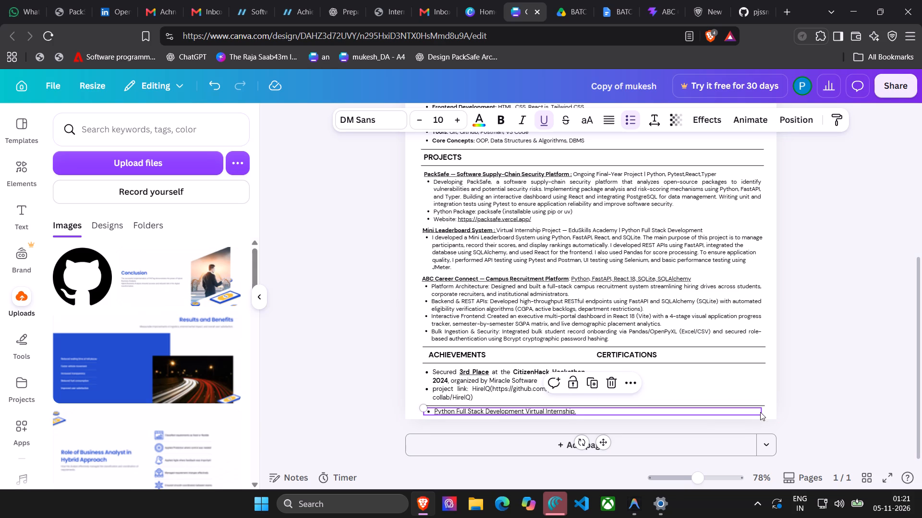
pyautogui.click(760, 412)
pyautogui.moveTo(763, 414); pyautogui.dragTo(593, 412)
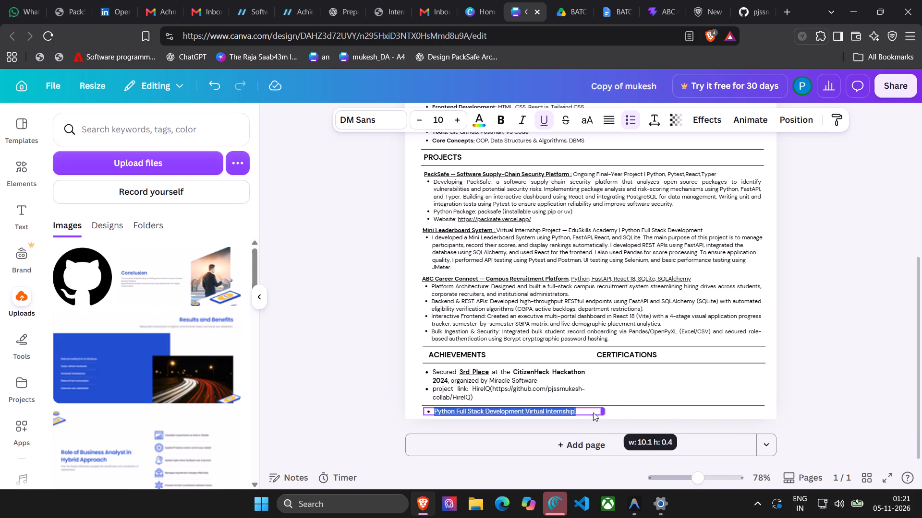
pyautogui.moveTo(593, 412); pyautogui.dragTo(582, 412)
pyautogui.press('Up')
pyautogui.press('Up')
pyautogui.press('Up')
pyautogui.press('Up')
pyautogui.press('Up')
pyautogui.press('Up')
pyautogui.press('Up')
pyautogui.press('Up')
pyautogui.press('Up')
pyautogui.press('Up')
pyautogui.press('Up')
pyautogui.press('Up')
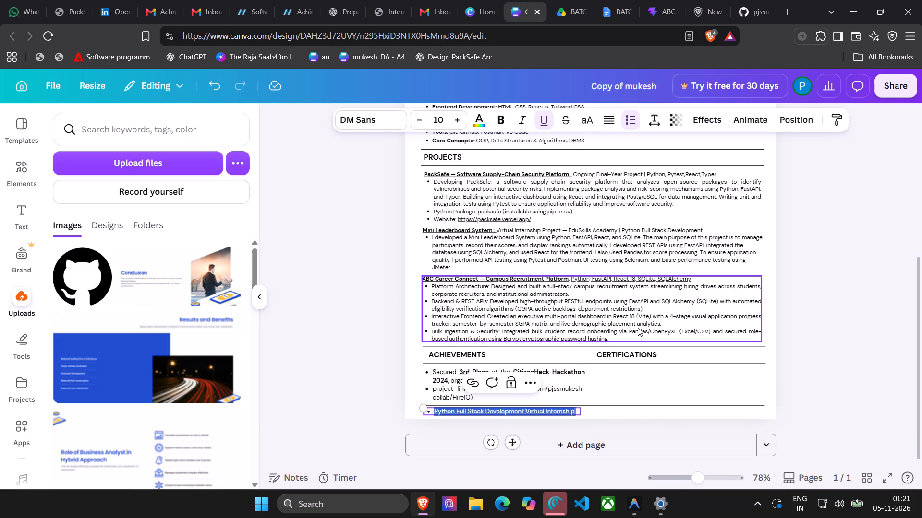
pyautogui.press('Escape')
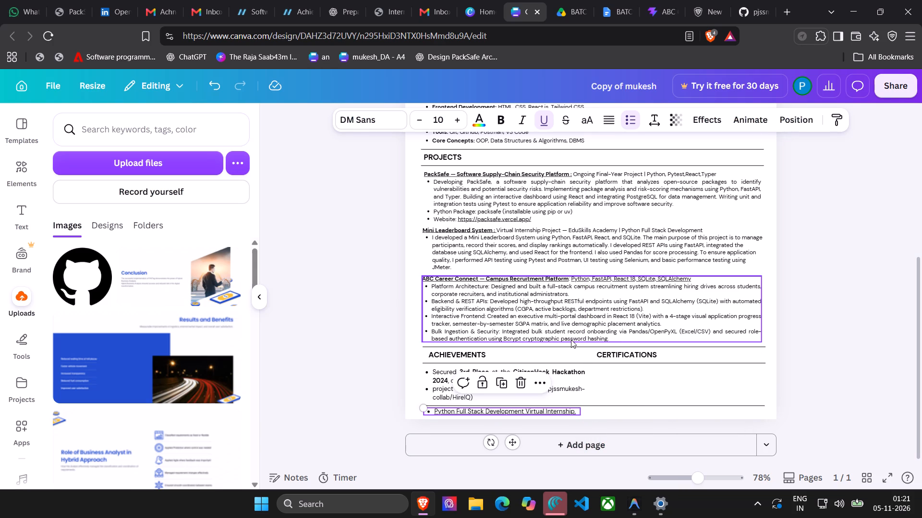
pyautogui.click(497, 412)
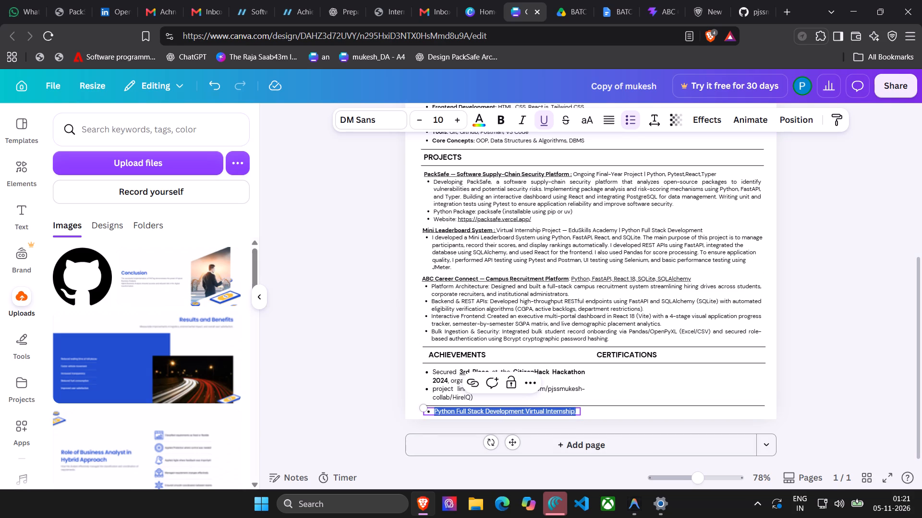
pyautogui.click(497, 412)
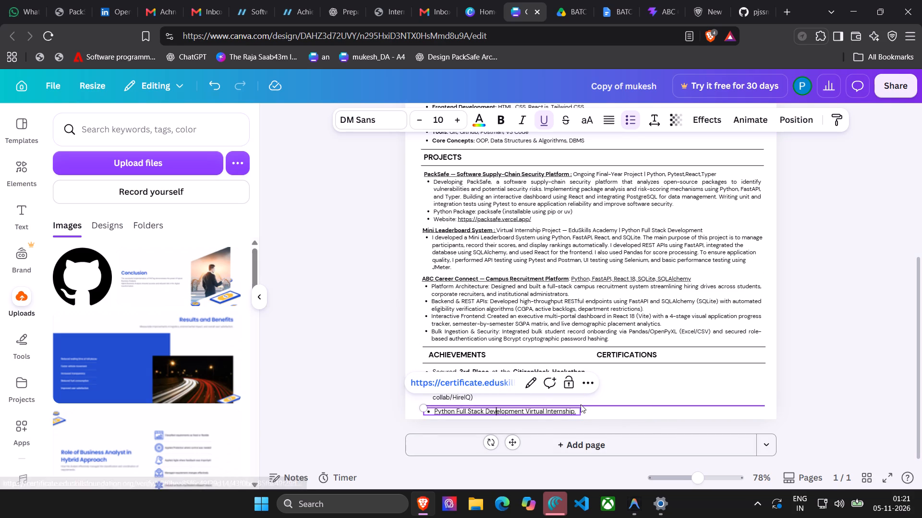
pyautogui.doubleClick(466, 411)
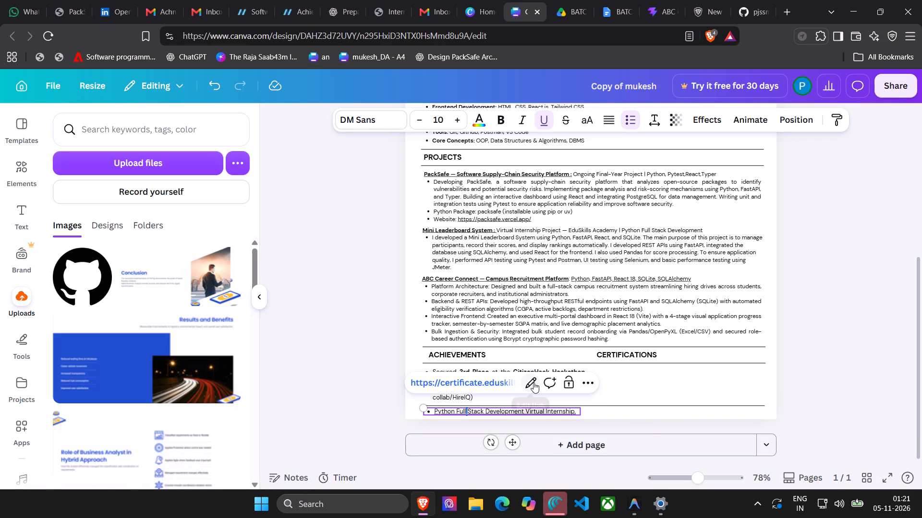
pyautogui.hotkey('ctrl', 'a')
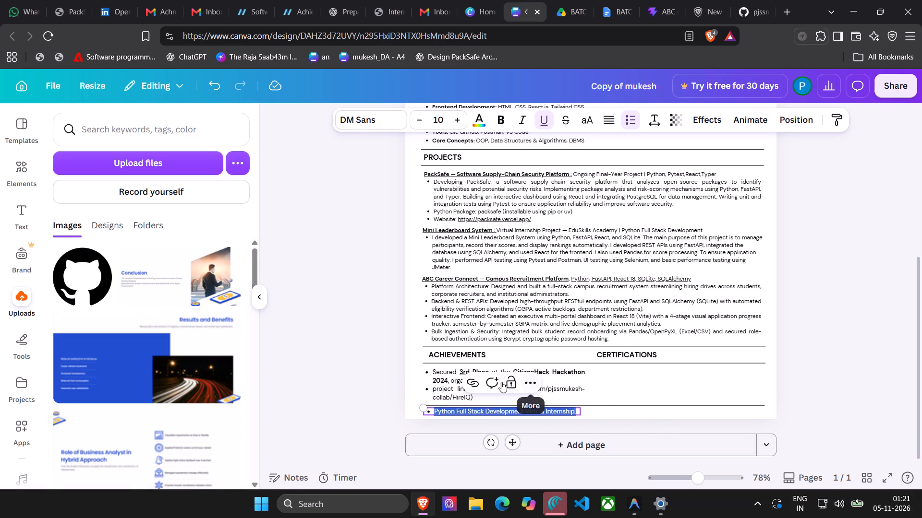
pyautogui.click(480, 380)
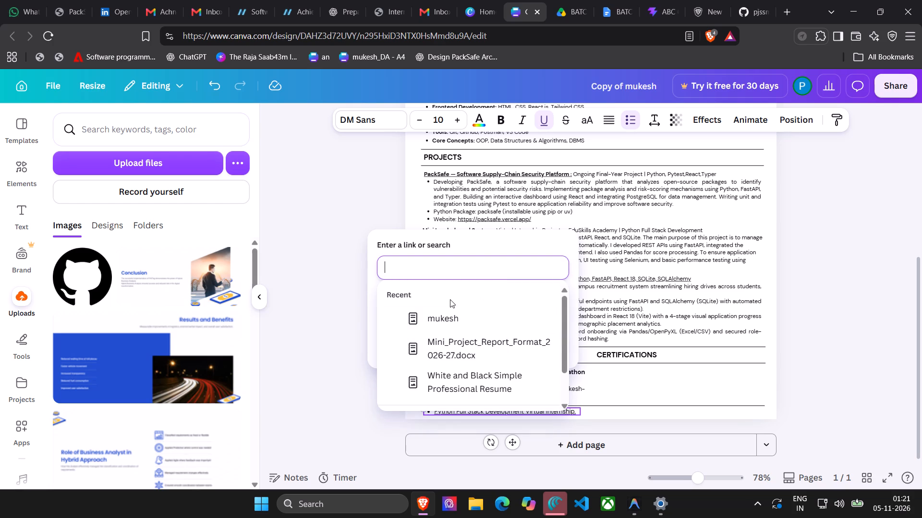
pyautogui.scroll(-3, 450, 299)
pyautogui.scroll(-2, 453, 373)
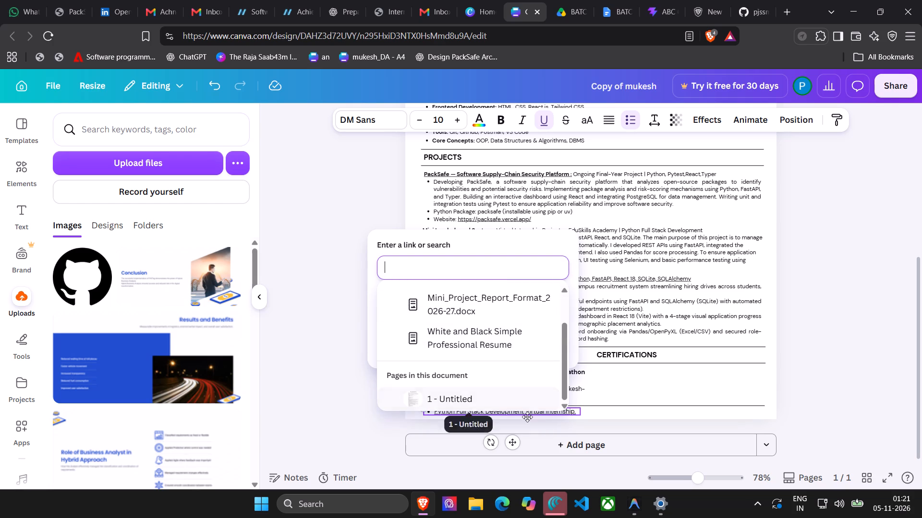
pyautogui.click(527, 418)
# Move the Python Full Stack Development Virtual Internship bullet beneath the Certifications heading, level with the first Achievements bullet and aligned with the heading.
pyautogui.click(532, 412)
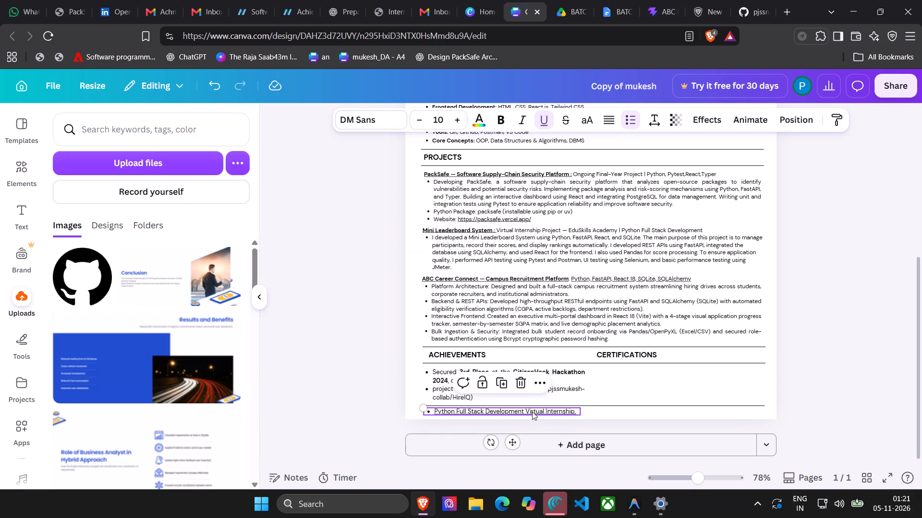
pyautogui.press('Up')
pyautogui.press('Up')
pyautogui.press('Up')
pyautogui.press('Up')
pyautogui.press('Up')
pyautogui.press('Up')
pyautogui.press('Up')
pyautogui.press('Up')
pyautogui.press('Up')
pyautogui.press('Up')
pyautogui.press('Up')
pyautogui.press('Up')
pyautogui.press('Up')
pyautogui.press('Up')
pyautogui.press('Up')
pyautogui.press('Up')
pyautogui.press('Up')
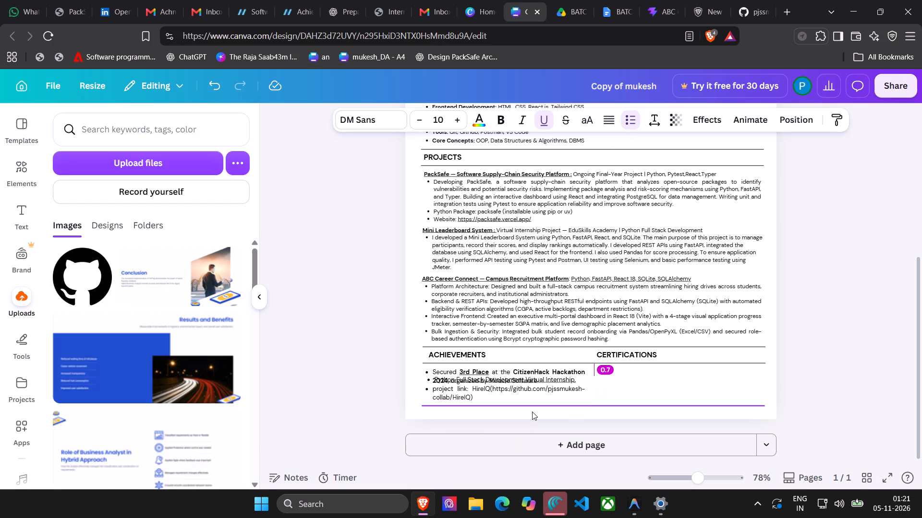
pyautogui.press('Up')
pyautogui.press('Up')
pyautogui.press('Up')
pyautogui.press('Up')
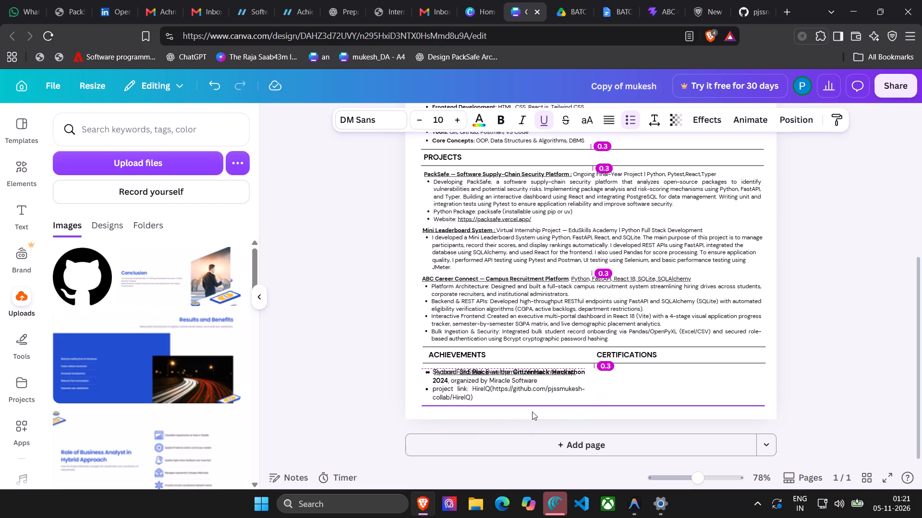
pyautogui.press('Left')
pyautogui.press('Right')
pyautogui.press('Right')
pyautogui.press('Right')
pyautogui.press('Right')
pyautogui.press('Right')
pyautogui.press('Right')
pyautogui.press('Right')
pyautogui.press('Right')
pyautogui.press('Right')
pyautogui.press('Right')
pyautogui.press('Right')
pyautogui.press('Right')
pyautogui.press('Right')
pyautogui.press('Right')
pyautogui.press('Right')
pyautogui.press('Right')
pyautogui.press('Right')
pyautogui.press('Right')
pyautogui.press('Right')
pyautogui.press('Right')
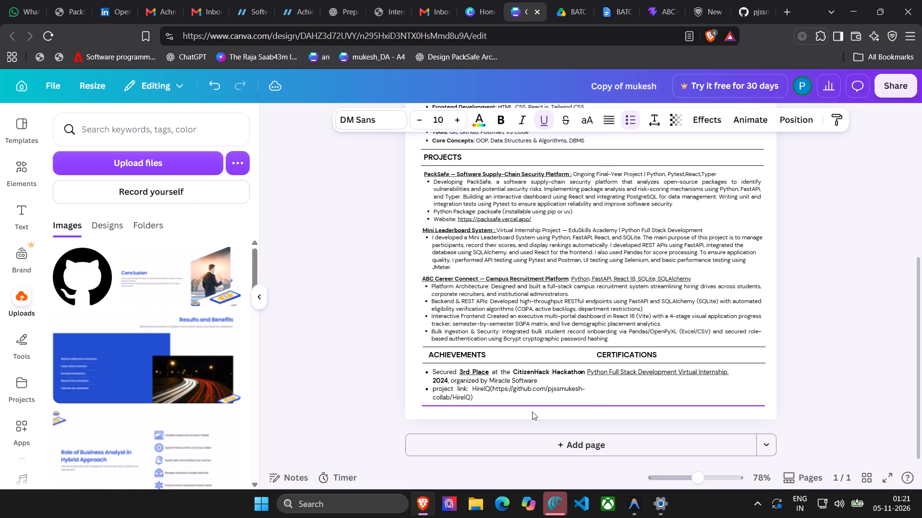
pyautogui.press('Right')
pyautogui.press('Right')
pyautogui.press('Right')
pyautogui.press('Right')
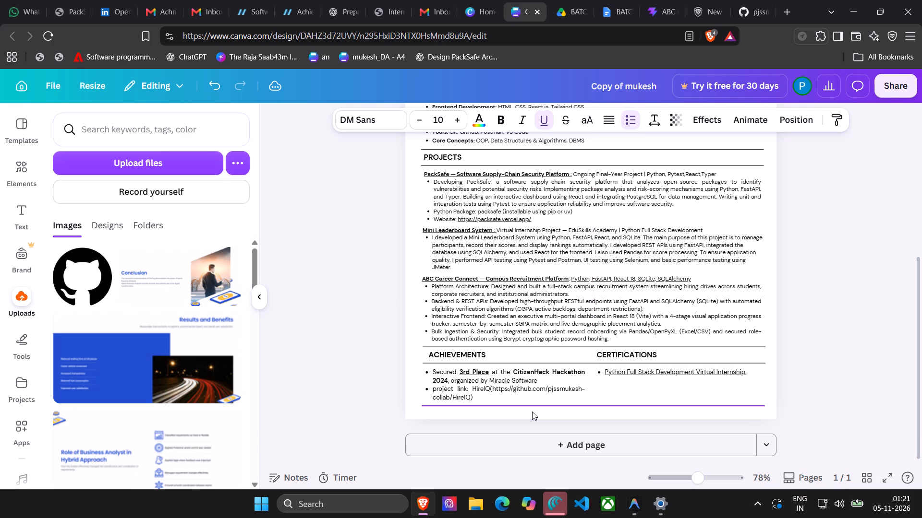
pyautogui.press('Right')
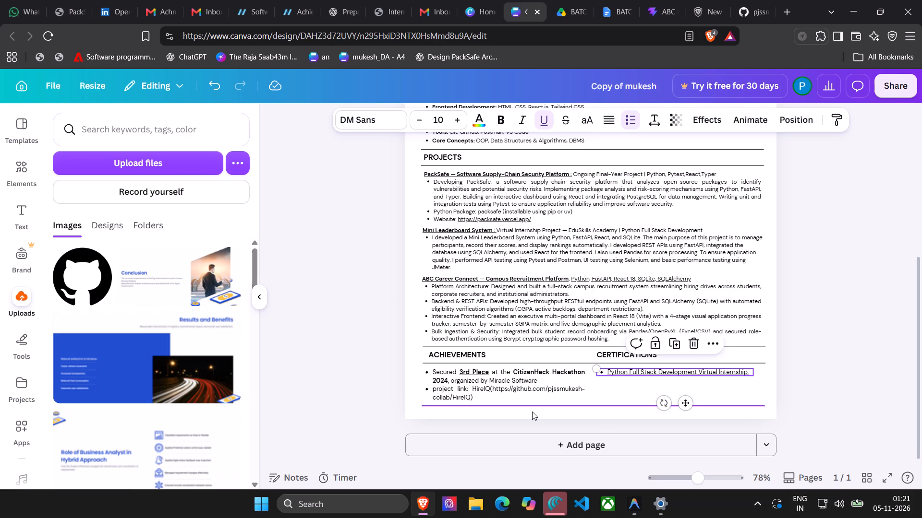
# Shorten the bottom divider line to about half its length, keeping it level beneath the Achievements bullets.
pyautogui.click(588, 406)
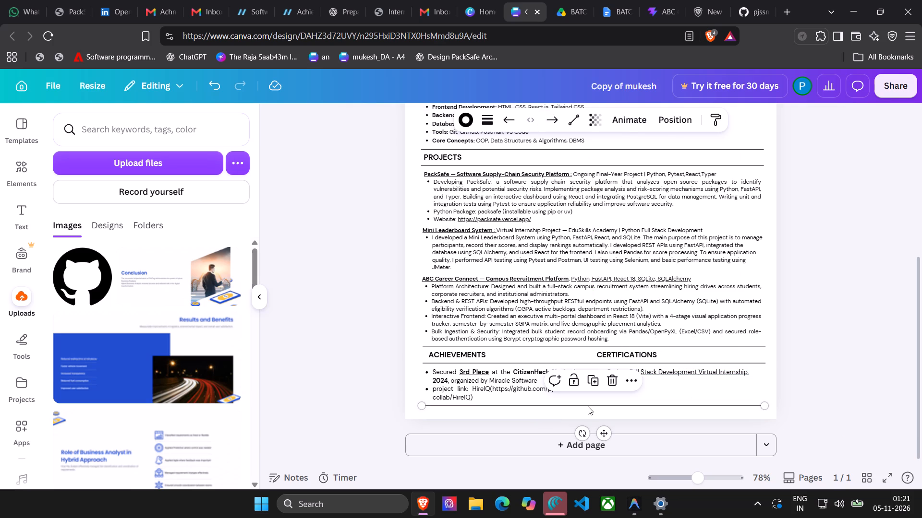
pyautogui.moveTo(765, 407); pyautogui.dragTo(637, 397)
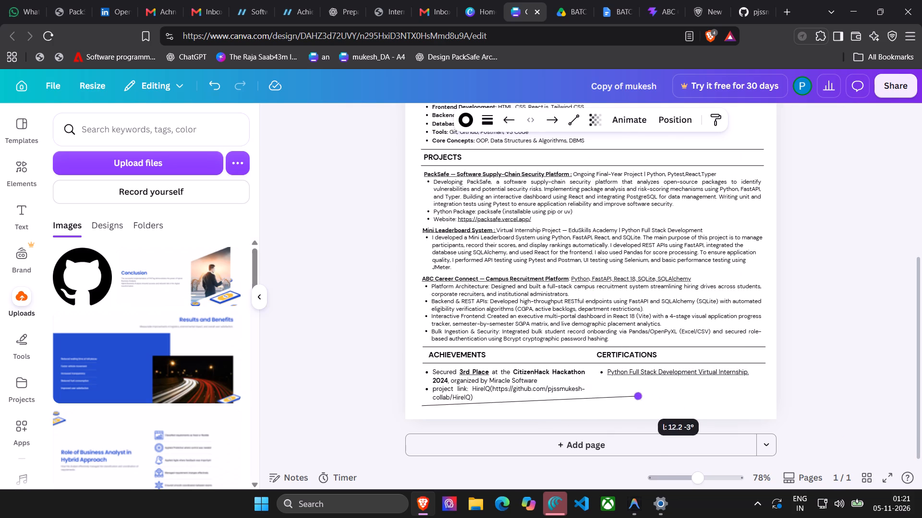
pyautogui.moveTo(637, 397); pyautogui.dragTo(602, 407)
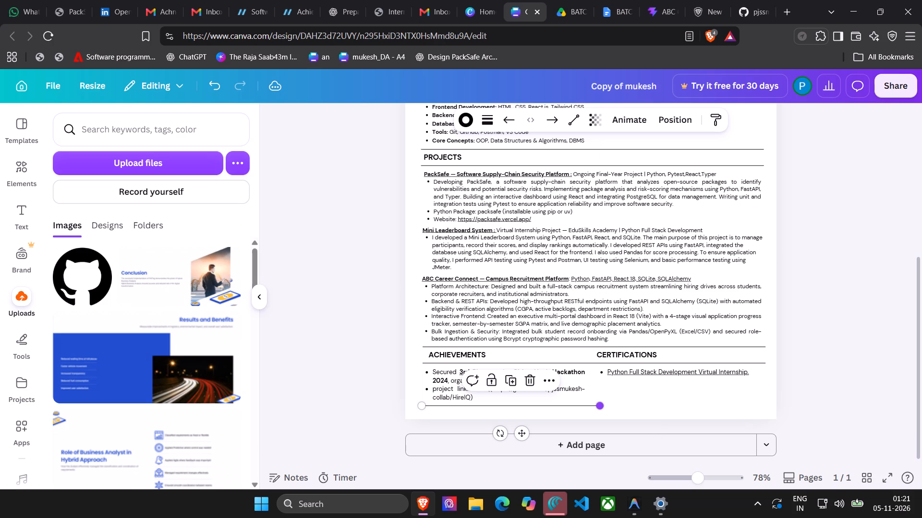
# Delete the full-width divider line directly below the Achievements and Certifications headings.
pyautogui.click(654, 353)
pyautogui.click(673, 362)
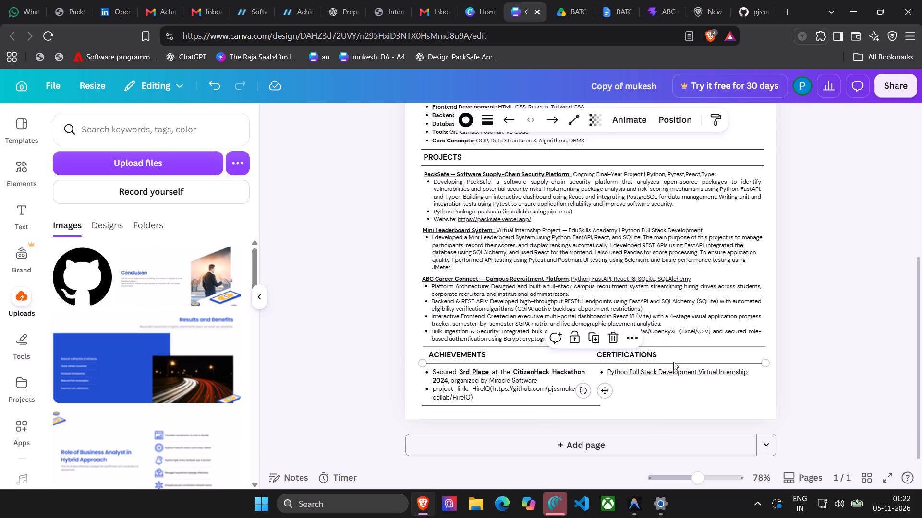
pyautogui.click(673, 362)
pyautogui.press('Delete')
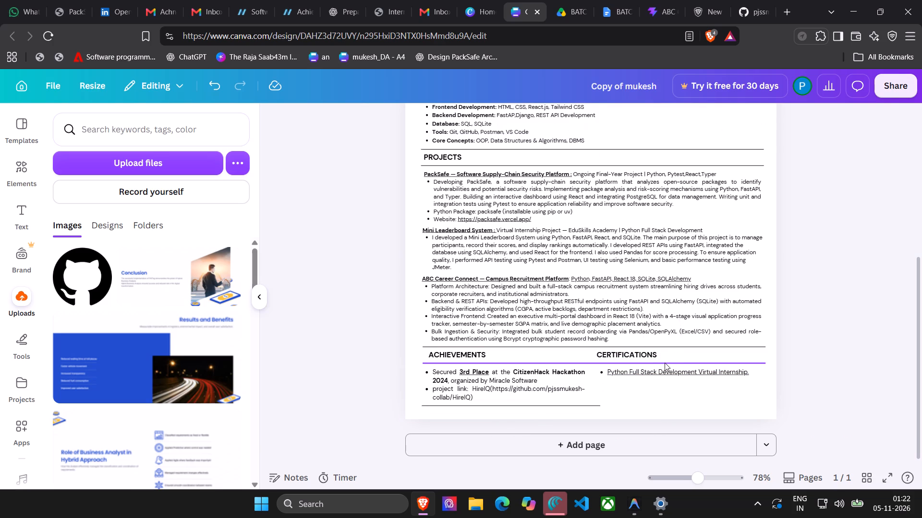
pyautogui.click(663, 363)
# Move the half-length divider up from beneath the Achievements bullets until it lies over the full-width line under the section headings.
pyautogui.click(579, 399)
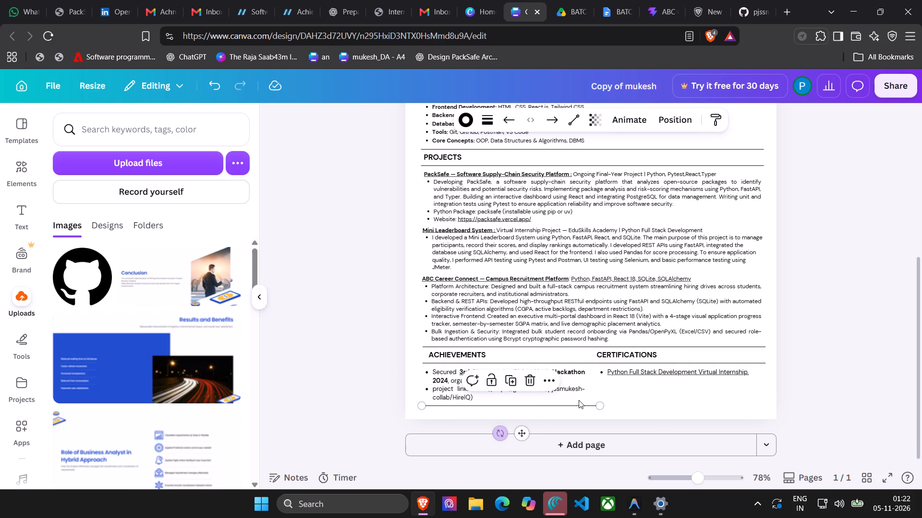
pyautogui.press('Up')
pyautogui.press('Up')
pyautogui.press('Up')
pyautogui.press('Up')
pyautogui.press('Up')
pyautogui.press('Up')
pyautogui.press('Up')
pyautogui.press('Up')
pyautogui.press('Up')
pyautogui.press('Up')
pyautogui.press('Up')
pyautogui.press('Up')
pyautogui.press('Up')
pyautogui.press('Up')
pyautogui.press('Up')
pyautogui.press('Up')
pyautogui.press('Up')
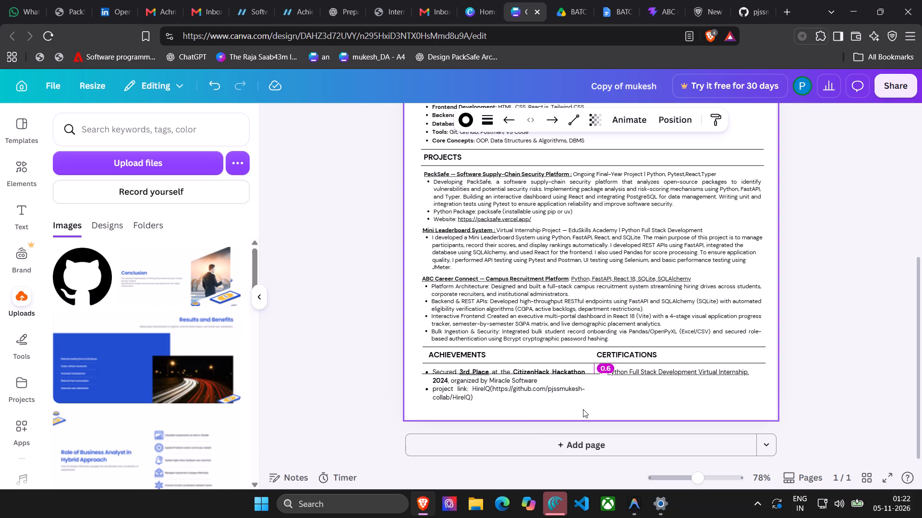
pyautogui.press('Up')
pyautogui.press('Up')
pyautogui.press('Up')
pyautogui.press('Up')
pyautogui.press('Up')
pyautogui.press('Up')
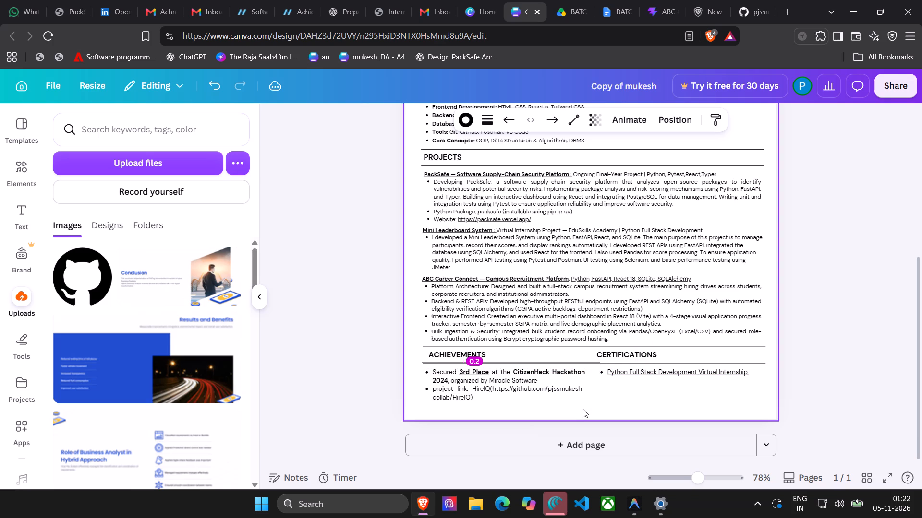
# Delete the full-width divider line directly beneath the Achievements and Certifications headings, keeping the half-length one.
pyautogui.click(670, 361)
pyautogui.press('Delete')
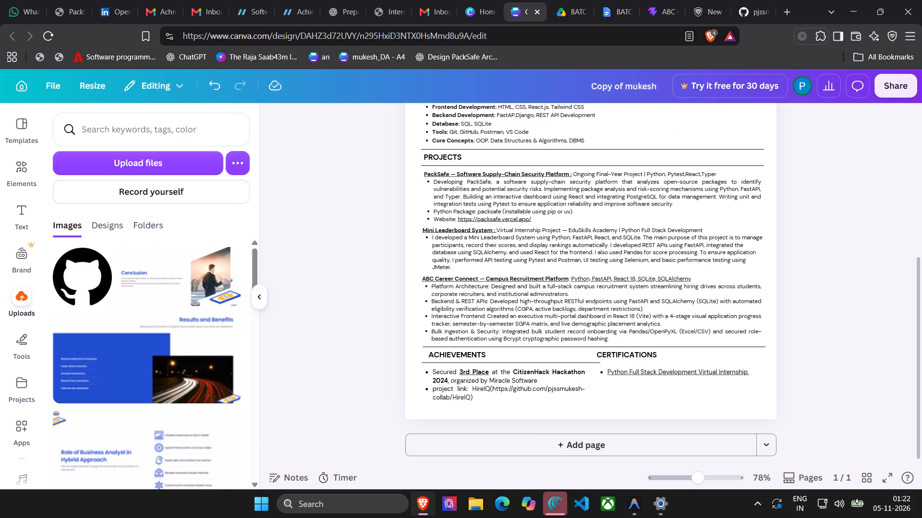
# Shorten the divider under Achievements so it ends just past the Achievements text, before the Certifications column.
pyautogui.click(561, 363)
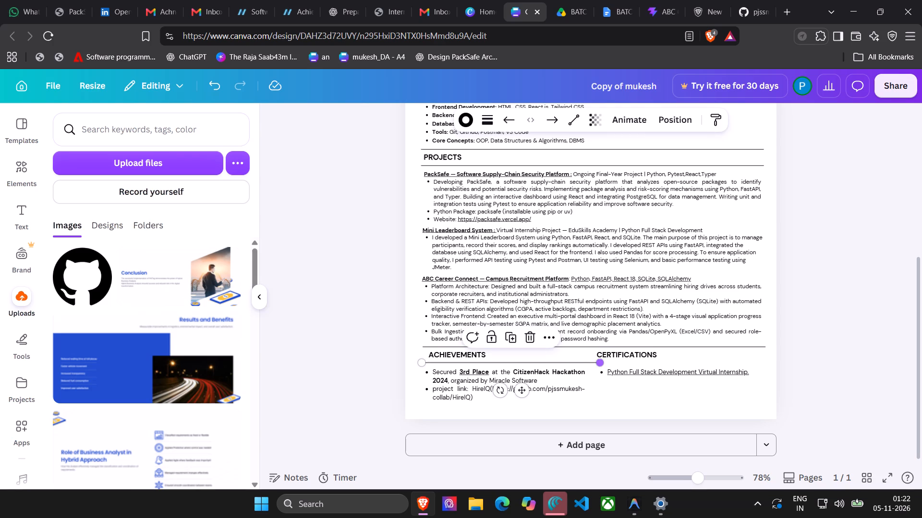
pyautogui.moveTo(597, 365); pyautogui.dragTo(585, 365)
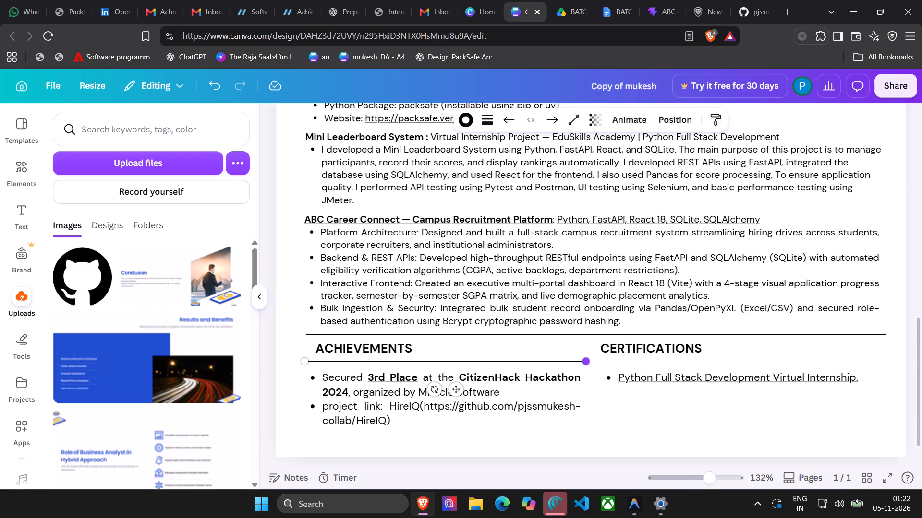
# Duplicate the divider line under the Achievements heading.
pyautogui.click(648, 380)
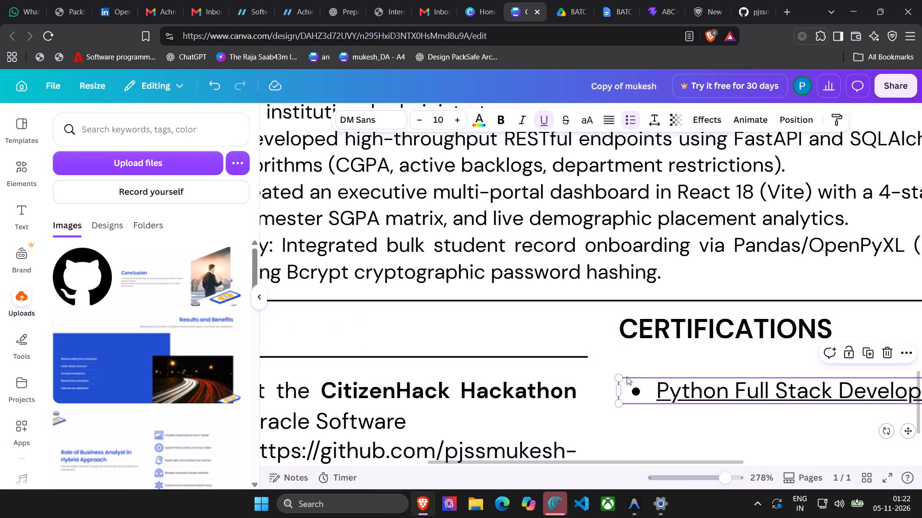
pyautogui.hscroll(1, 627, 377)
pyautogui.click(623, 363)
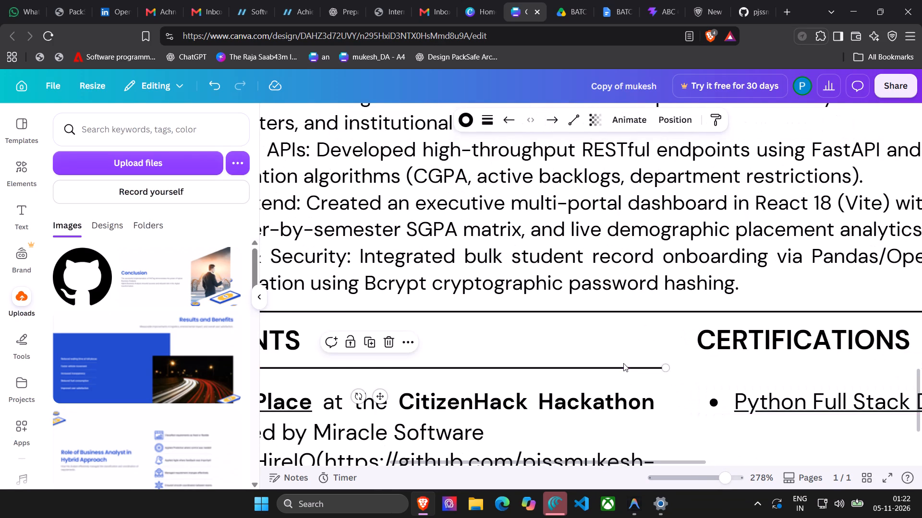
pyautogui.hotkey('ctrl', 'c')
pyautogui.hotkey('ctrl', 'v')
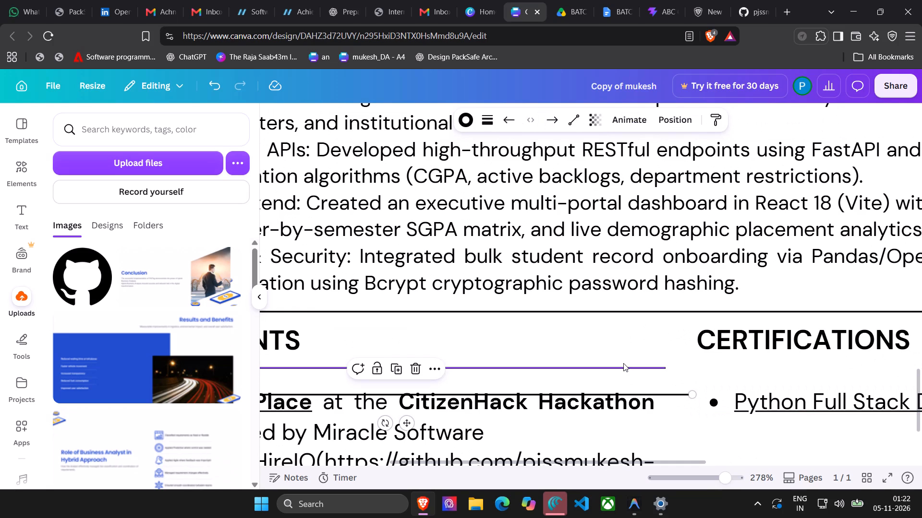
# Raise the duplicated divider until it is level with the original line under Achievements.
pyautogui.click(648, 395)
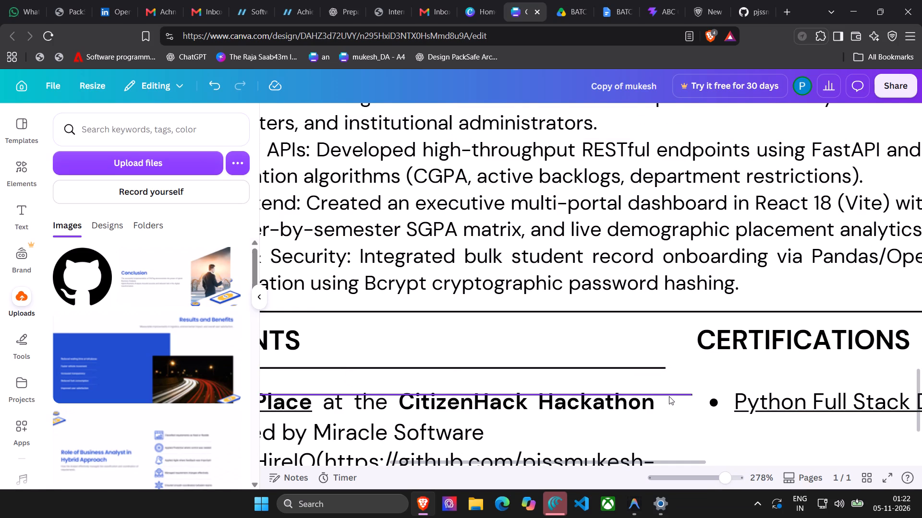
pyautogui.press('Up')
pyautogui.press('Up')
pyautogui.press('Up')
pyautogui.press('Up')
pyautogui.press('Up')
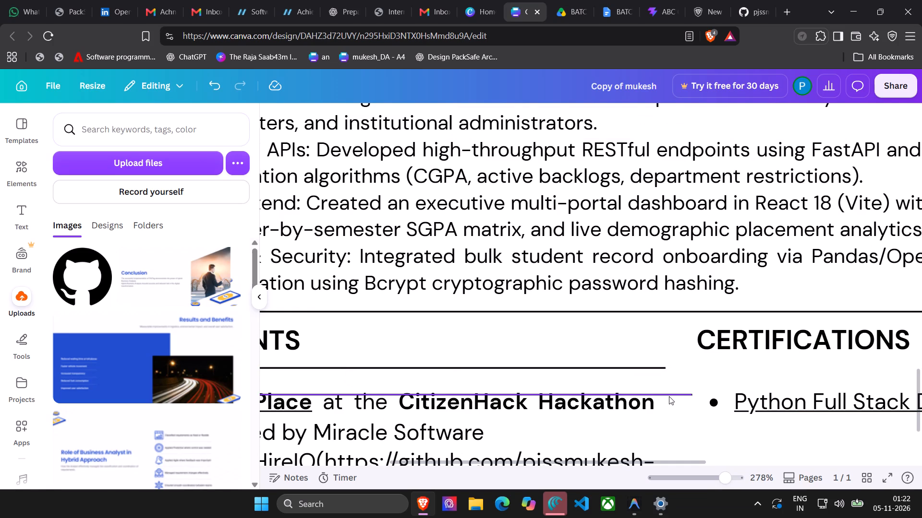
pyautogui.click(672, 395)
pyautogui.press('Up')
pyautogui.press('Up')
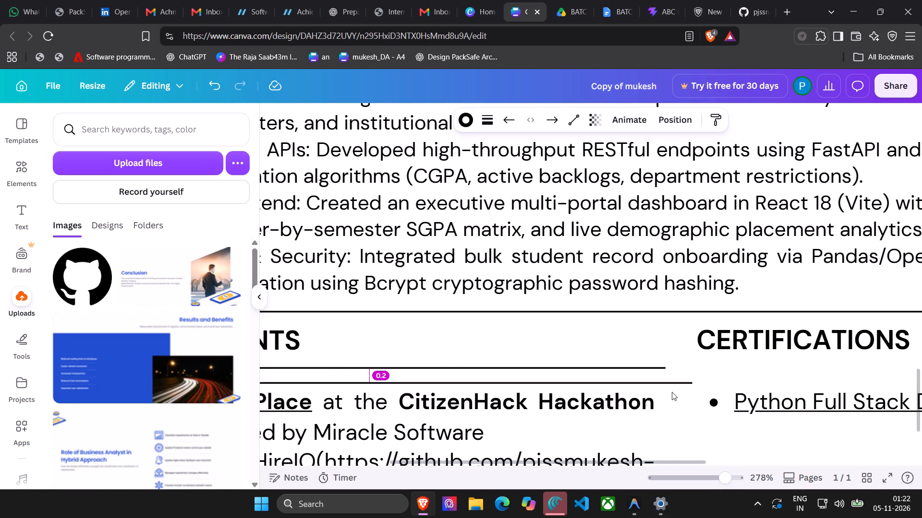
pyautogui.press('Up')
pyautogui.press('Up')
pyautogui.press('Up')
pyautogui.press('Up')
pyautogui.press('Down')
# Shift the duplicated divider horizontally beneath the Certifications heading, starting just before the heading's first letter.
pyautogui.press('Right')
pyautogui.press('Right')
pyautogui.press('Right')
pyautogui.press('Right')
pyautogui.press('Right')
pyautogui.press('Right')
pyautogui.press('Right')
pyautogui.press('Right')
pyautogui.press('Right')
pyautogui.press('Right')
pyautogui.press('Right')
pyautogui.press('Right')
pyautogui.press('Right')
pyautogui.press('Right')
pyautogui.press('Right')
pyautogui.press('Right')
pyautogui.press('Right')
pyautogui.press('Right')
pyautogui.press('Right')
pyautogui.press('Right')
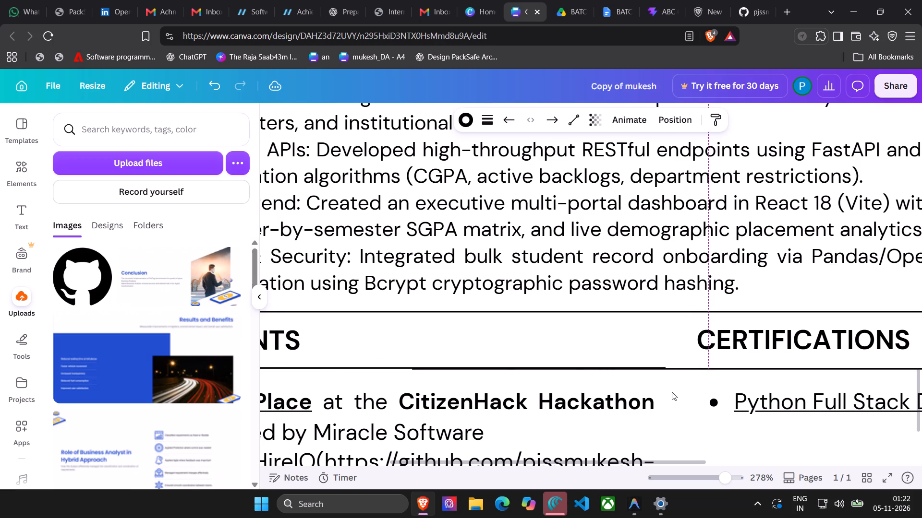
pyautogui.hscroll(-2, 672, 392)
pyautogui.press('Right')
pyautogui.press('Right')
pyautogui.press('Right')
pyautogui.press('Right')
pyautogui.press('Right')
pyautogui.press('Right')
pyautogui.press('Right')
pyautogui.press('Right')
pyautogui.press('Right')
pyautogui.press('Right')
pyautogui.press('Right')
pyautogui.press('Right')
pyautogui.press('Right')
pyautogui.press('Right')
pyautogui.press('Right')
pyautogui.press('Right')
pyautogui.press('Right')
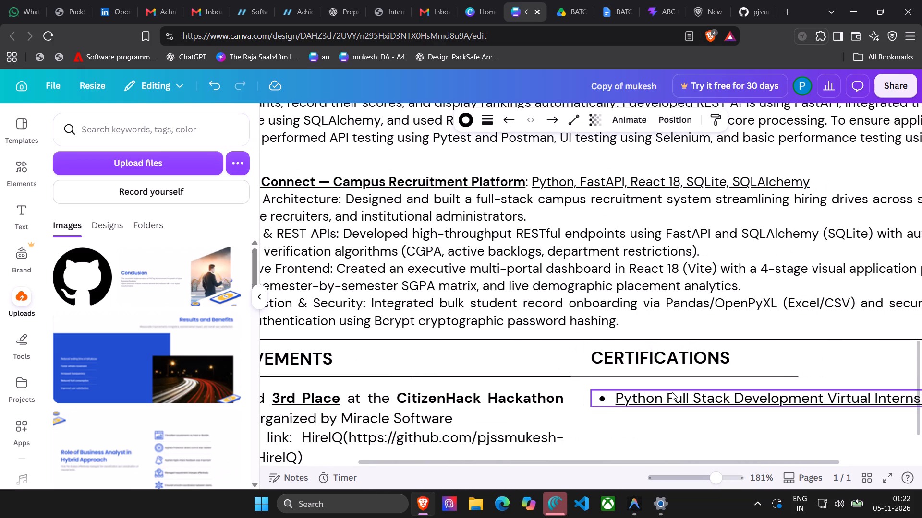
pyautogui.hscroll(-4, 672, 392)
pyautogui.press('Right')
pyautogui.press('Right')
pyautogui.press('Right')
pyautogui.press('Right')
pyautogui.press('Right')
pyautogui.press('Right')
pyautogui.press('Right')
pyautogui.press('Right')
pyautogui.press('Right')
pyautogui.press('Right')
pyautogui.press('Right')
pyautogui.press('Right')
pyautogui.press('Right')
pyautogui.press('Right')
pyautogui.press('Right')
pyautogui.press('Right')
pyautogui.press('Right')
pyautogui.press('Right')
pyautogui.press('Right')
pyautogui.press('Right')
pyautogui.press('Right')
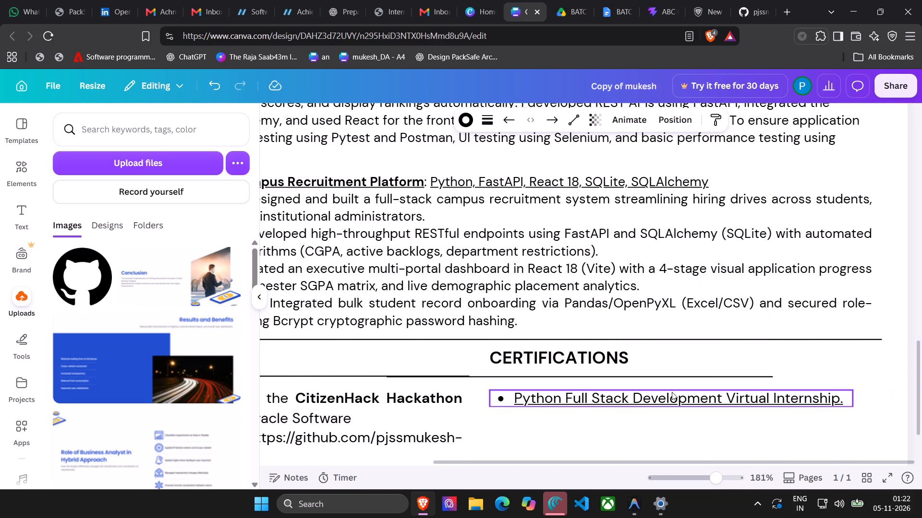
pyautogui.press('Right')
pyautogui.press('Right')
pyautogui.press('Right')
pyautogui.press('Right')
pyautogui.press('Right')
pyautogui.press('Right')
pyautogui.press('Right')
pyautogui.press('Right')
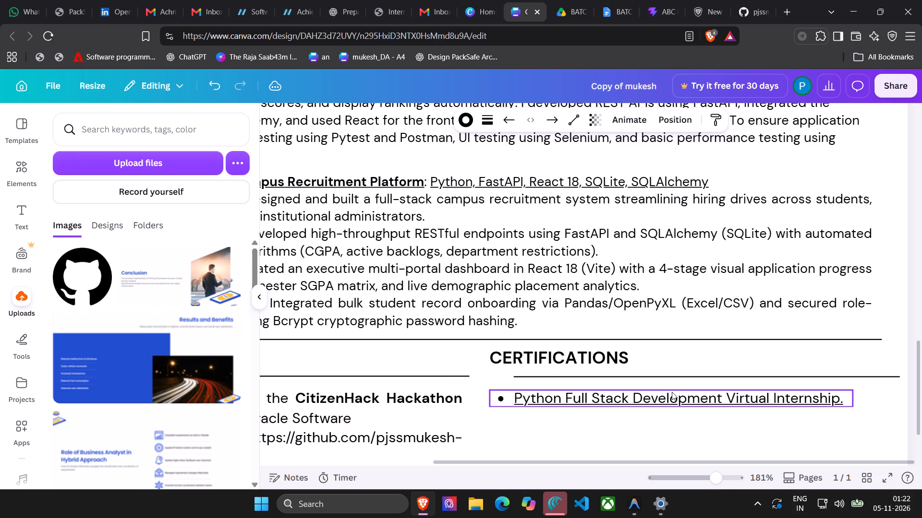
pyautogui.press('Right')
pyautogui.press('Left')
pyautogui.press('Left')
pyautogui.press('Left')
pyautogui.press('Left')
pyautogui.press('Left')
pyautogui.press('Left')
pyautogui.press('Left')
pyautogui.press('Right')
pyautogui.press('Right')
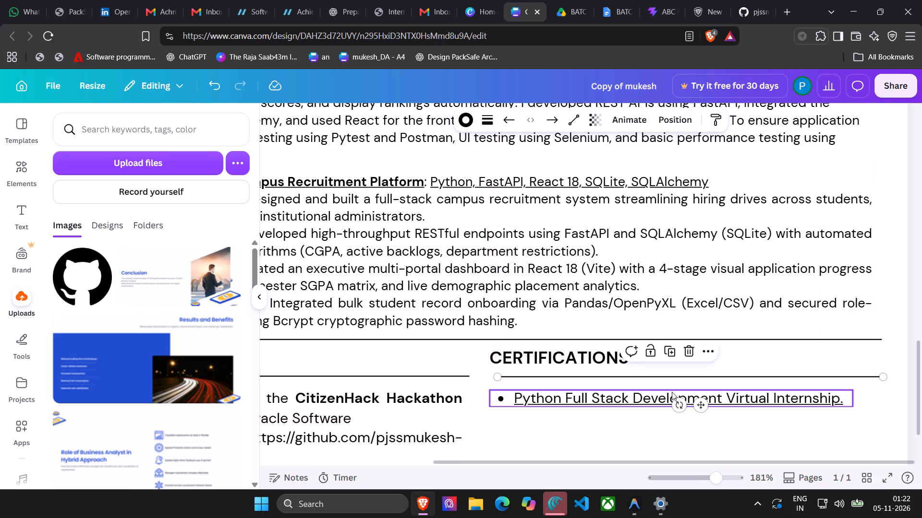
pyautogui.press('Left')
pyautogui.press('Right')
pyautogui.press('Left')
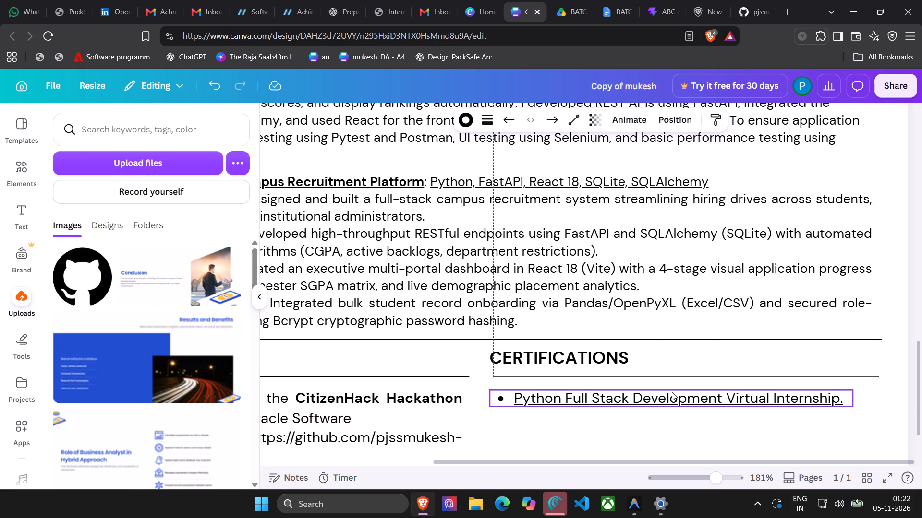
pyautogui.press('Left')
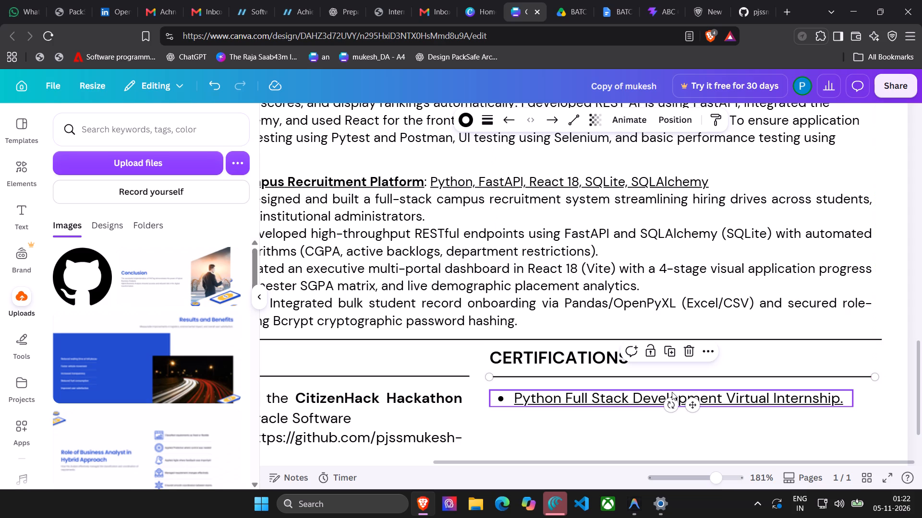
pyautogui.press('Left')
# Lengthen the Certifications divider so its far end lines up with the end of the full-width divider above.
pyautogui.moveTo(870, 377); pyautogui.dragTo(880, 377)
pyautogui.click(900, 433)
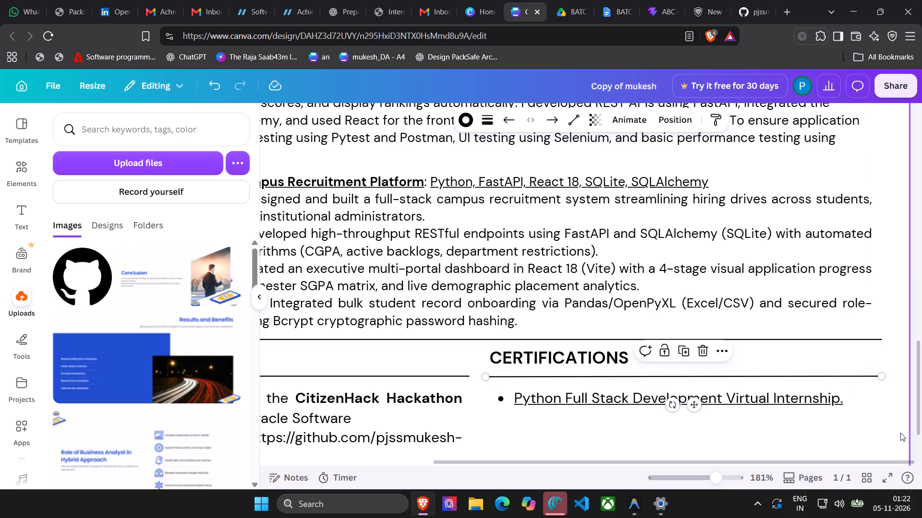
# Review the whole resume page, checking section spacing and the Achievements and Certifications layout at the bottom.
pyautogui.scroll(-1, 880, 414)
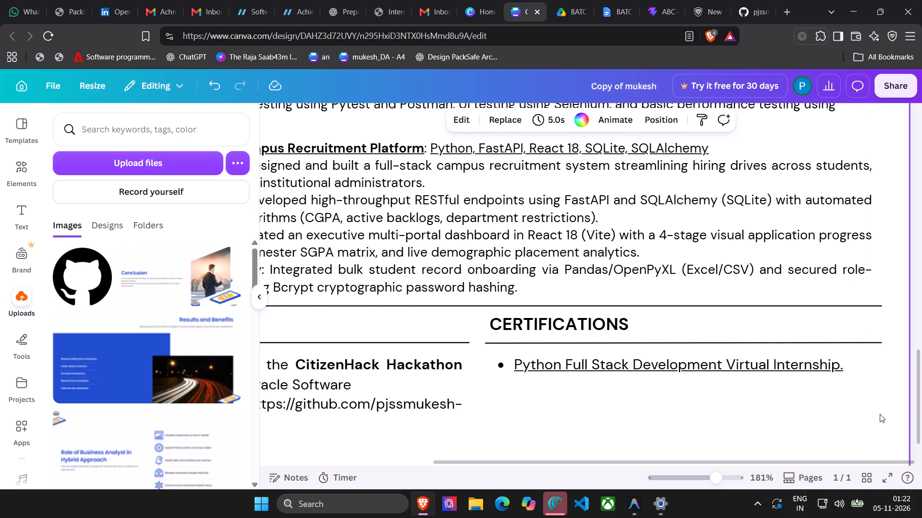
pyautogui.scroll(2, 880, 414)
pyautogui.scroll(-2, 880, 414)
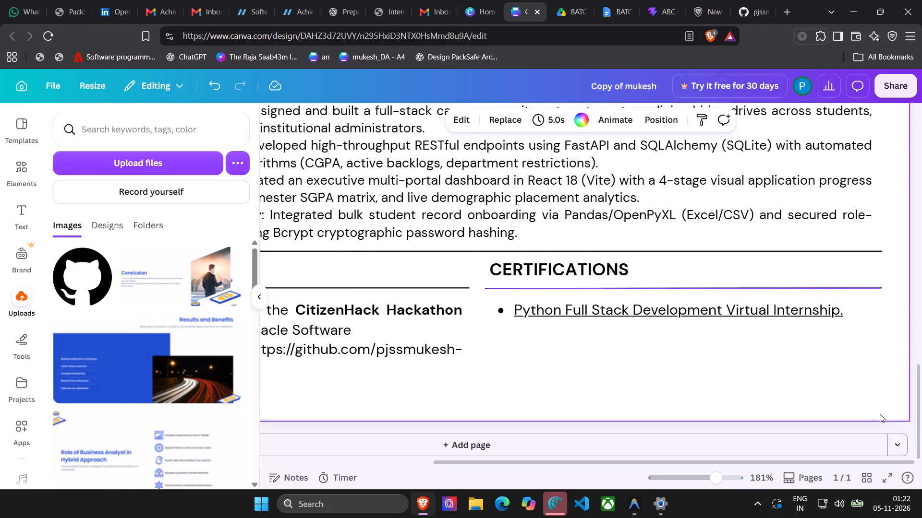
pyautogui.scroll(-2, 880, 414)
pyautogui.scroll(5, 880, 414)
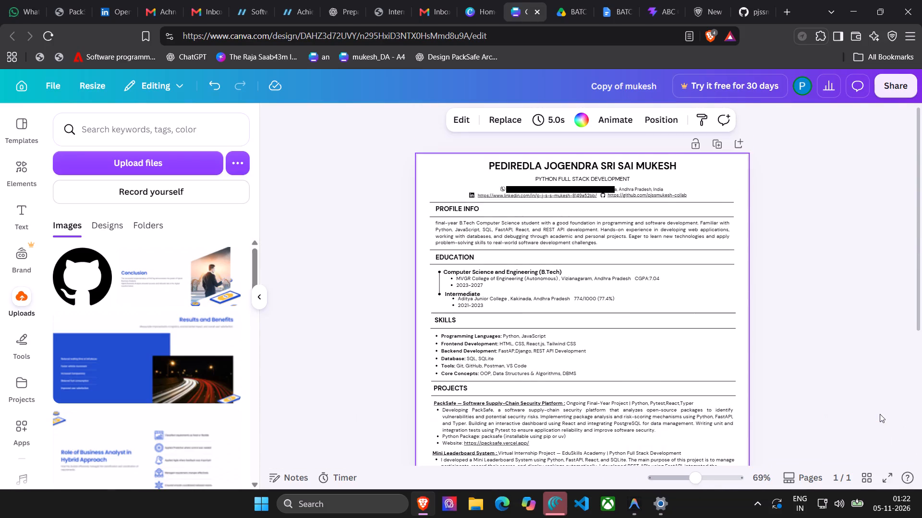
pyautogui.scroll(-3, 880, 414)
pyautogui.scroll(2, 880, 414)
pyautogui.scroll(-1, 880, 414)
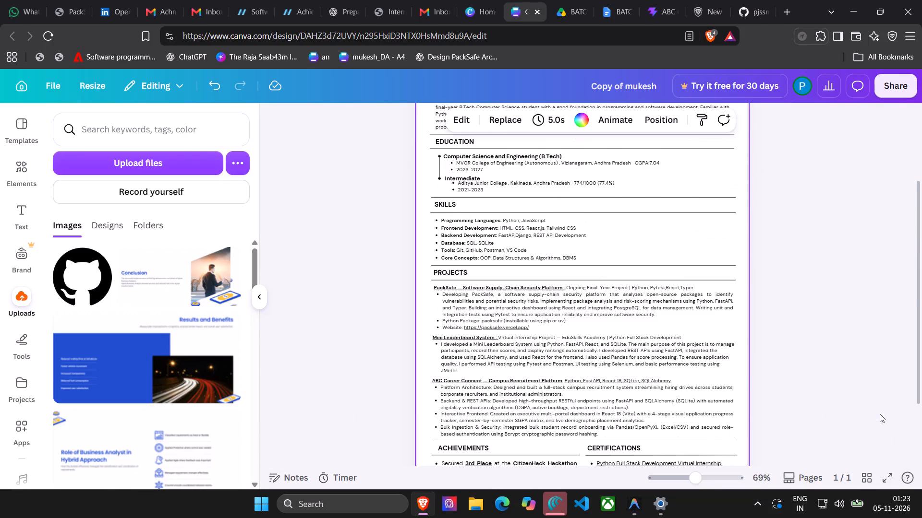
pyautogui.scroll(-2, 880, 414)
pyautogui.scroll(2, 880, 414)
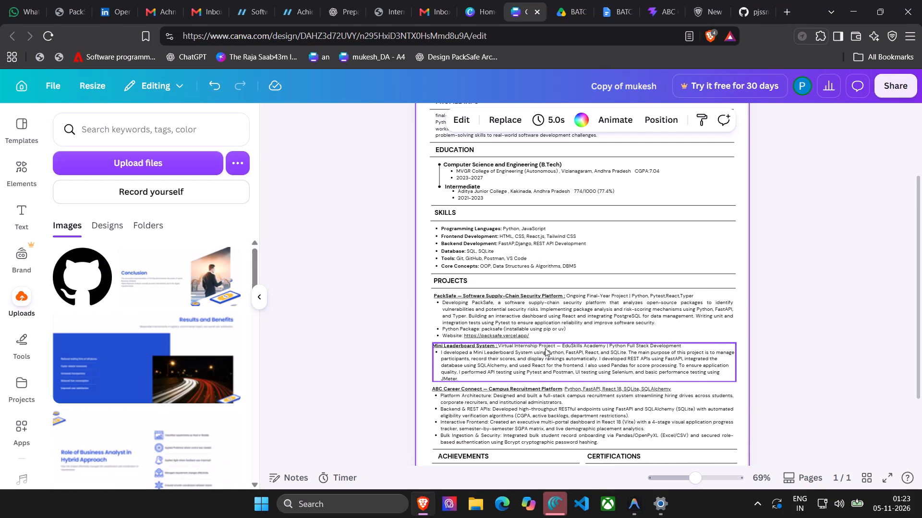
pyautogui.scroll(1, 545, 348)
pyautogui.scroll(-2, 510, 402)
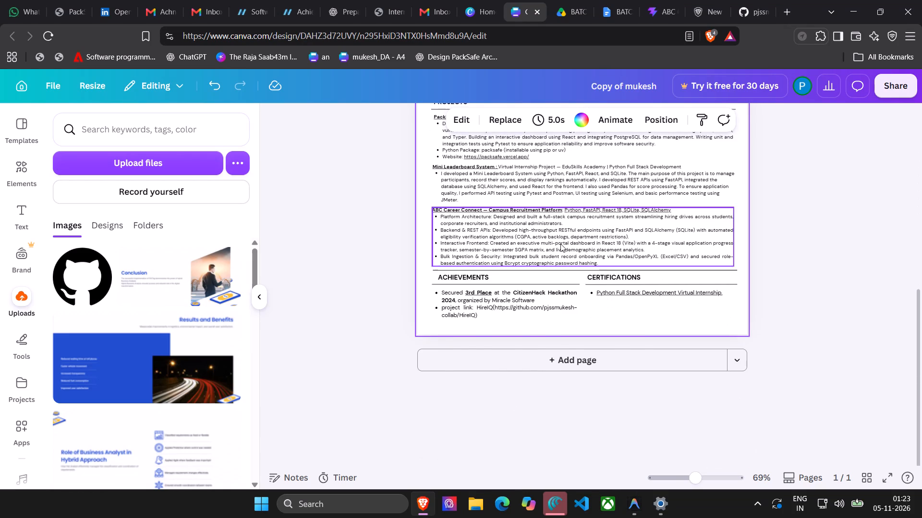
# Nudge the ABC Career Connect project text block up slightly toward the Mini Leaderboard System entry.
pyautogui.scroll(1, 560, 244)
pyautogui.click(518, 330)
pyautogui.press('Up')
pyautogui.press('Up')
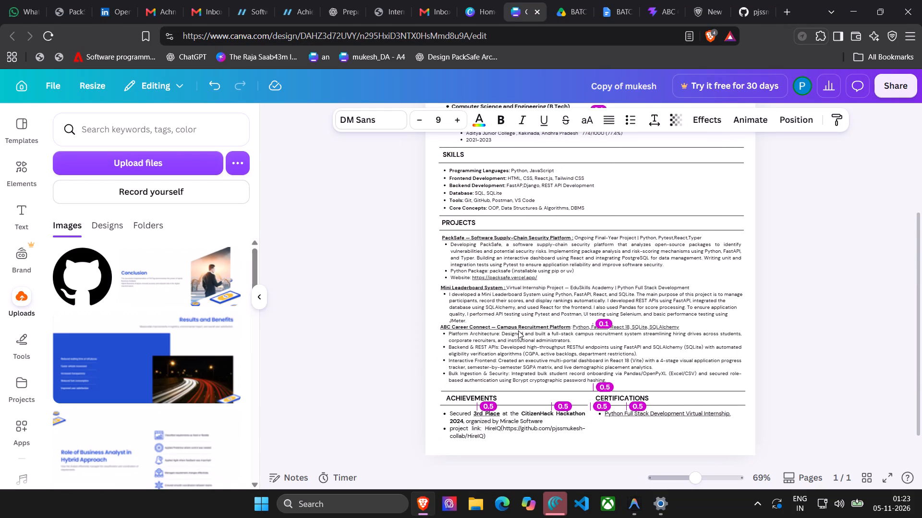
# Move the ABC Career Connect block up into the Mini Leaderboard System entry's area, just below the PackSafe project.
pyautogui.press('Up')
pyautogui.press('Up')
pyautogui.press('Up')
pyautogui.press('Up')
pyautogui.press('Up')
pyautogui.press('Up')
pyautogui.press('Up')
pyautogui.press('Up')
pyautogui.press('Up')
pyautogui.press('Up')
pyautogui.press('Up')
pyautogui.press('Up')
pyautogui.press('Up')
pyautogui.press('Up')
pyautogui.press('Up')
pyautogui.press('Up')
pyautogui.press('Up')
pyautogui.press('Up')
pyautogui.press('Up')
pyautogui.press('Up')
pyautogui.press('Up')
pyautogui.press('Up')
pyautogui.press('Up')
pyautogui.press('Up')
pyautogui.press('Up')
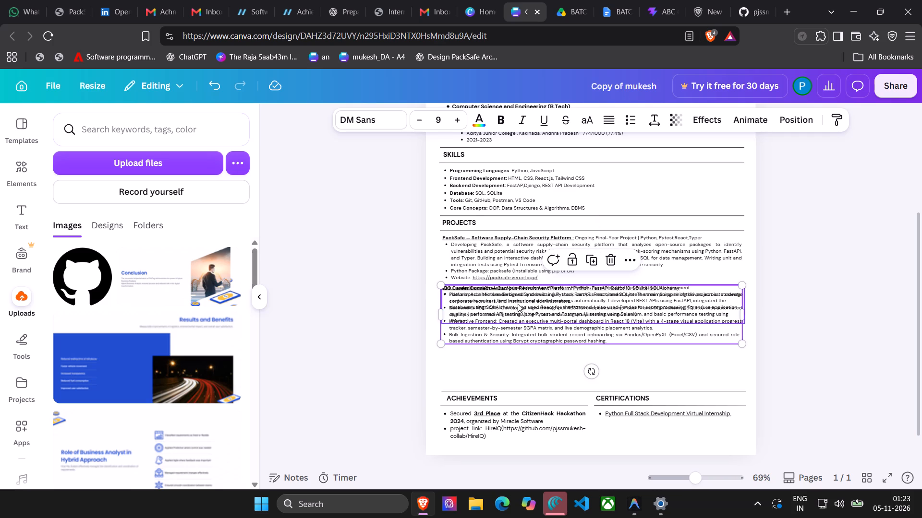
pyautogui.moveTo(518, 309); pyautogui.dragTo(518, 337)
# Move the Mini Leaderboard System block down so it starts beneath the ABC Career Connect block.
pyautogui.moveTo(510, 296); pyautogui.dragTo(510, 365)
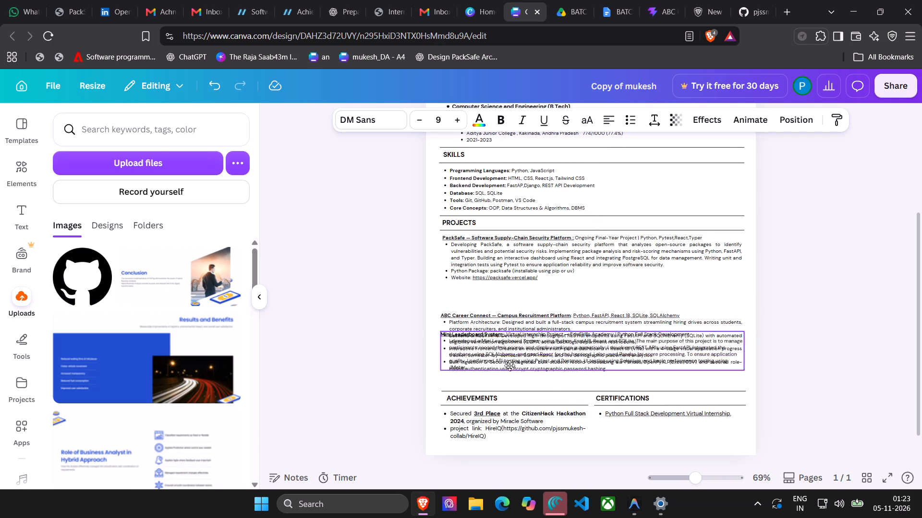
pyautogui.moveTo(510, 365); pyautogui.dragTo(510, 386)
# Nudge the ABC Career Connect block up to sit directly under the PackSafe website line, leaving a gap of about 0.3.
pyautogui.click(507, 353)
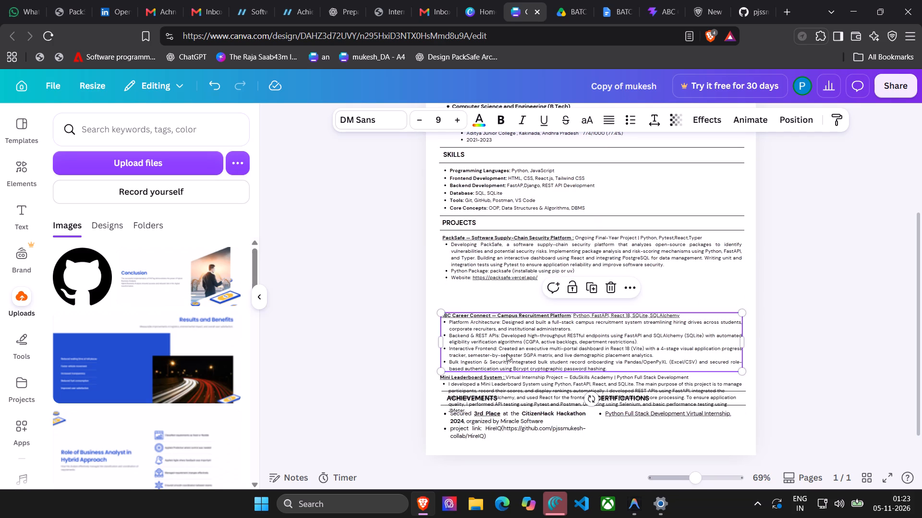
pyautogui.press('Up')
pyautogui.press('Up')
pyautogui.press('Up')
pyautogui.press('Up')
pyautogui.press('Up')
pyautogui.press('Up')
pyautogui.press('Up')
pyautogui.press('Up')
pyautogui.press('Up')
pyautogui.press('Up')
pyautogui.press('Up')
pyautogui.press('Up')
pyautogui.press('Up')
pyautogui.press('Up')
pyautogui.press('Up')
pyautogui.press('Up')
pyautogui.press('Up')
pyautogui.press('Up')
pyautogui.press('Up')
pyautogui.press('Up')
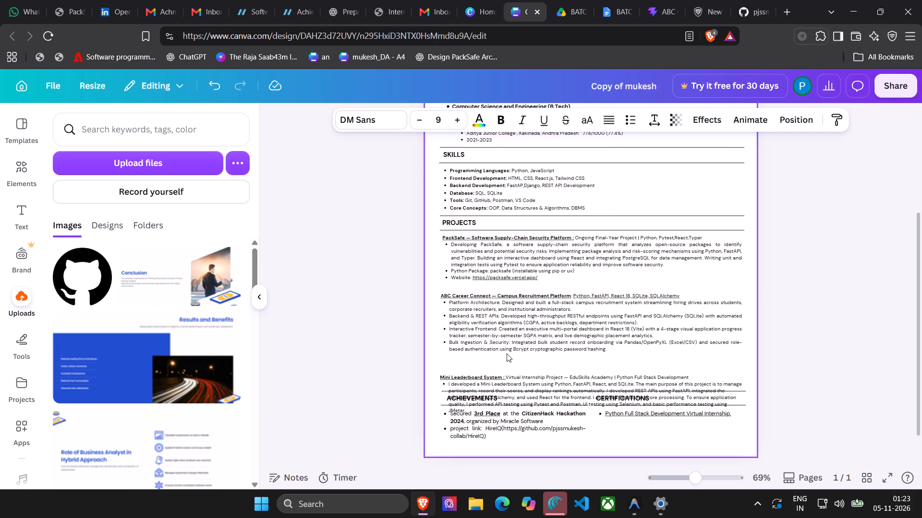
pyautogui.press('Down')
pyautogui.press('Down')
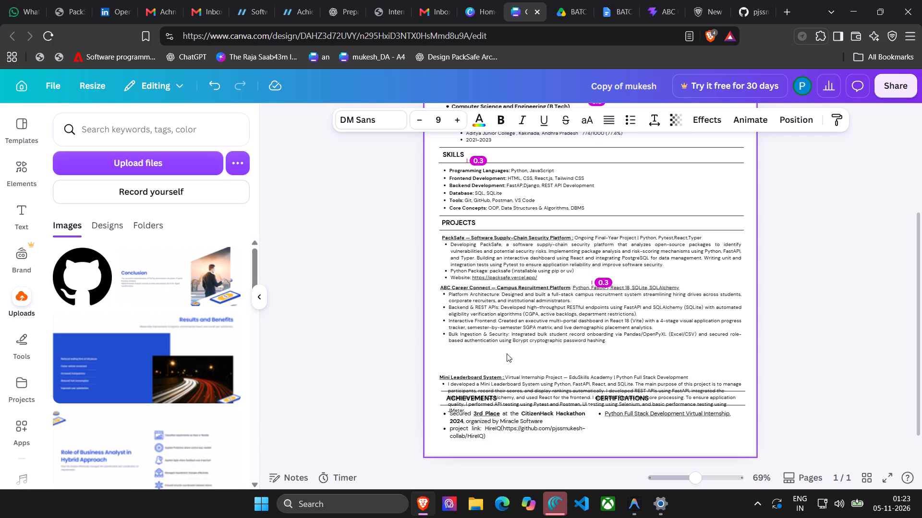
# Nudge the Mini Leaderboard System block up beneath ABC Career Connect, leaving equal gaps of about 0.3 above it and before the divider.
pyautogui.click(527, 382)
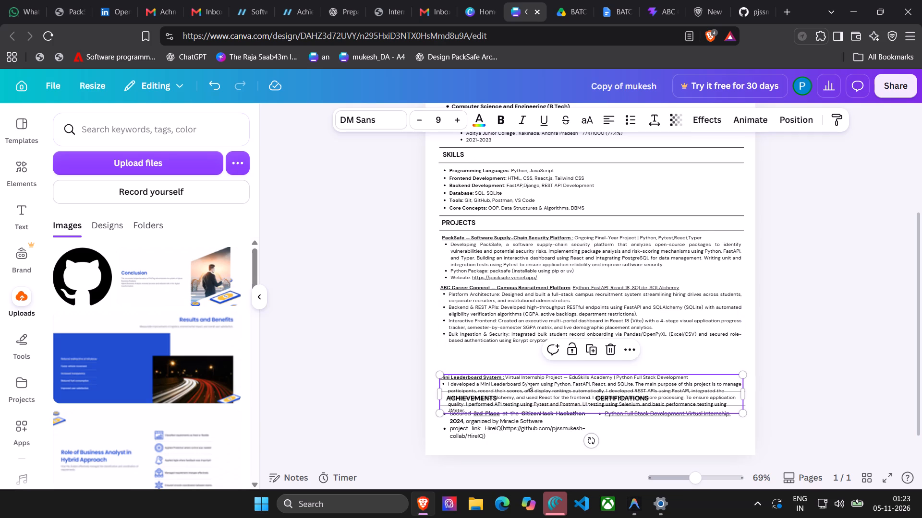
pyautogui.press('Up')
pyautogui.press('Up')
pyautogui.press('Up')
pyautogui.press('Up')
pyautogui.press('Up')
pyautogui.press('Up')
pyautogui.press('Up')
pyautogui.press('Up')
pyautogui.press('Up')
pyautogui.press('Up')
pyautogui.press('Up')
pyautogui.press('Up')
pyautogui.press('Up')
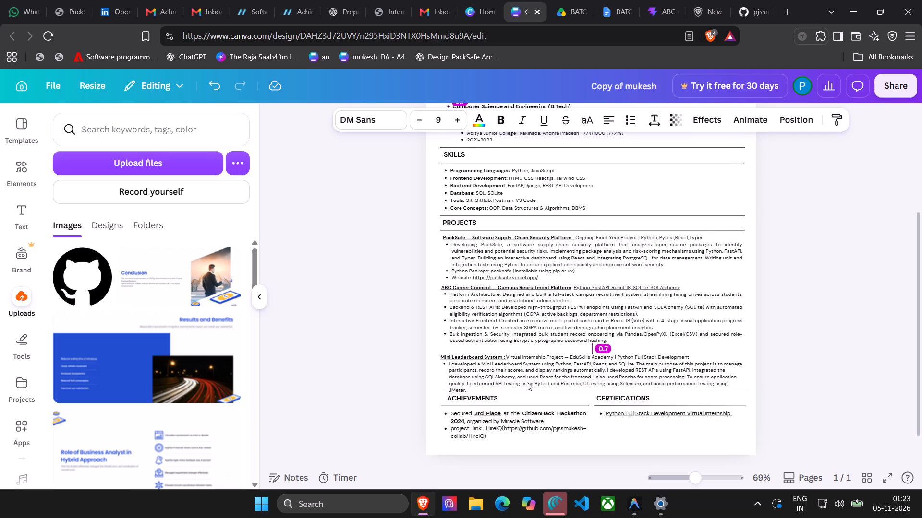
pyautogui.press('Up')
pyautogui.press('Up')
pyautogui.press('Up')
pyautogui.press('Up')
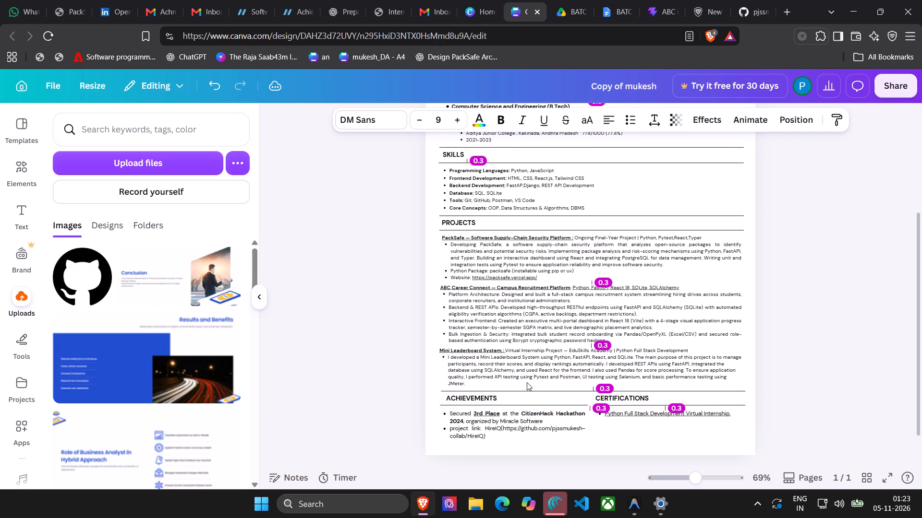
pyautogui.press('Down')
pyautogui.press('Up')
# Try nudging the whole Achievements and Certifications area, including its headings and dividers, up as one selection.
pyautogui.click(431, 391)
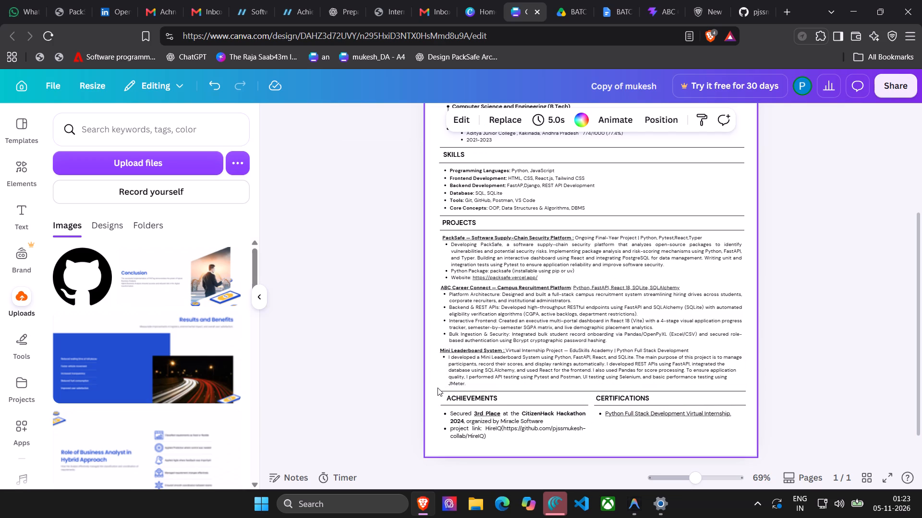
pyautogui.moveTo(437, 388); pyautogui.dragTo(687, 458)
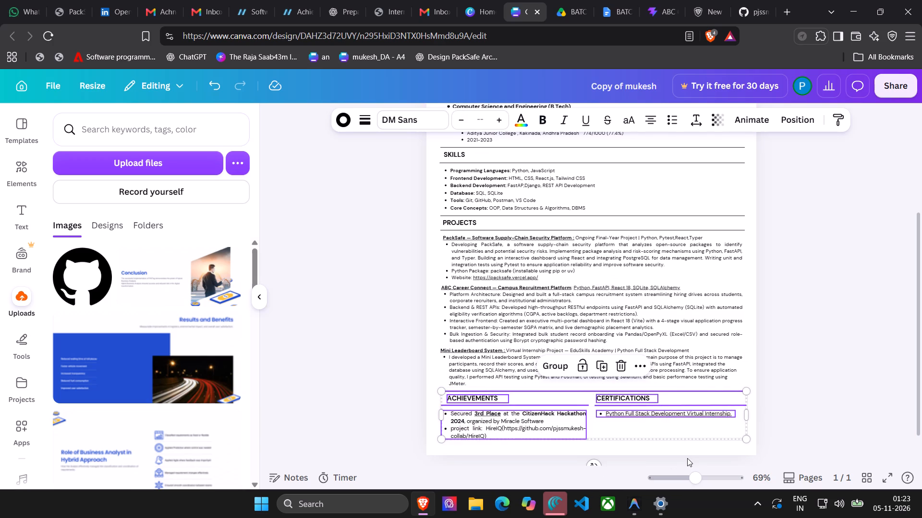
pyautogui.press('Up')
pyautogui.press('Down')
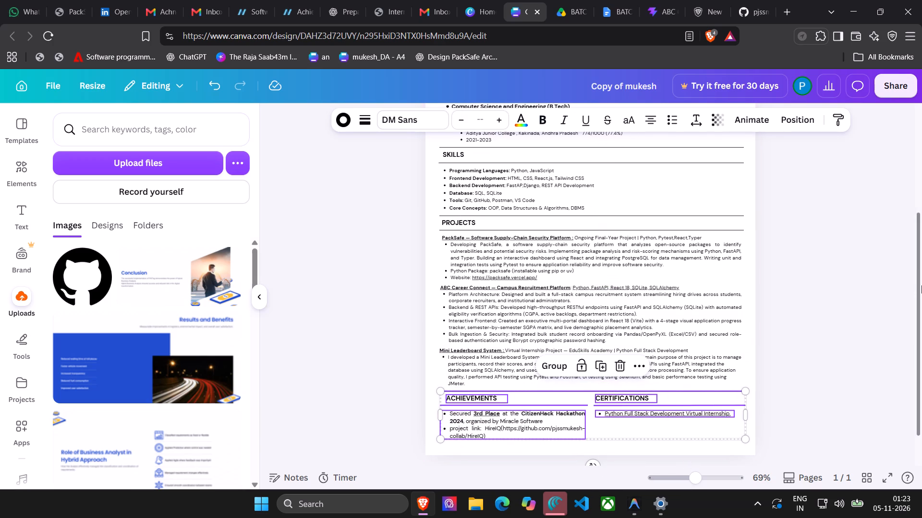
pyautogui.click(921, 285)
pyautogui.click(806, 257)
# Review the upper part of the resume, from the header through the Profile Info, Education and Skills sections.
pyautogui.scroll(1, 806, 257)
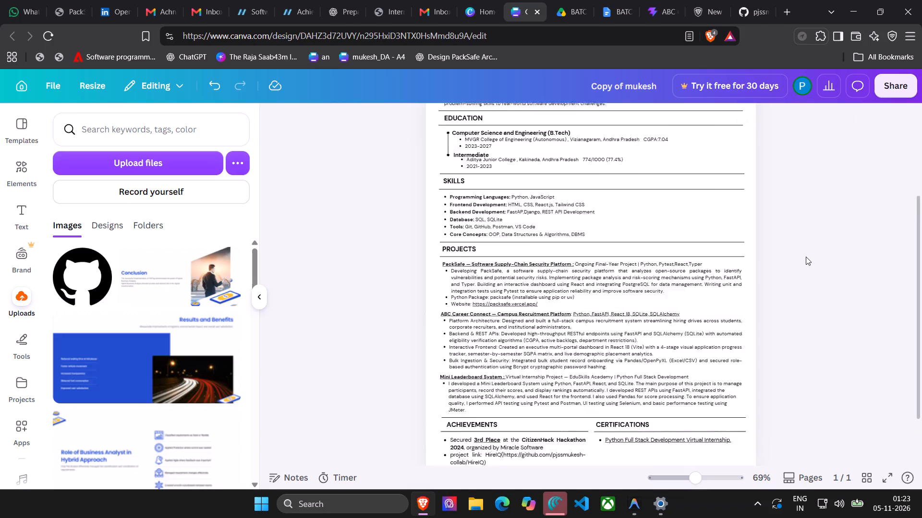
pyautogui.scroll(3, 806, 257)
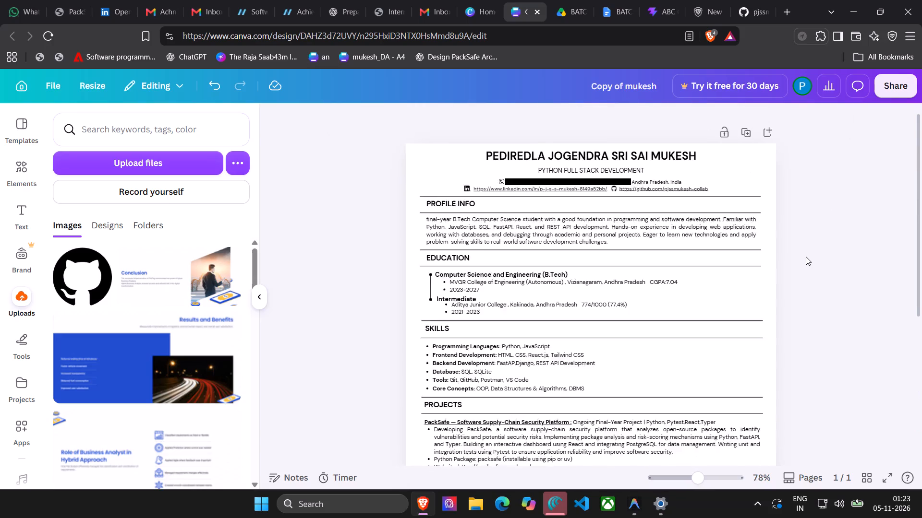
pyautogui.scroll(-1, 806, 257)
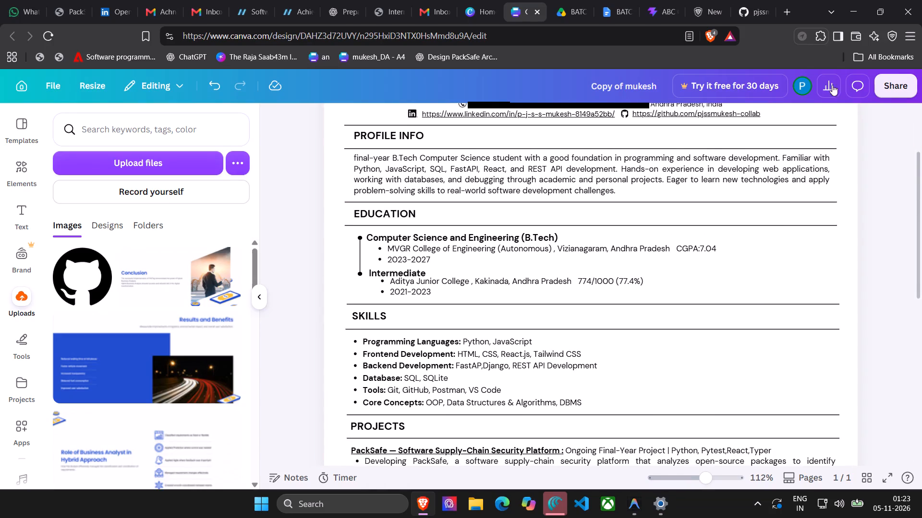
pyautogui.moveTo(796, 68); pyautogui.dragTo(855, 78)
pyautogui.moveTo(855, 78); pyautogui.dragTo(900, 42)
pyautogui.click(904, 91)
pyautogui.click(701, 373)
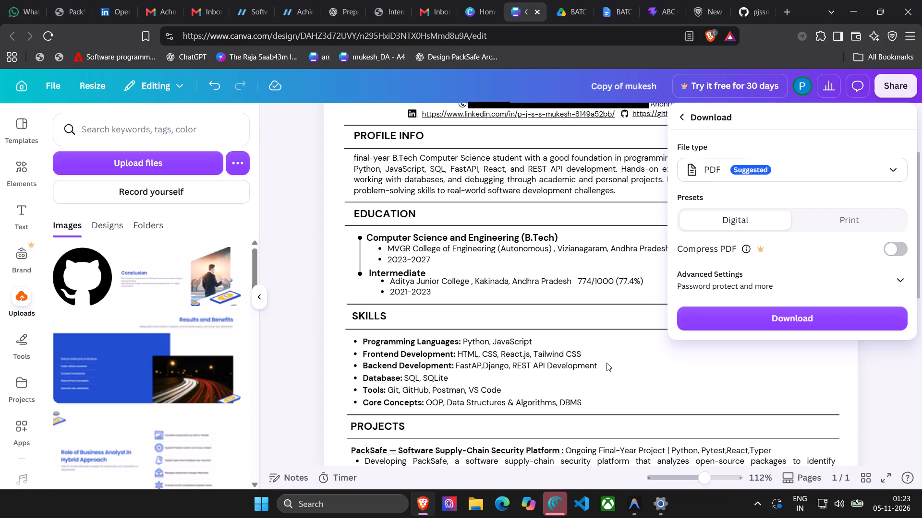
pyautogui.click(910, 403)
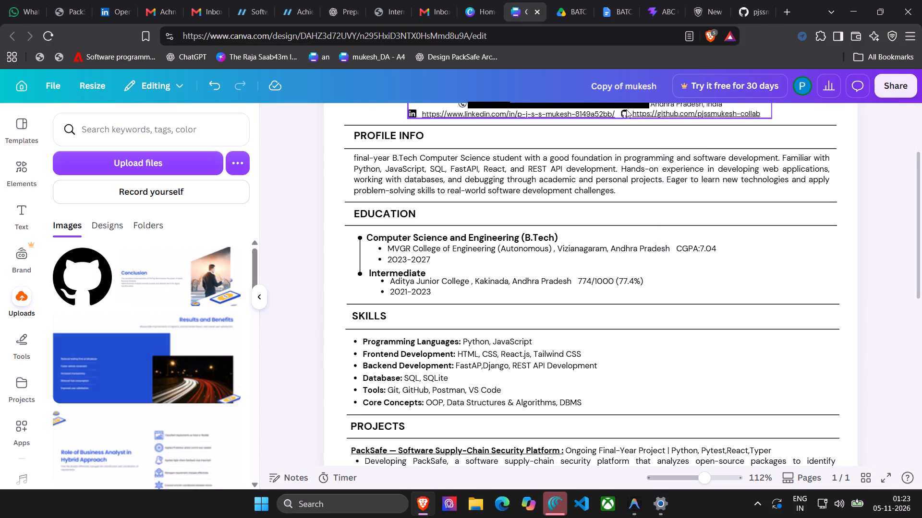
# Rename the design as mukesh_sd.
pyautogui.click(623, 91)
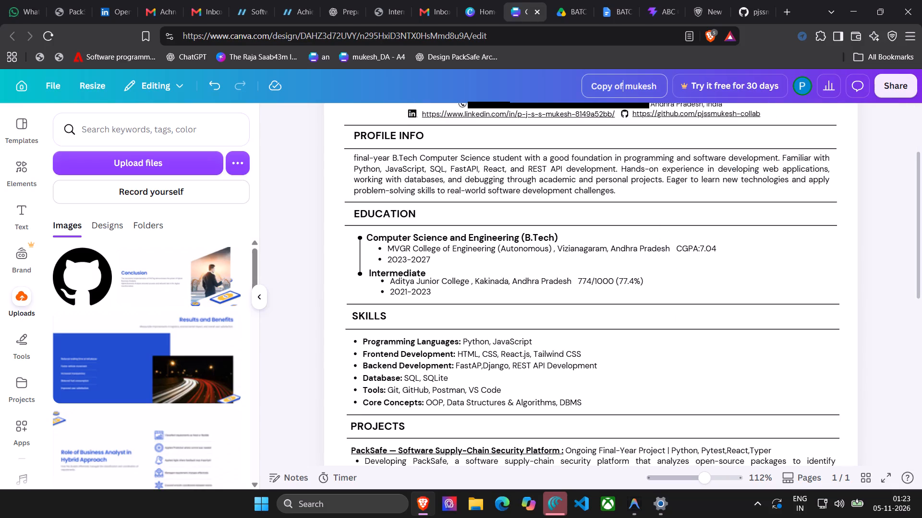
pyautogui.moveTo(625, 88); pyautogui.dragTo(571, 87)
pyautogui.press('BackSpace')
pyautogui.press('Right')
pyautogui.press('Right')
pyautogui.press('Right')
pyautogui.press('Right')
pyautogui.press('Right')
pyautogui.press('Right')
pyautogui.press('Right')
pyautogui.press('Right')
pyautogui.press('Right')
pyautogui.press('Right')
pyautogui.press('Right')
pyautogui.press('Right')
pyautogui.press('Right')
pyautogui.press('Right')
pyautogui.hotkey('shift', '_')
pyautogui.press('s')
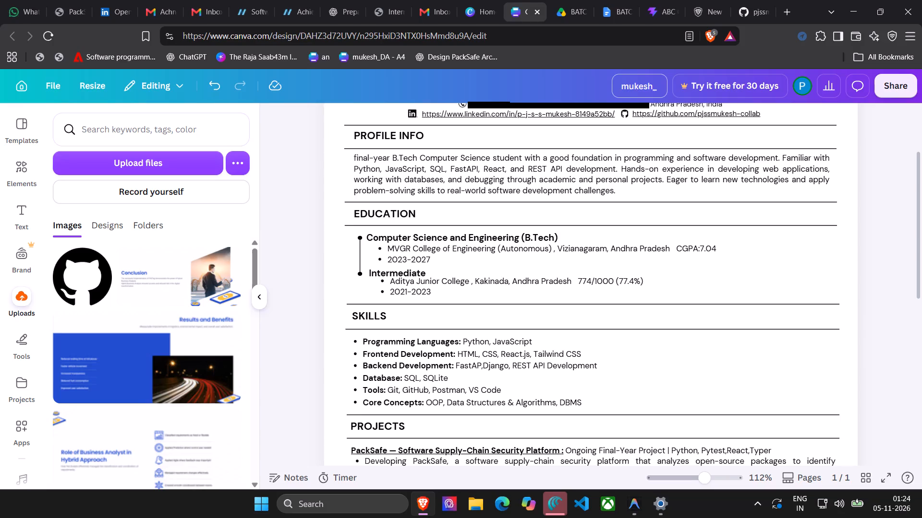
pyautogui.hotkey('shift', 'd')
pyautogui.press('BackSpace')
pyautogui.press('d')
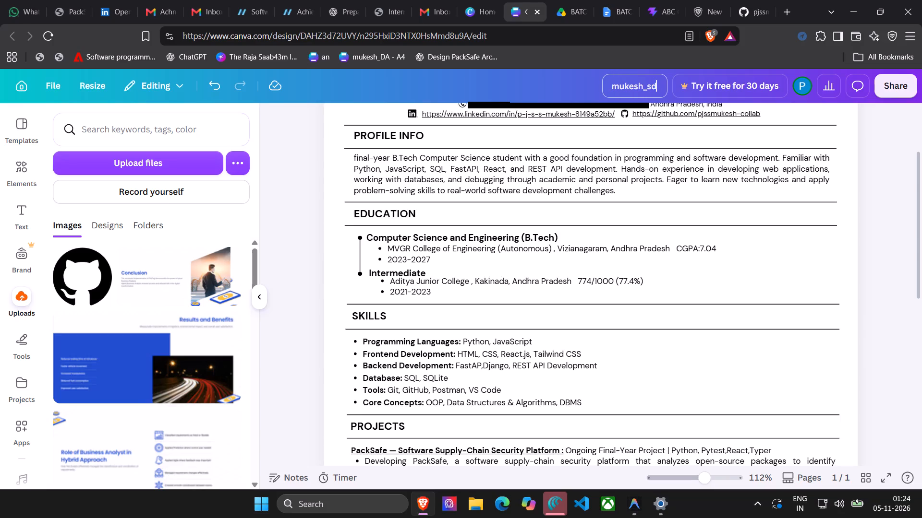
pyautogui.press('Return')
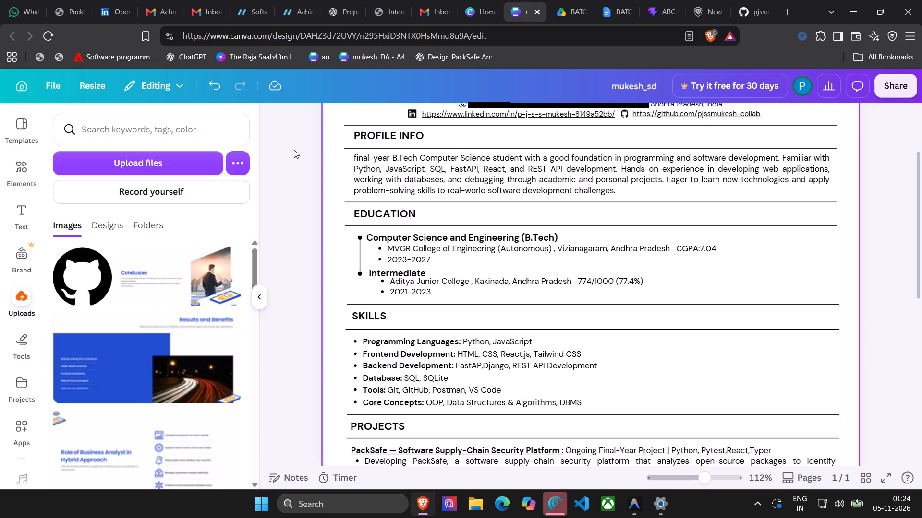
# Download the resume as a PDF with the Digital preset and save it as mukesh_sd.pdf in the Documents folder.
pyautogui.scroll(-1, 476, 324)
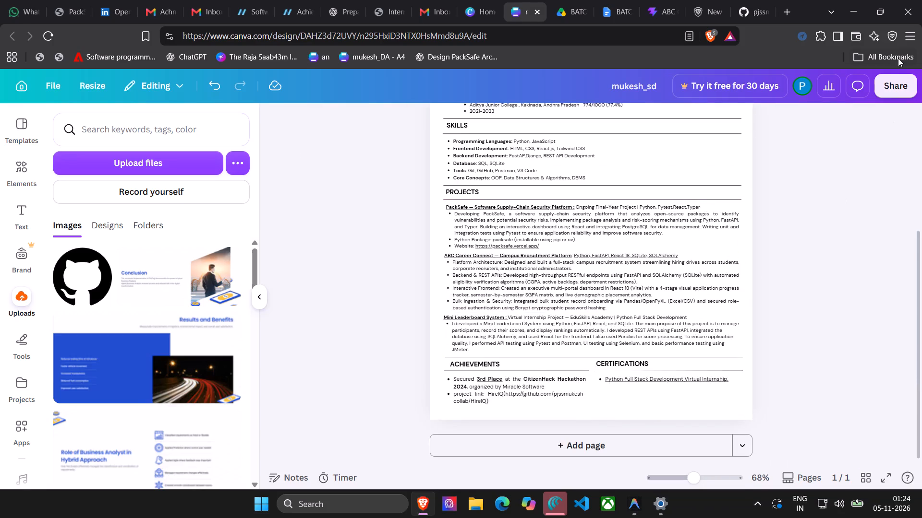
pyautogui.click(897, 82)
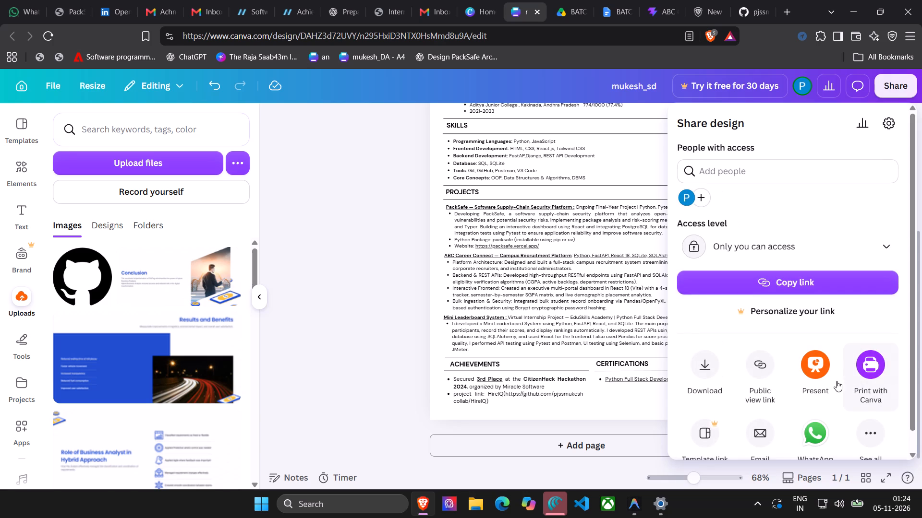
pyautogui.click(701, 375)
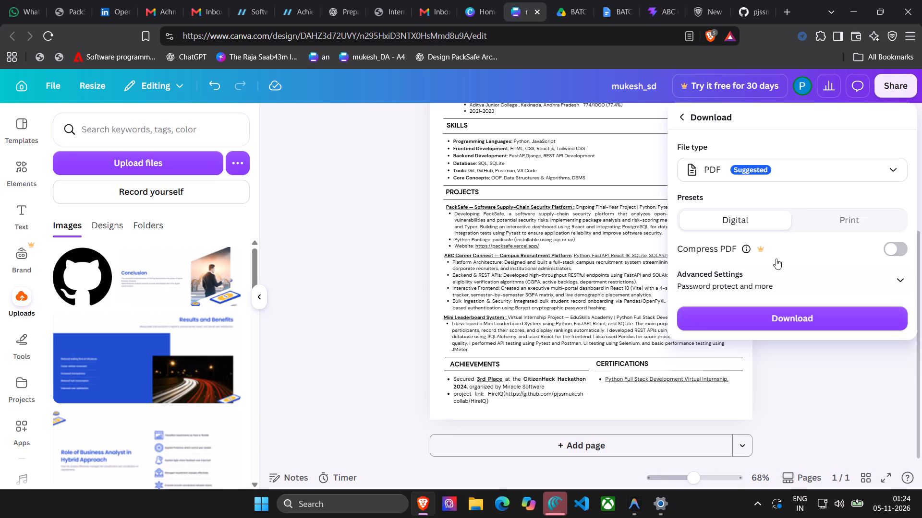
pyautogui.click(770, 312)
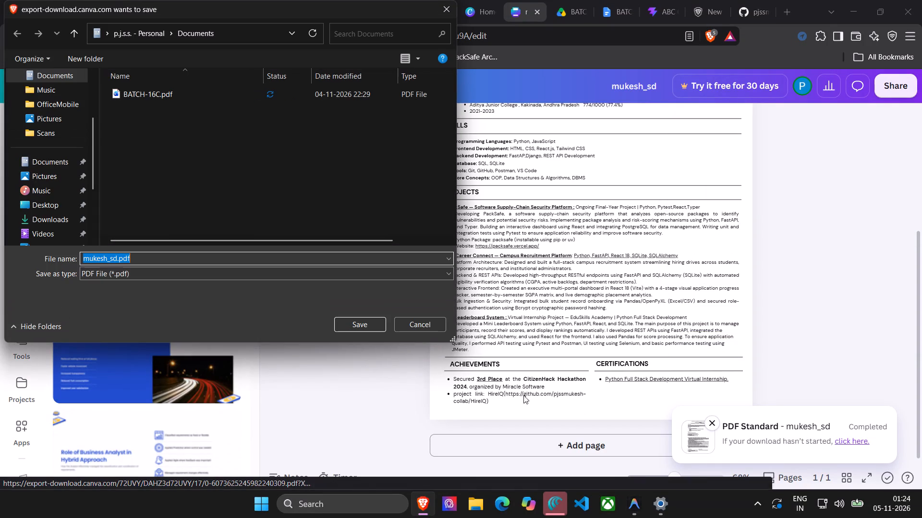
pyautogui.click(360, 321)
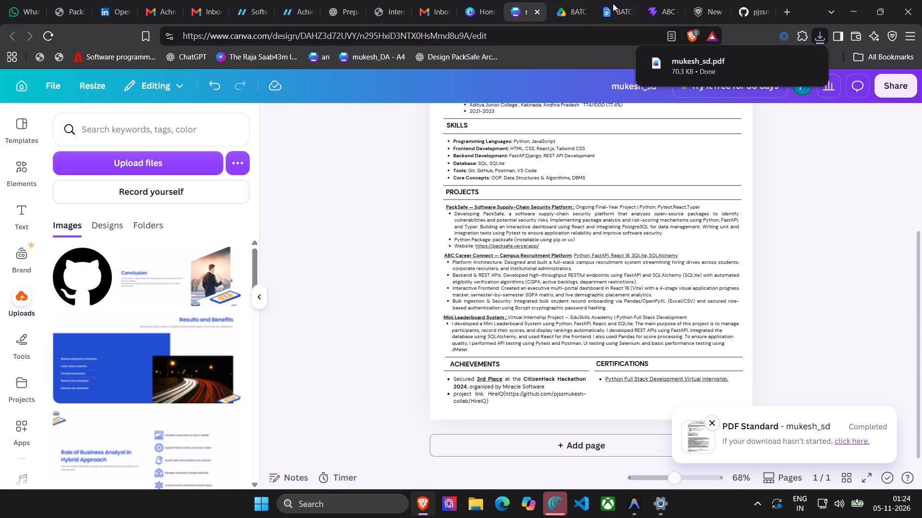
# Switch to the Canva home page, reload it and check the recent designs for the renamed resume.
pyautogui.click(476, 3)
pyautogui.scroll(-1, 364, 321)
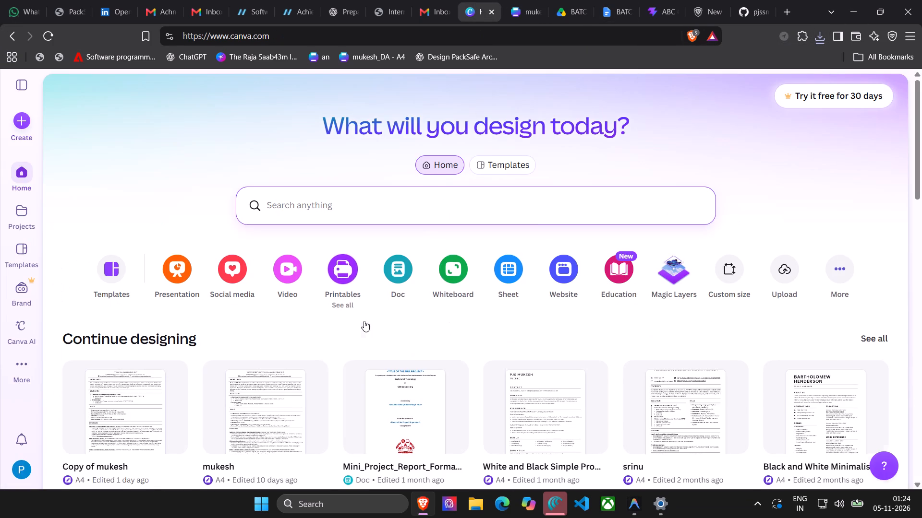
pyautogui.scroll(-2, 364, 321)
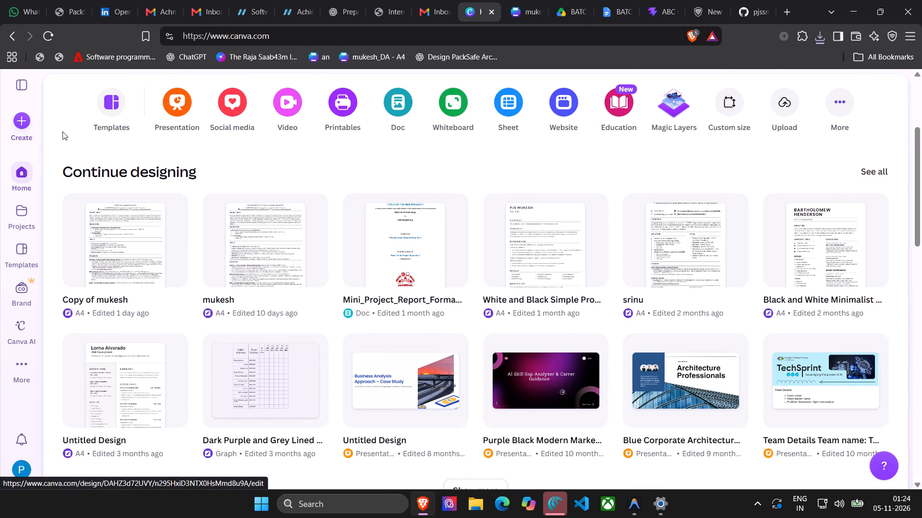
pyautogui.click(50, 37)
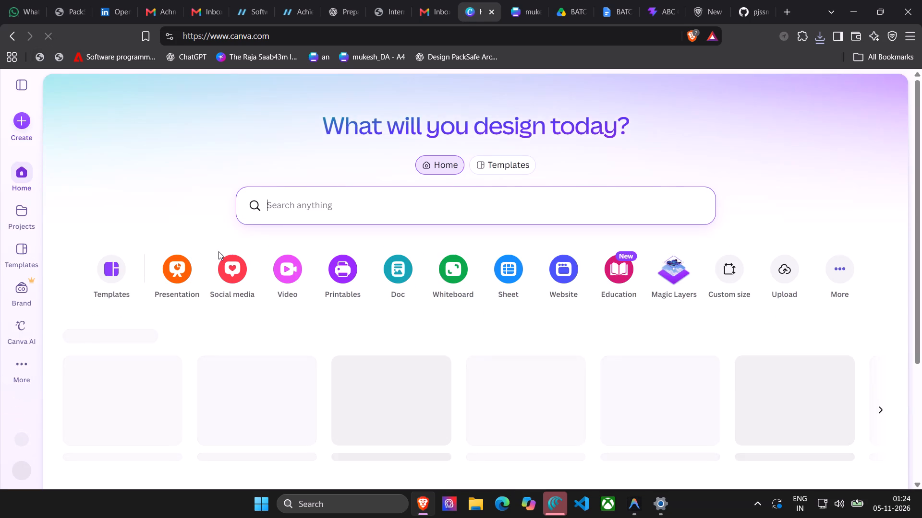
pyautogui.scroll(-2, 218, 251)
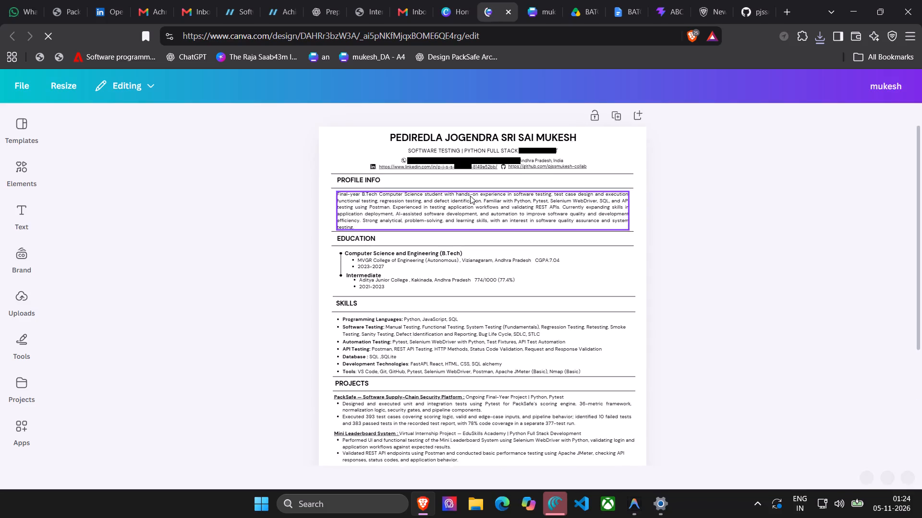
pyautogui.doubleClick(458, 137)
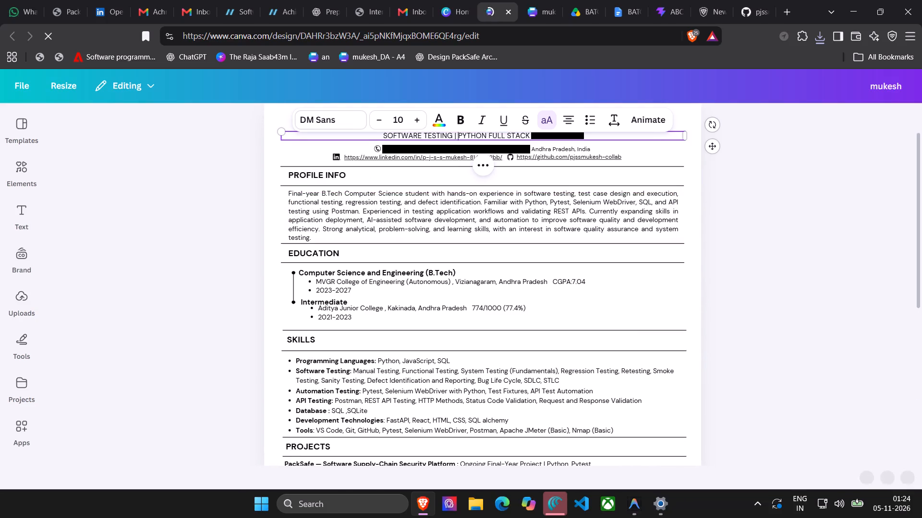
pyautogui.moveTo(451, 134); pyautogui.dragTo(622, 143)
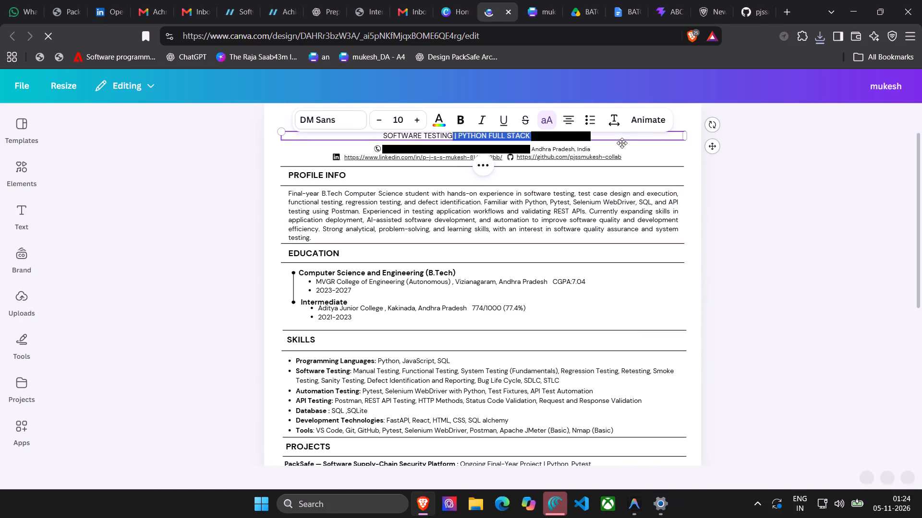
pyautogui.press('BackSpace')
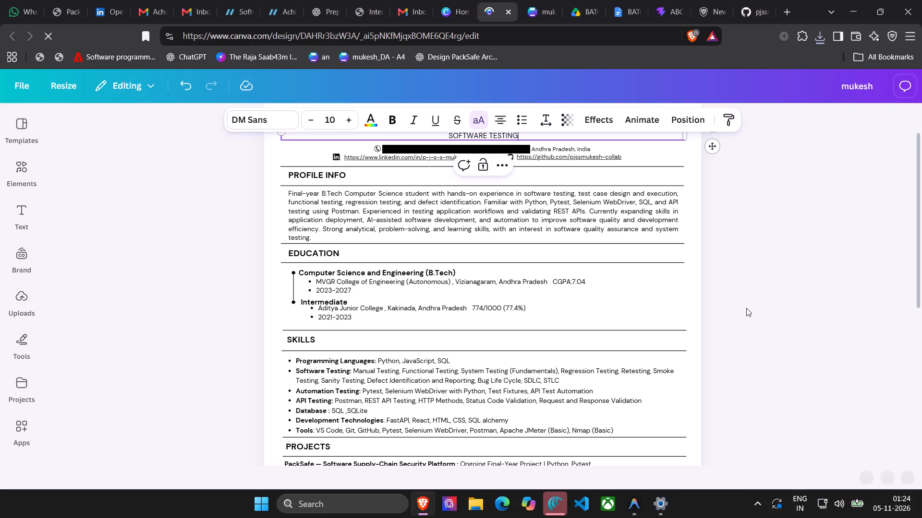
pyautogui.click(717, 302)
pyautogui.scroll(-1, 717, 302)
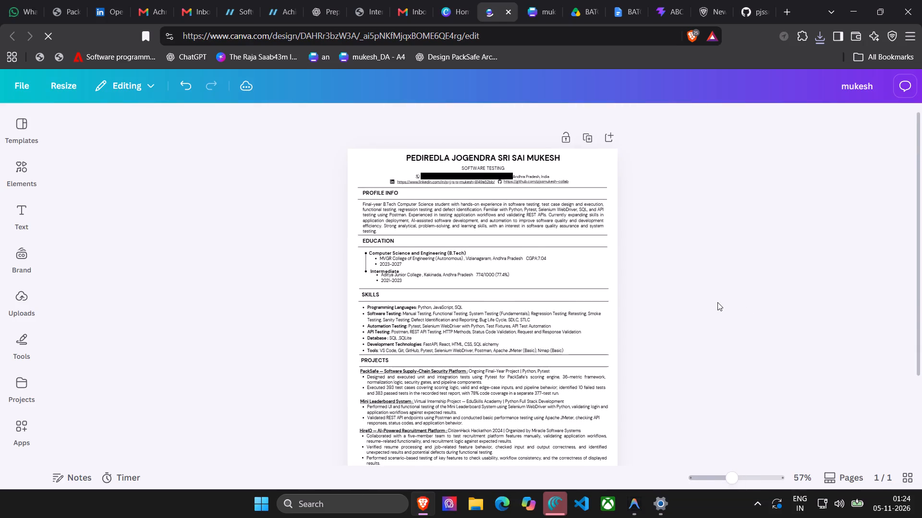
pyautogui.scroll(-1, 717, 302)
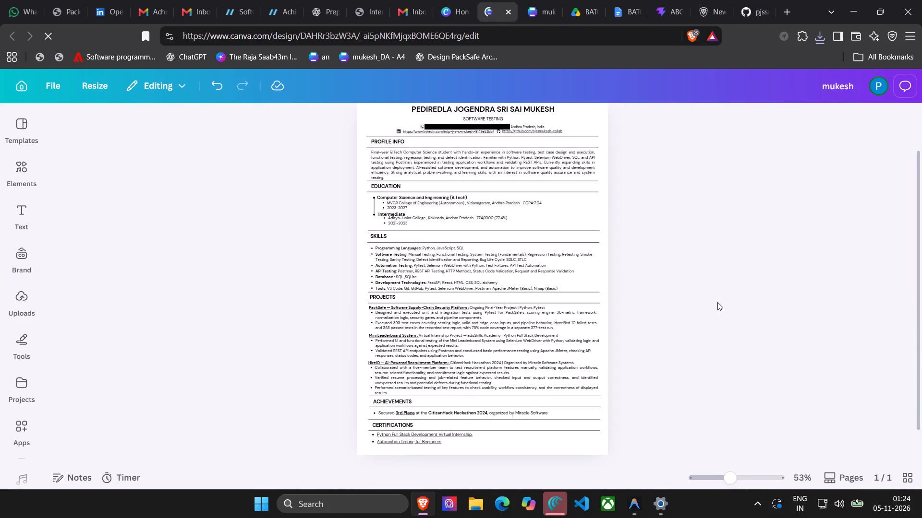
pyautogui.scroll(1, 717, 302)
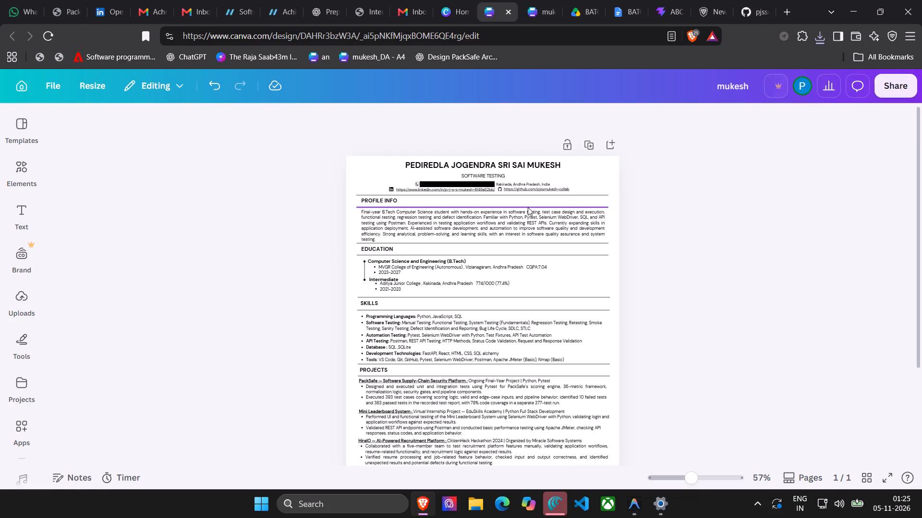
pyautogui.hotkey('ctrl', 's')
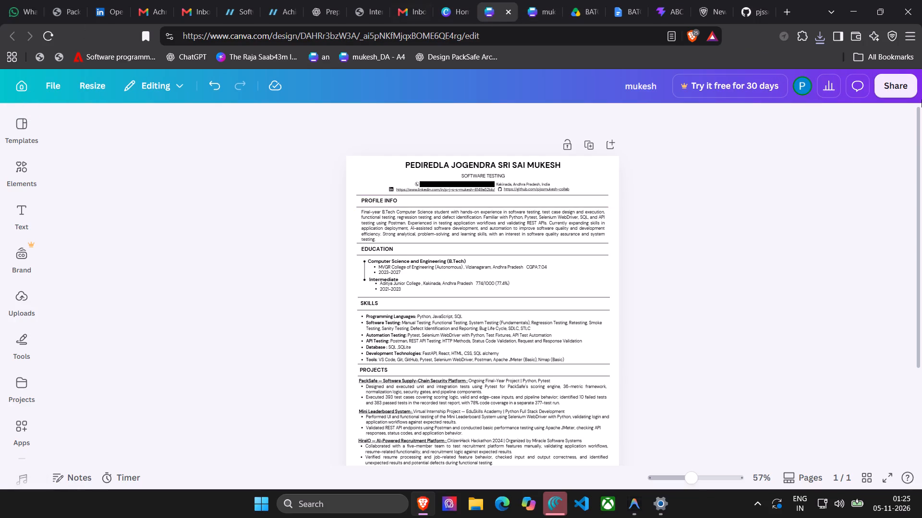
pyautogui.click(560, 2)
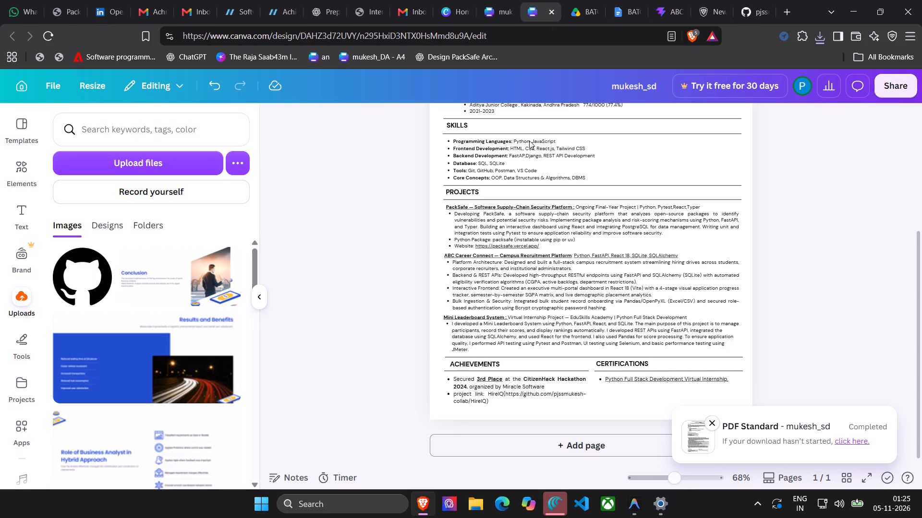
pyautogui.scroll(2, 522, 178)
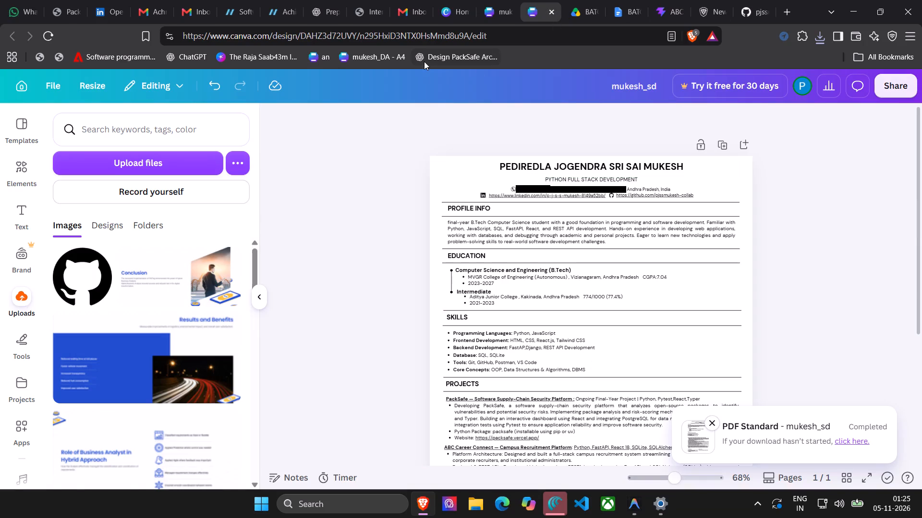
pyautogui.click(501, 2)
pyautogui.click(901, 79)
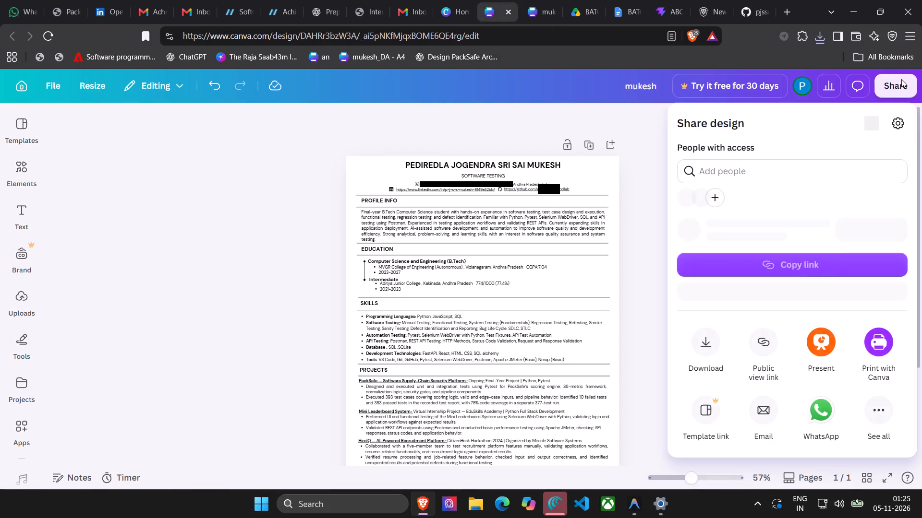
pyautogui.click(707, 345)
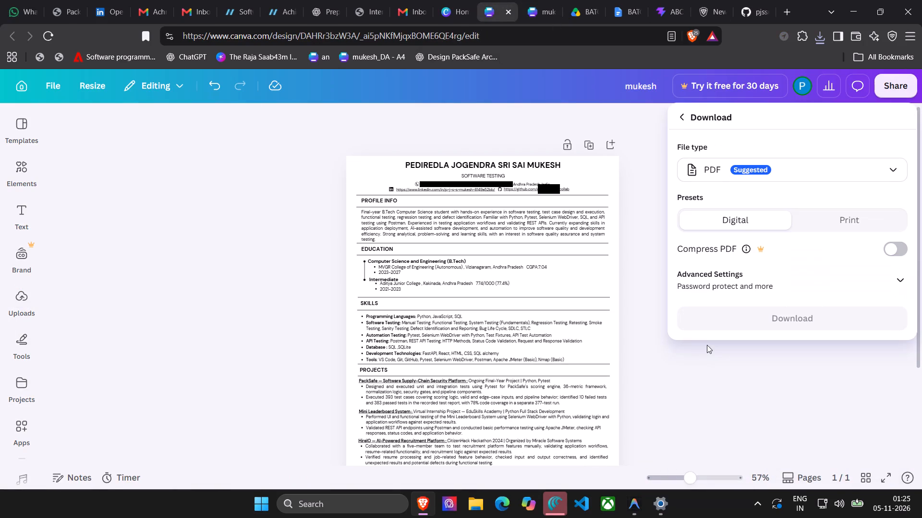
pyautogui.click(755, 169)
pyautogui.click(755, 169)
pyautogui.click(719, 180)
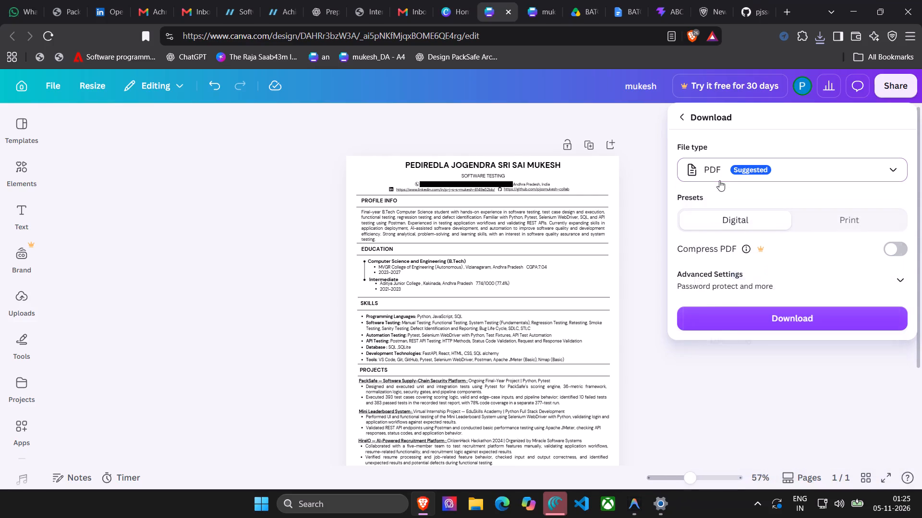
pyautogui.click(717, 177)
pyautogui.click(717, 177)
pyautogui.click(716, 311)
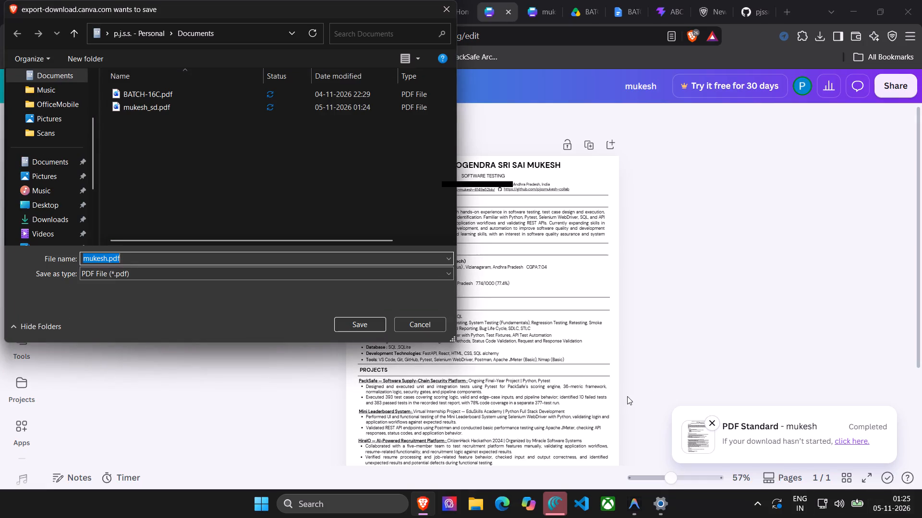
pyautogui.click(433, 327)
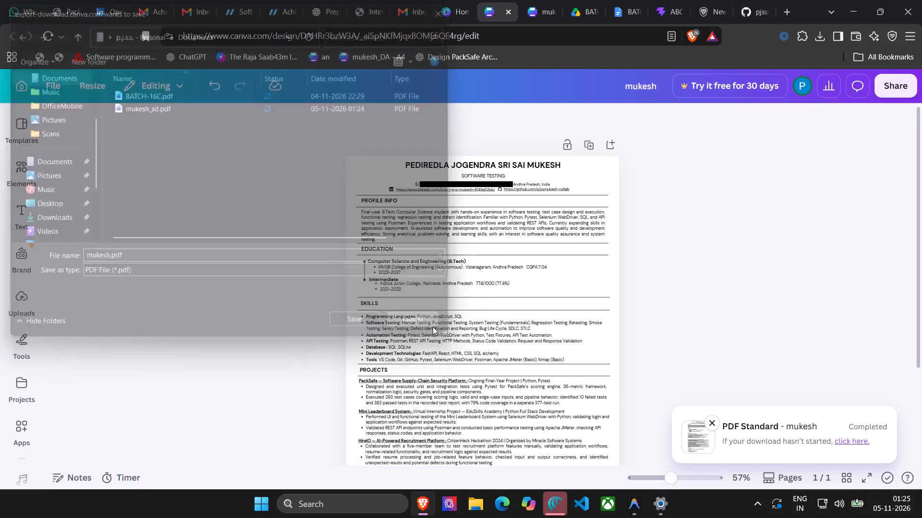
# Rename the software testing resume design as mukesh_qa.
pyautogui.click(651, 85)
pyautogui.press('Right')
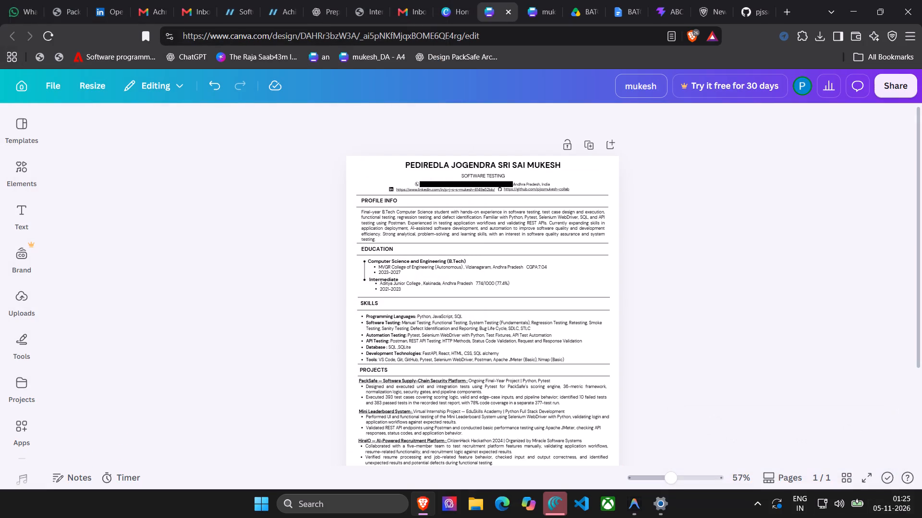
pyautogui.doubleClick(659, 86)
pyautogui.press('Right')
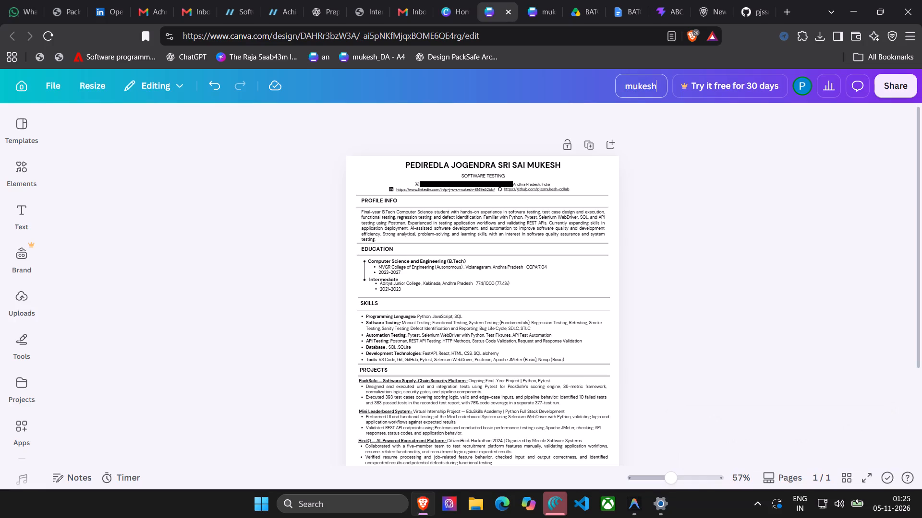
pyautogui.press('-')
pyautogui.press('BackSpace')
pyautogui.hotkey('shift', '_')
pyautogui.write('aa')
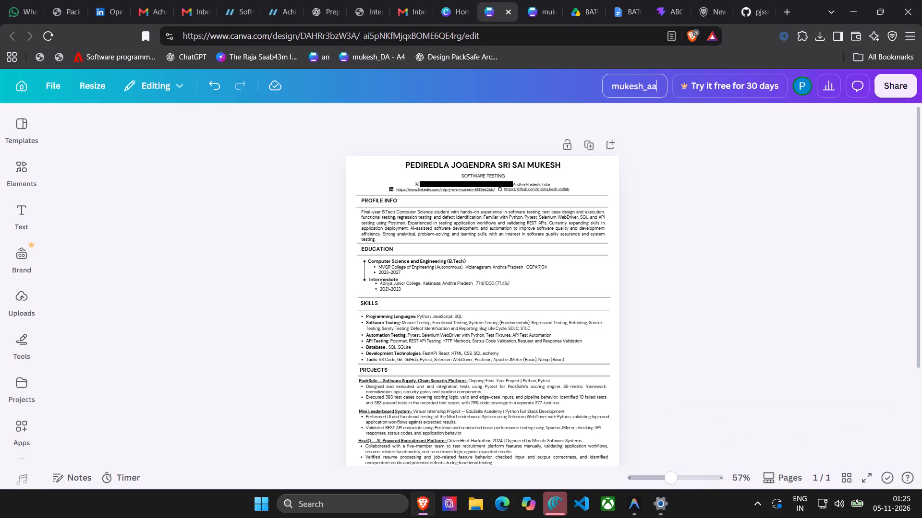
pyautogui.press('BackSpace')
pyautogui.press('BackSpace')
pyautogui.write('qa')
pyautogui.press('Return')
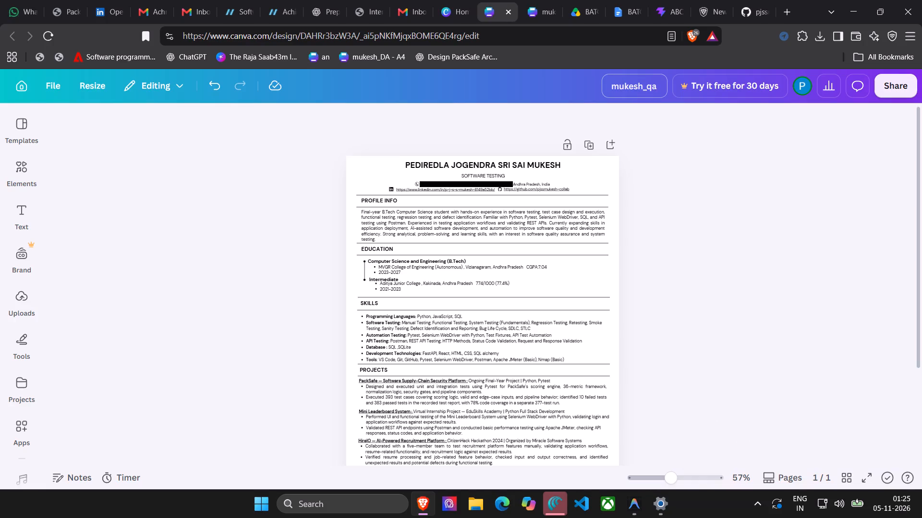
# Download the resume as a PDF with the Digital preset and save it as mukesh_qa.pdf in the Documents folder.
pyautogui.click(887, 87)
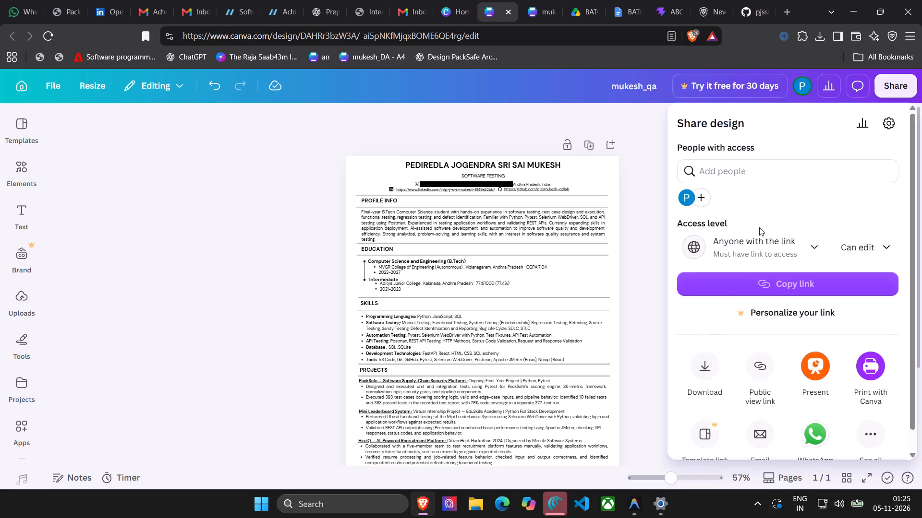
pyautogui.click(700, 385)
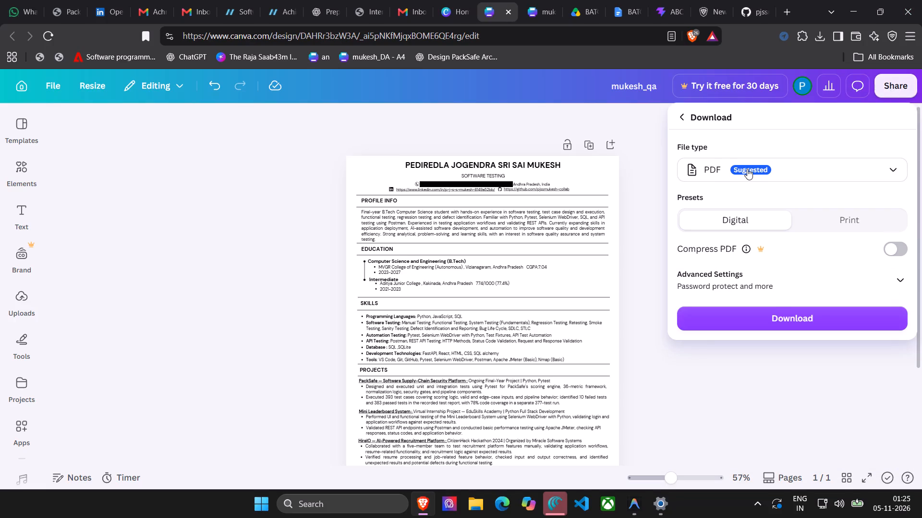
pyautogui.click(747, 169)
pyautogui.click(747, 169)
pyautogui.click(736, 321)
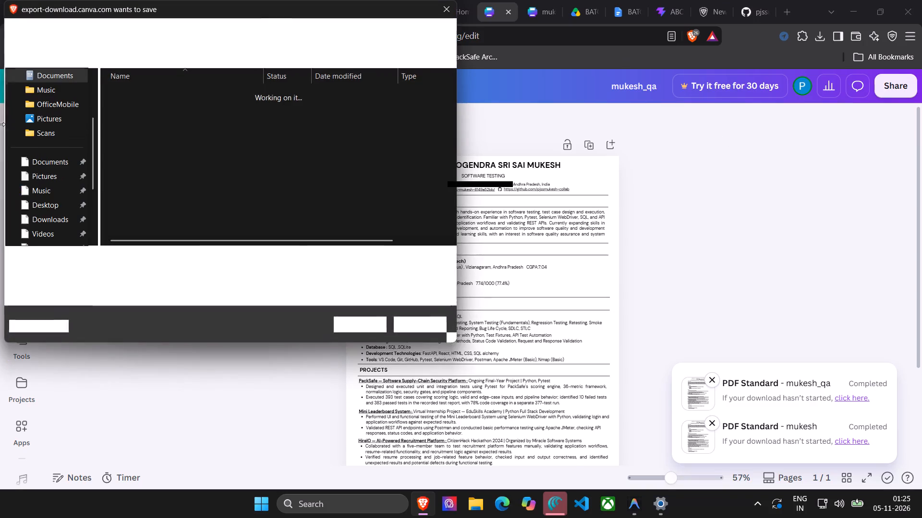
pyautogui.click(365, 322)
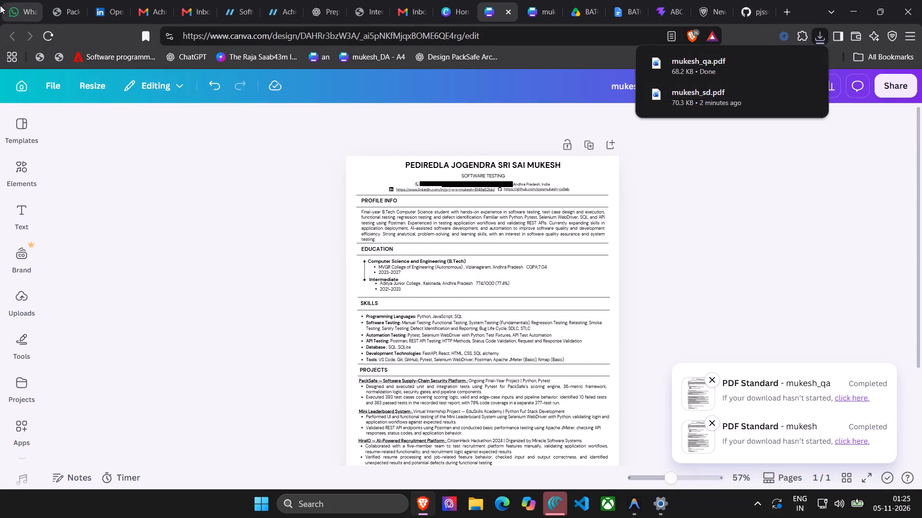
# Switch to the Canva home page, reload it and check the recent designs for mukesh_qa and mukesh_sd.
pyautogui.click(452, 3)
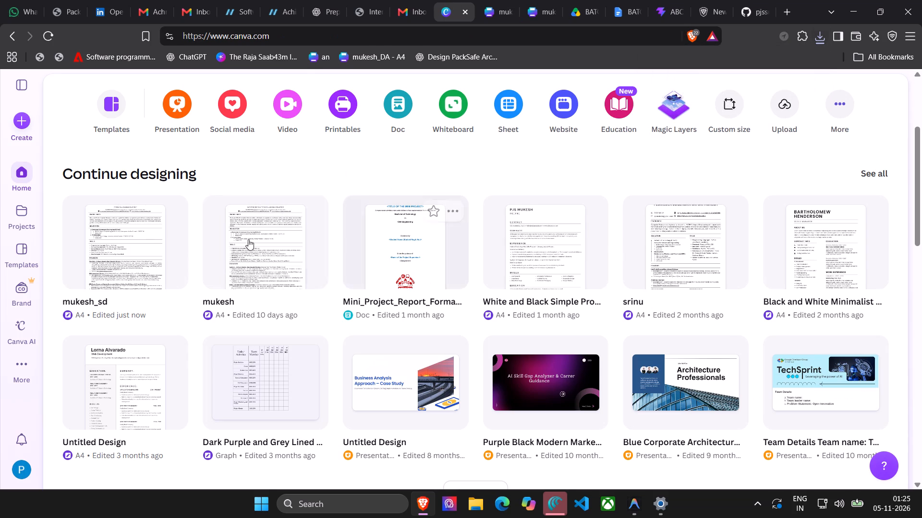
pyautogui.click(53, 35)
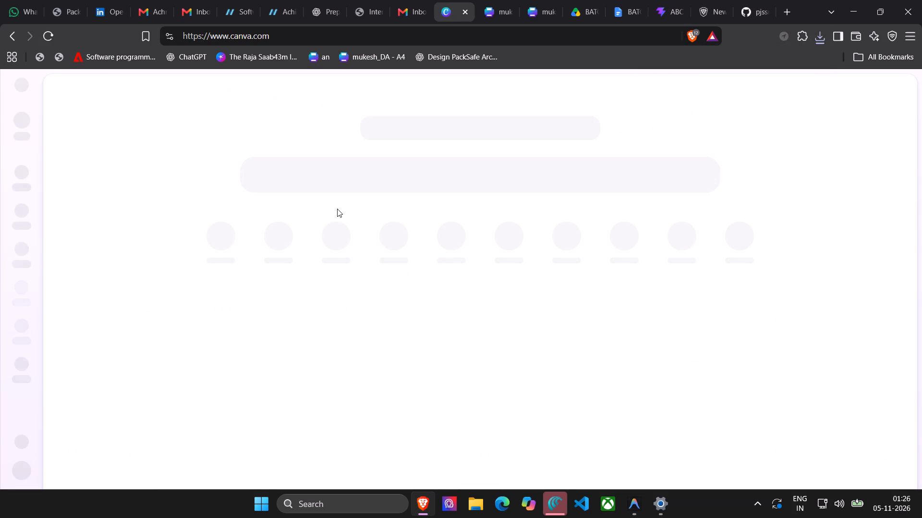
pyautogui.scroll(-3, 199, 347)
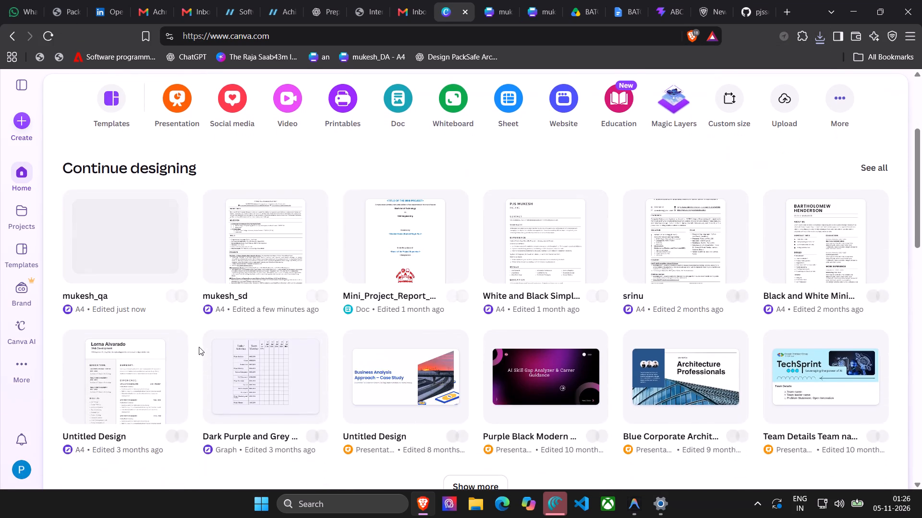
pyautogui.scroll(-1, 199, 347)
pyautogui.scroll(1, 199, 347)
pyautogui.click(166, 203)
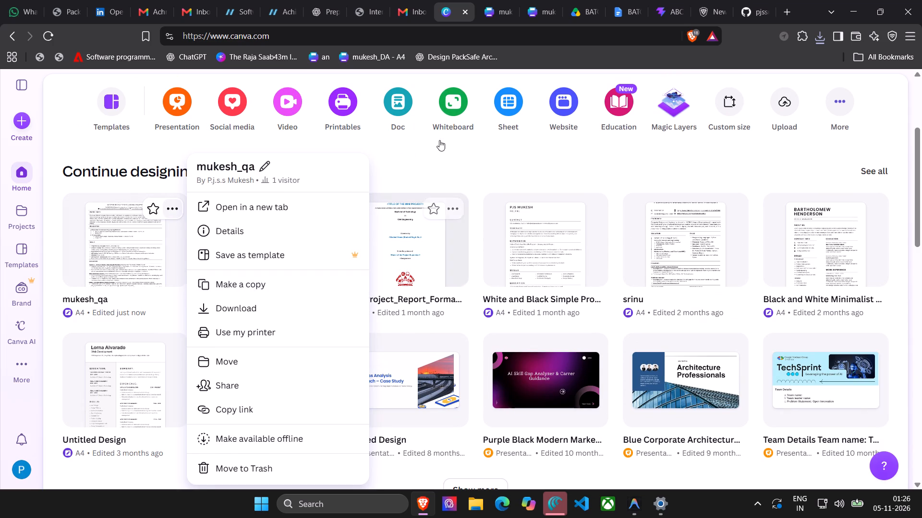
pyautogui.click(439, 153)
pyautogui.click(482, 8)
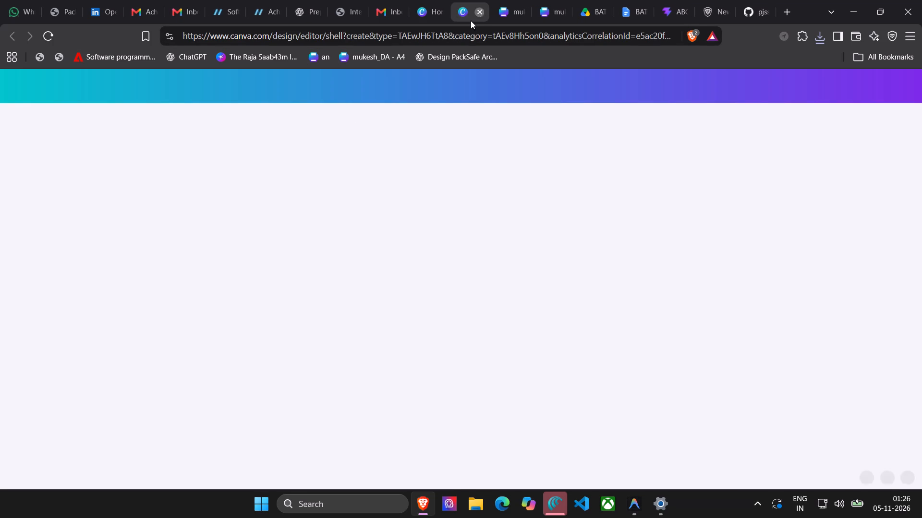
pyautogui.click(312, 212)
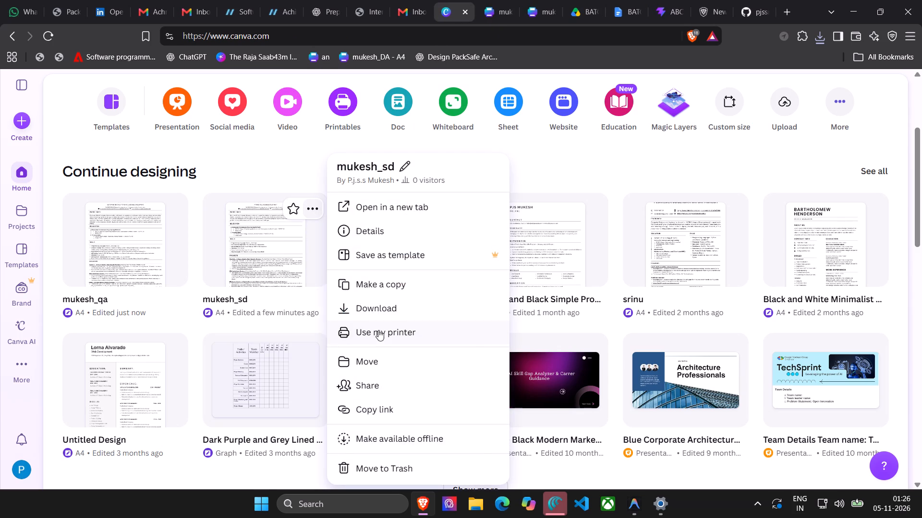
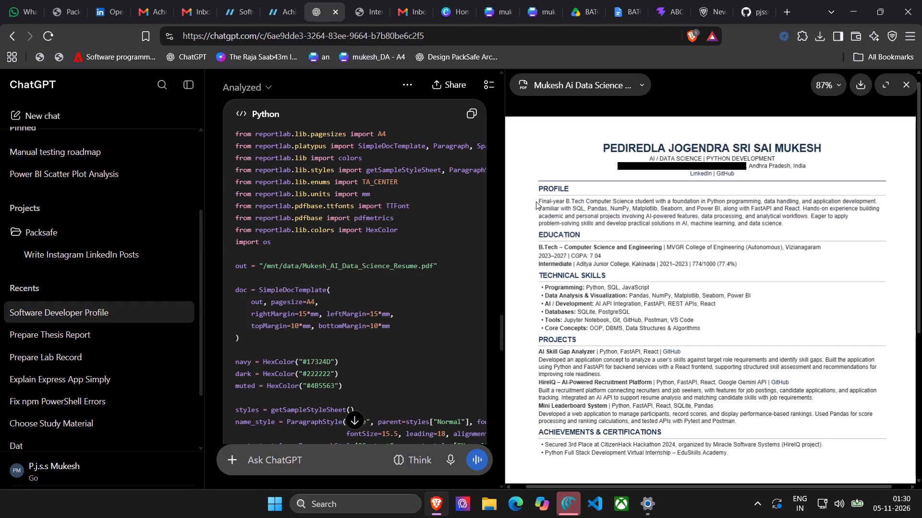
pyautogui.moveTo(536, 201); pyautogui.dragTo(545, 196)
pyautogui.click(543, 196)
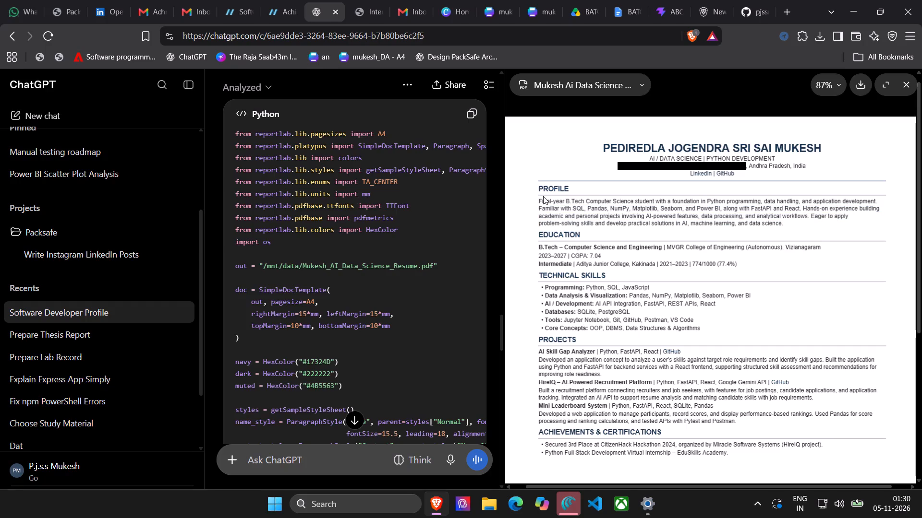
pyautogui.click(539, 196)
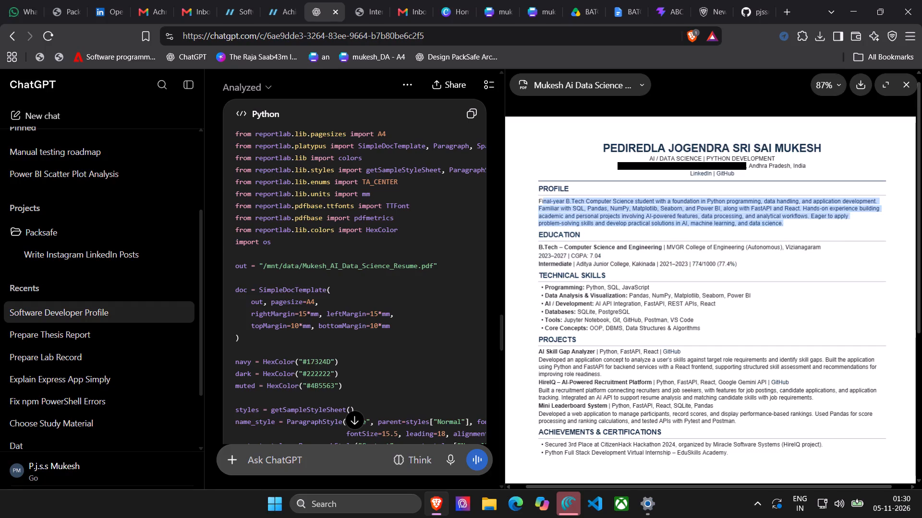
pyautogui.hotkey('ctrl', 'c')
pyautogui.hotkey('ctrl', 'c')
# Switch to the mukesh_sd resume design in Canva.
pyautogui.click(767, 10)
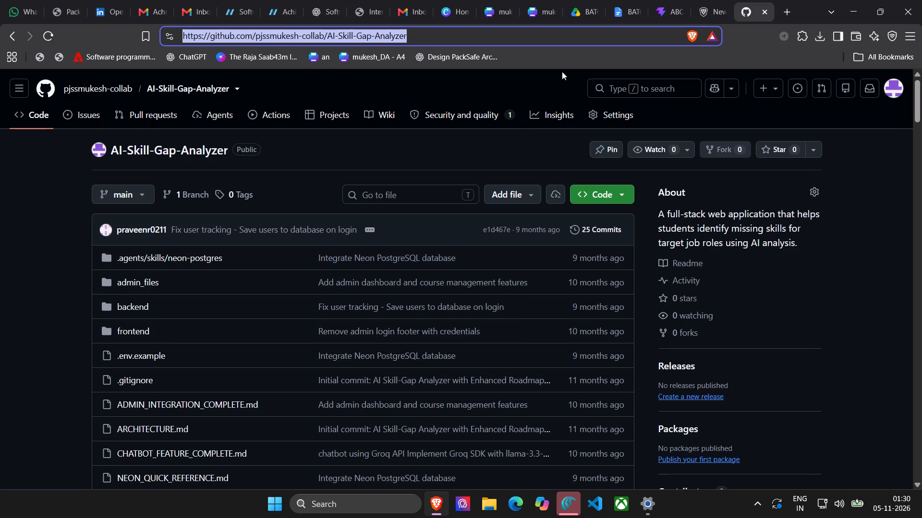
pyautogui.click(434, 151)
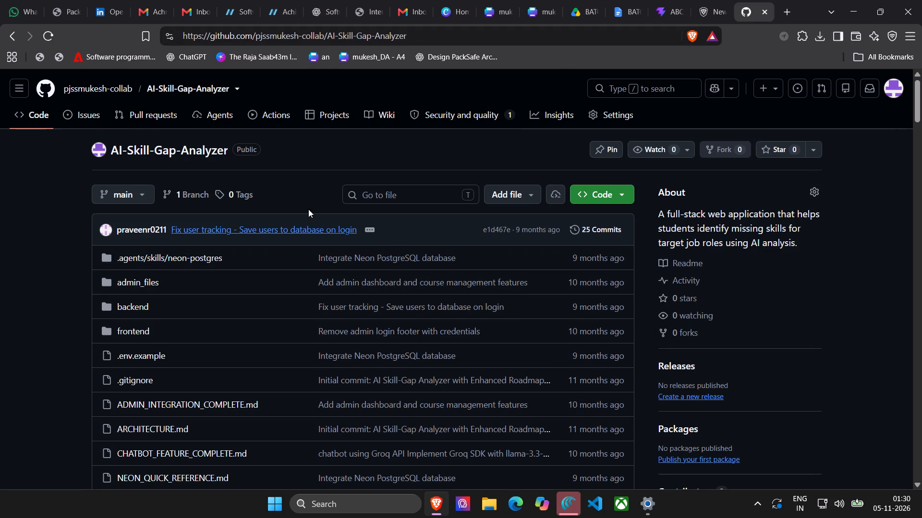
pyautogui.click(700, 9)
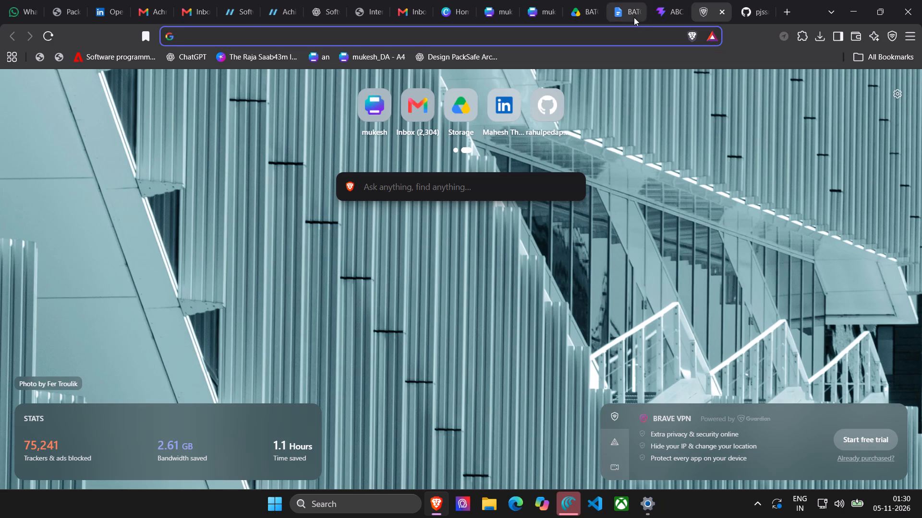
pyautogui.click(663, 4)
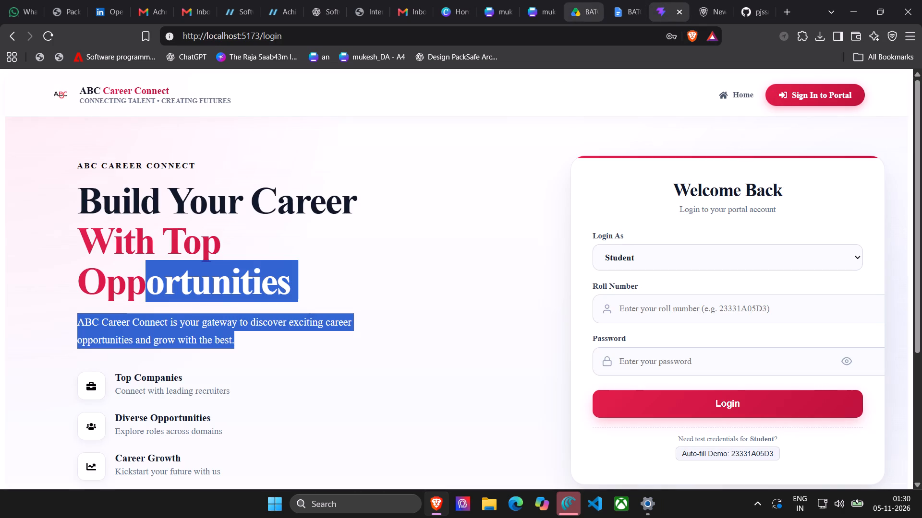
pyautogui.click(622, 0)
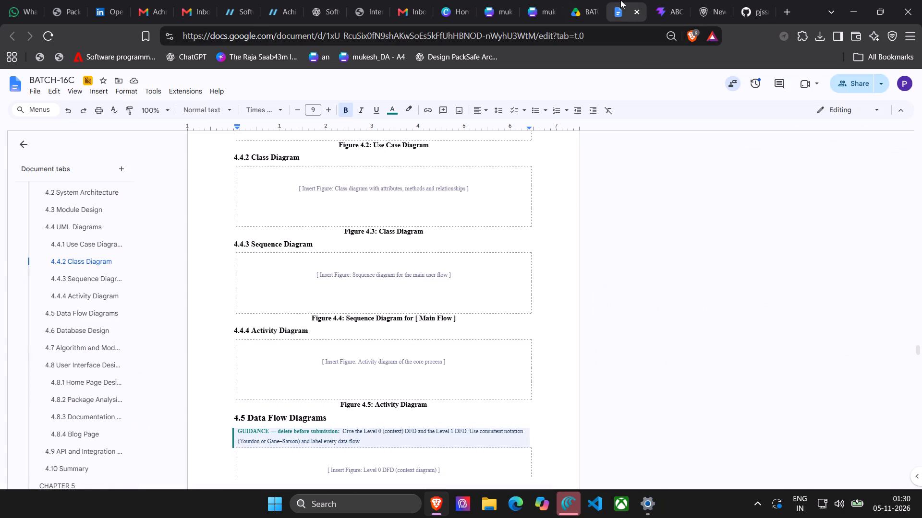
pyautogui.click(534, 0)
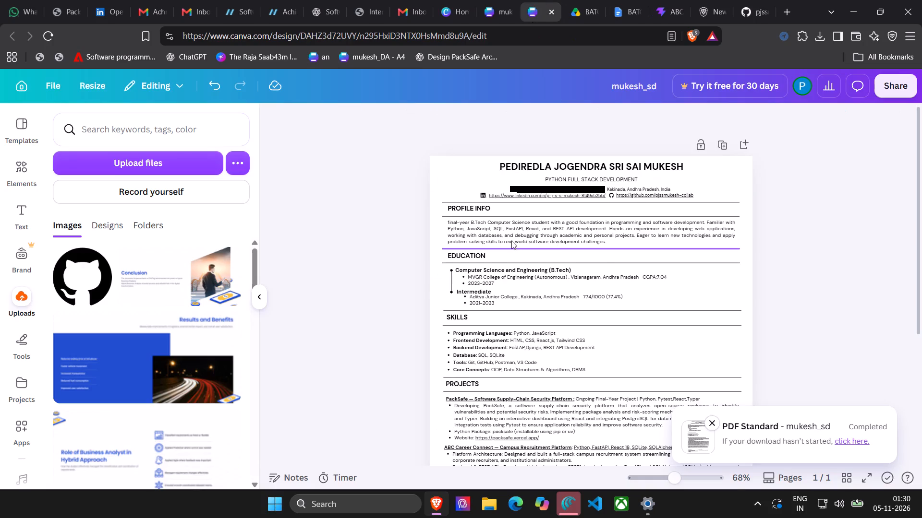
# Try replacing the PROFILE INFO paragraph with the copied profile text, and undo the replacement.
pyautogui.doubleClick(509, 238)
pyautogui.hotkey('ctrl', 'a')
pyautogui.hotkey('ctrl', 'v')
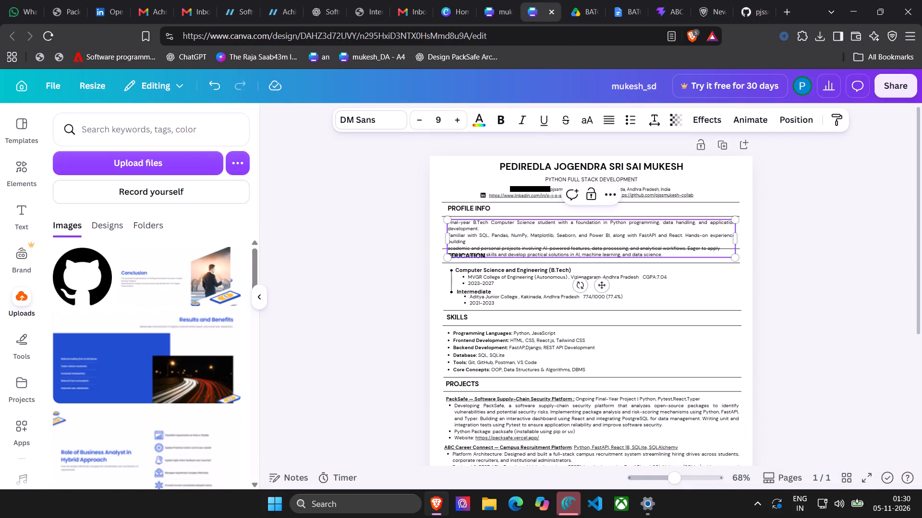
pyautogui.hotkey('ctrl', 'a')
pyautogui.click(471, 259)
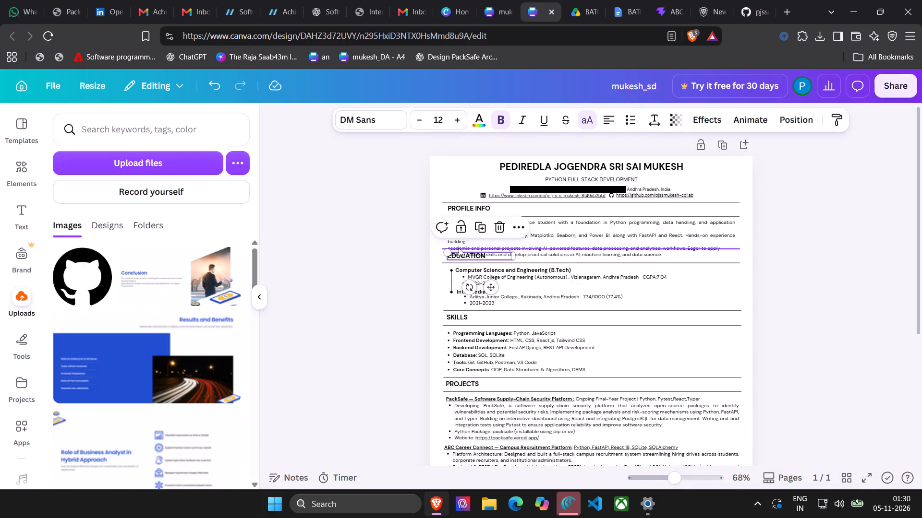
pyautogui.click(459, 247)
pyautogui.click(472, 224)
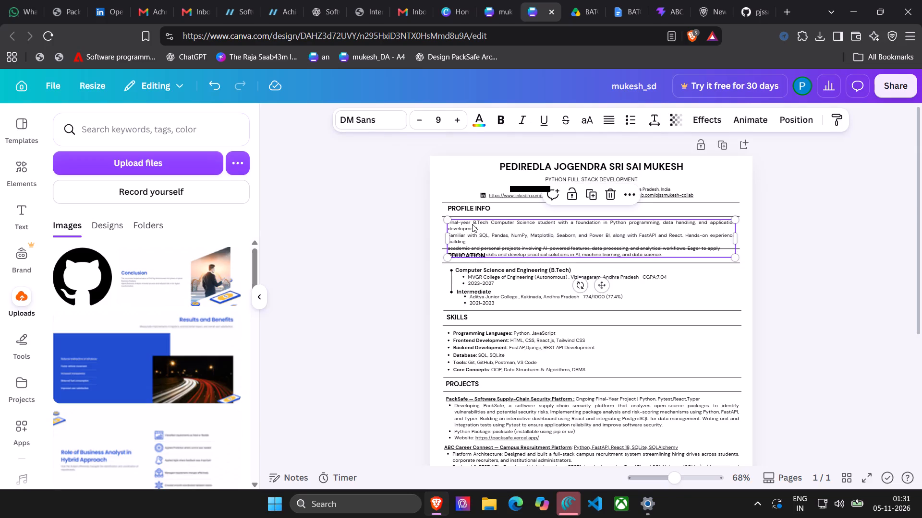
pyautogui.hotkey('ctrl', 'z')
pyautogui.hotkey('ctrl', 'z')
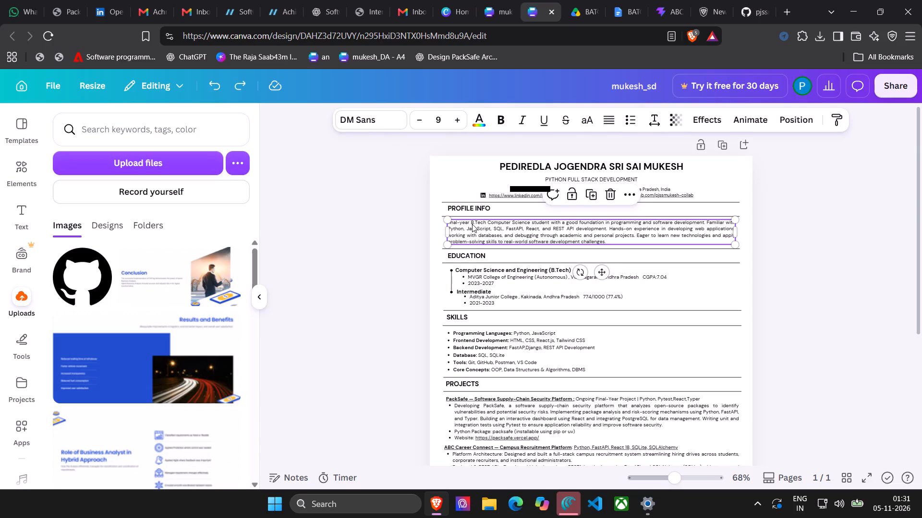
# Replace the entire PROFILE INFO paragraph with the copied profile text, pasted without its source formatting.
pyautogui.doubleClick(472, 224)
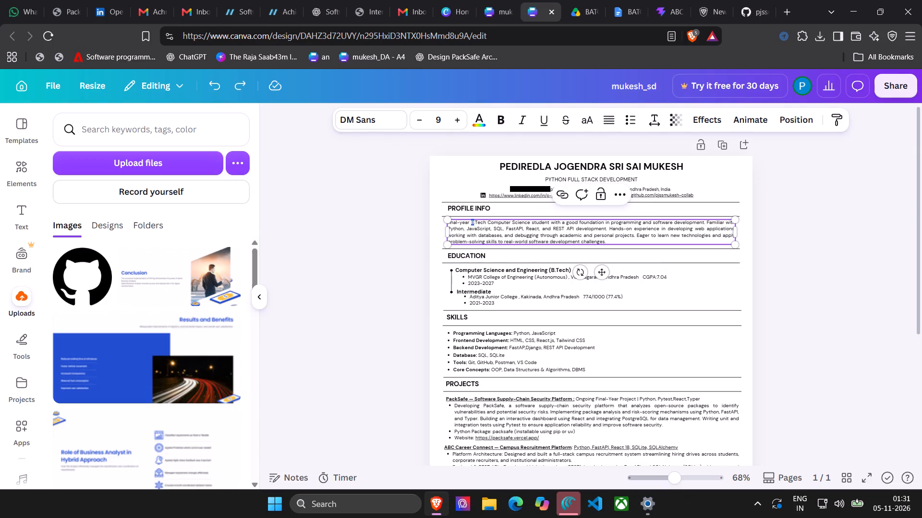
pyautogui.hotkey('ctrl', 'a')
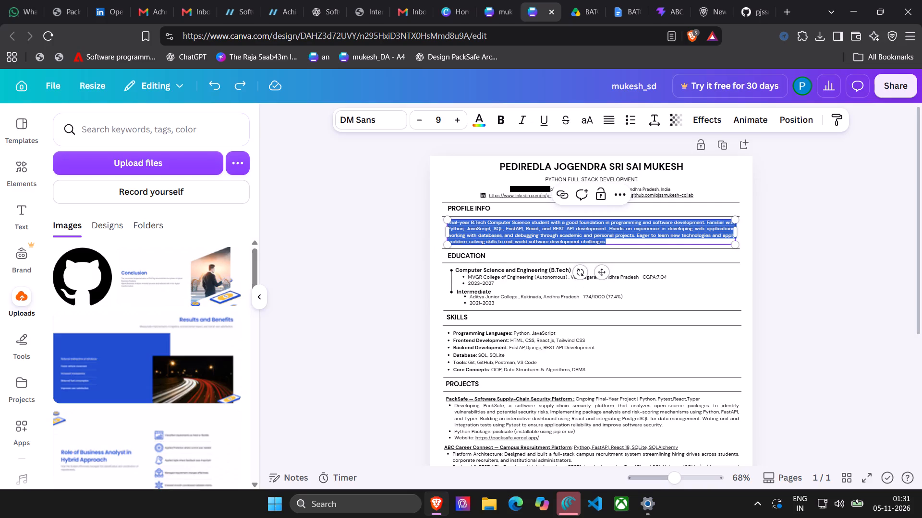
pyautogui.hotkey('ctrl', 'shift', 'v')
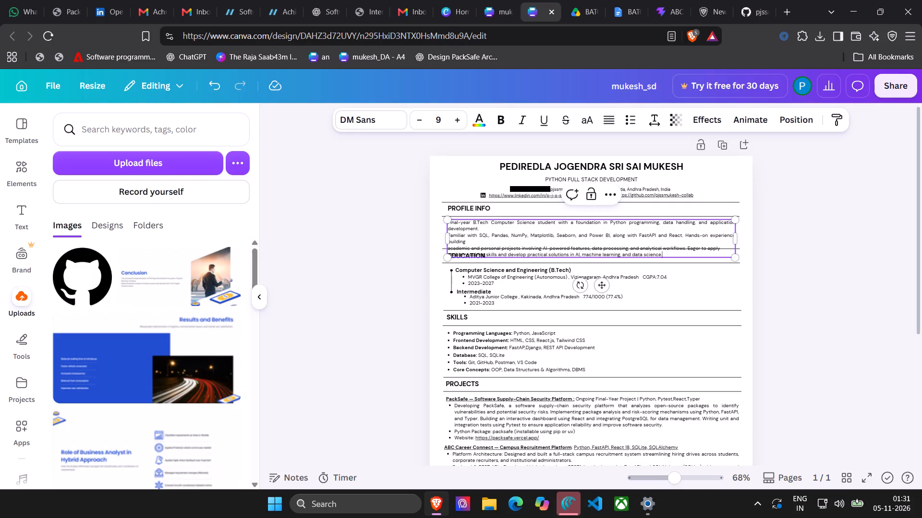
# Remove the line break between "development." and "Familiar with SQL" in the PROFILE INFO paragraph.
pyautogui.click(448, 235)
pyautogui.press('Down')
pyautogui.press('Up')
pyautogui.click(488, 229)
pyautogui.press('Right')
pyautogui.write('\\\\')
pyautogui.press('BackSpace')
pyautogui.press('BackSpace')
pyautogui.press('BackSpace')
# Remove the line break between "Hands-on experience building" and "academic and personal projects" in the PROFILE INFO paragraph.
pyautogui.press('Down')
pyautogui.press('Right')
pyautogui.press('Right')
pyautogui.press('Right')
pyautogui.press('Right')
pyautogui.press('Right')
pyautogui.press('Right')
pyautogui.press('Right')
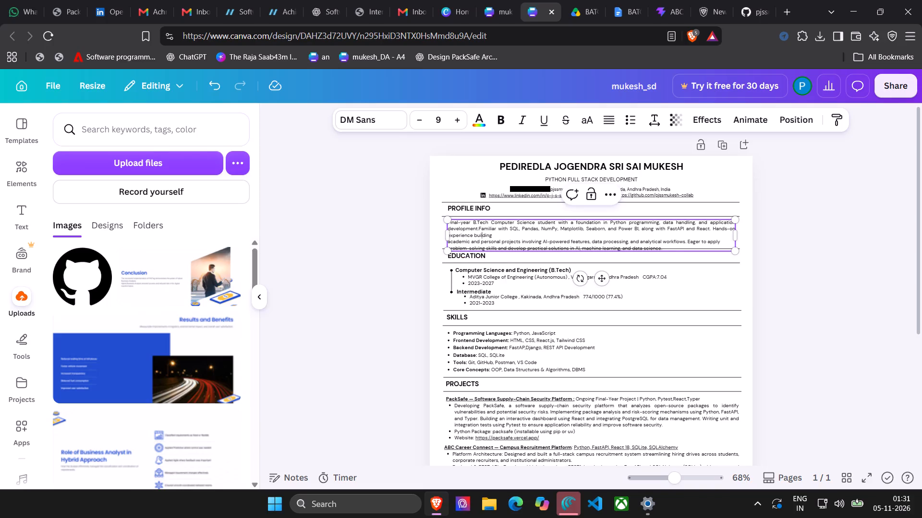
pyautogui.press('Right')
pyautogui.press('Left')
pyautogui.press('BackSpace')
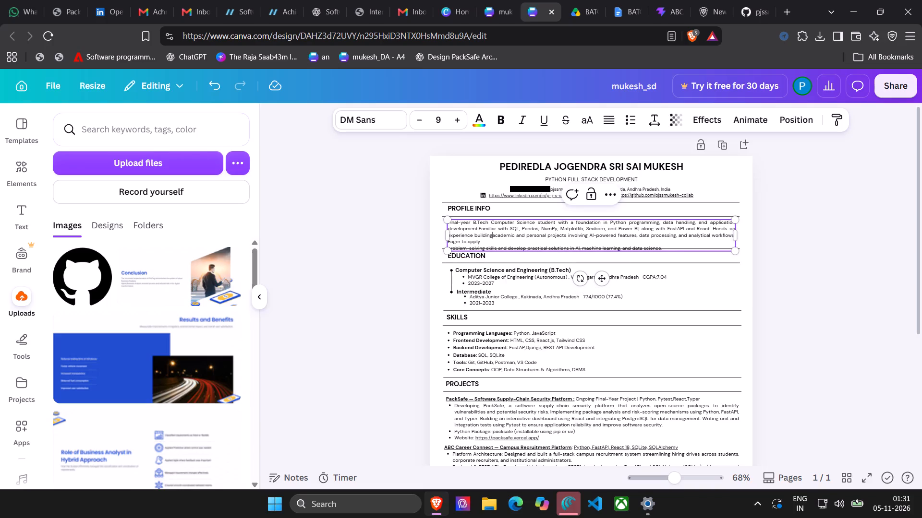
# Insert a space between "building" and "academic" in the PROFILE INFO paragraph.
pyautogui.press('Right')
pyautogui.press('Down')
pyautogui.press('Up')
pyautogui.press('Down')
pyautogui.press('Up')
pyautogui.press('Left')
pyautogui.press('space')
pyautogui.press('Down')
pyautogui.press('Up')
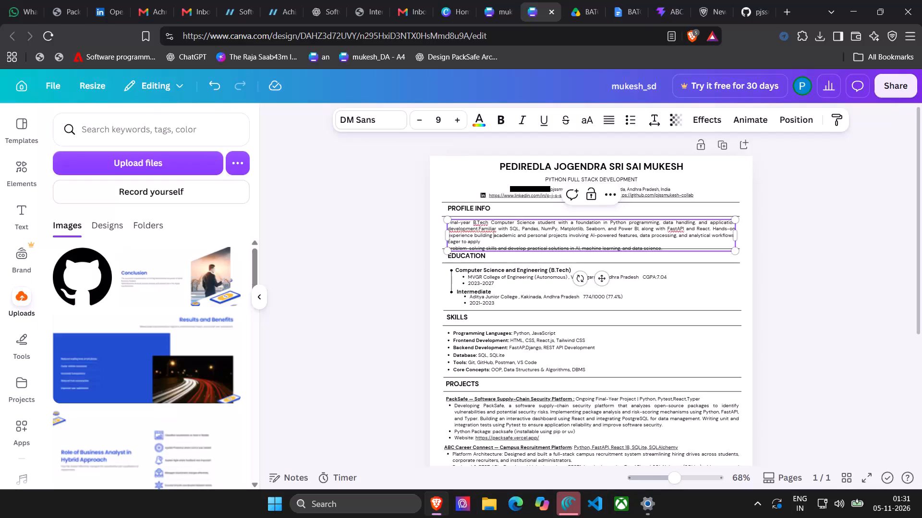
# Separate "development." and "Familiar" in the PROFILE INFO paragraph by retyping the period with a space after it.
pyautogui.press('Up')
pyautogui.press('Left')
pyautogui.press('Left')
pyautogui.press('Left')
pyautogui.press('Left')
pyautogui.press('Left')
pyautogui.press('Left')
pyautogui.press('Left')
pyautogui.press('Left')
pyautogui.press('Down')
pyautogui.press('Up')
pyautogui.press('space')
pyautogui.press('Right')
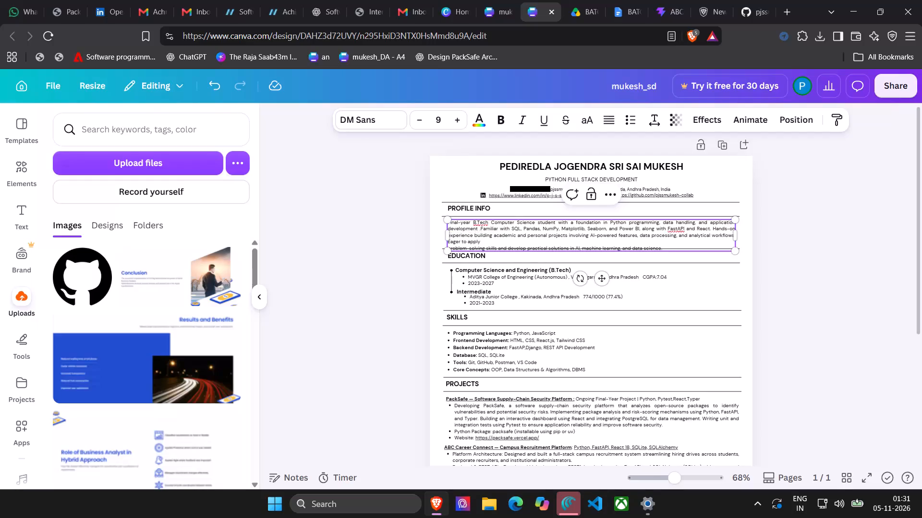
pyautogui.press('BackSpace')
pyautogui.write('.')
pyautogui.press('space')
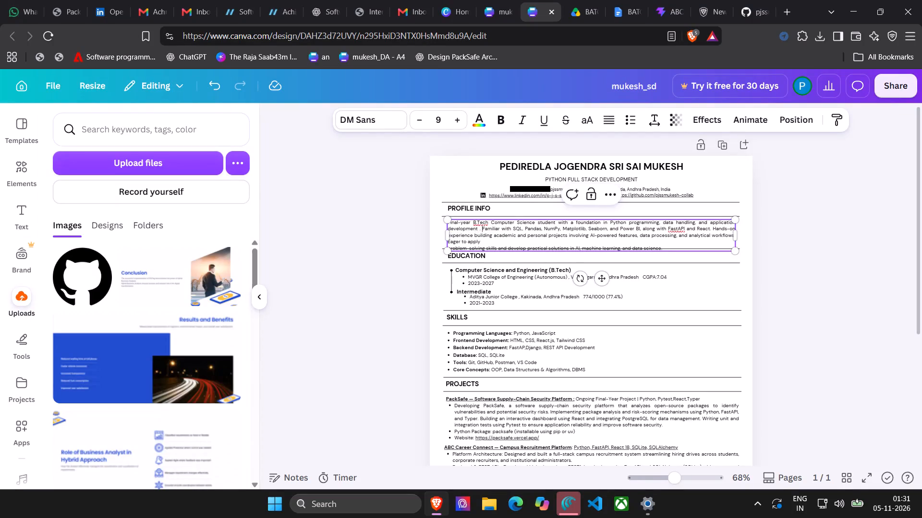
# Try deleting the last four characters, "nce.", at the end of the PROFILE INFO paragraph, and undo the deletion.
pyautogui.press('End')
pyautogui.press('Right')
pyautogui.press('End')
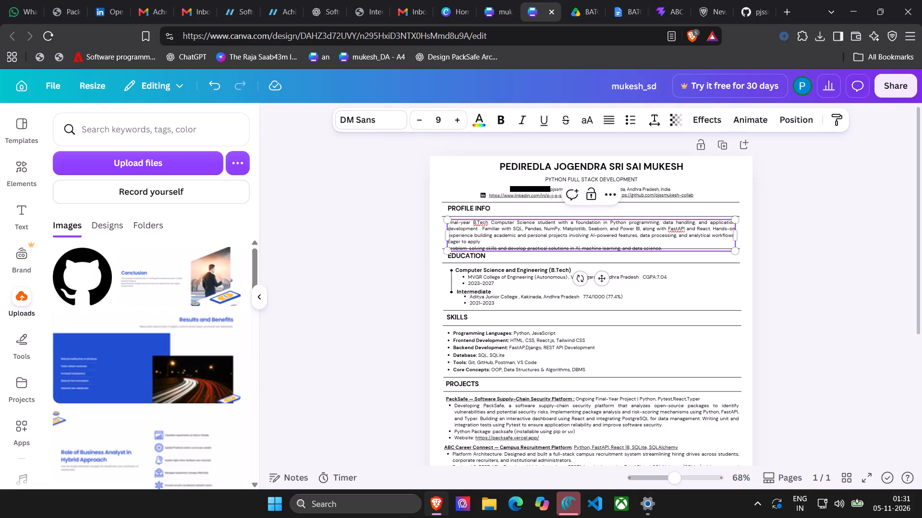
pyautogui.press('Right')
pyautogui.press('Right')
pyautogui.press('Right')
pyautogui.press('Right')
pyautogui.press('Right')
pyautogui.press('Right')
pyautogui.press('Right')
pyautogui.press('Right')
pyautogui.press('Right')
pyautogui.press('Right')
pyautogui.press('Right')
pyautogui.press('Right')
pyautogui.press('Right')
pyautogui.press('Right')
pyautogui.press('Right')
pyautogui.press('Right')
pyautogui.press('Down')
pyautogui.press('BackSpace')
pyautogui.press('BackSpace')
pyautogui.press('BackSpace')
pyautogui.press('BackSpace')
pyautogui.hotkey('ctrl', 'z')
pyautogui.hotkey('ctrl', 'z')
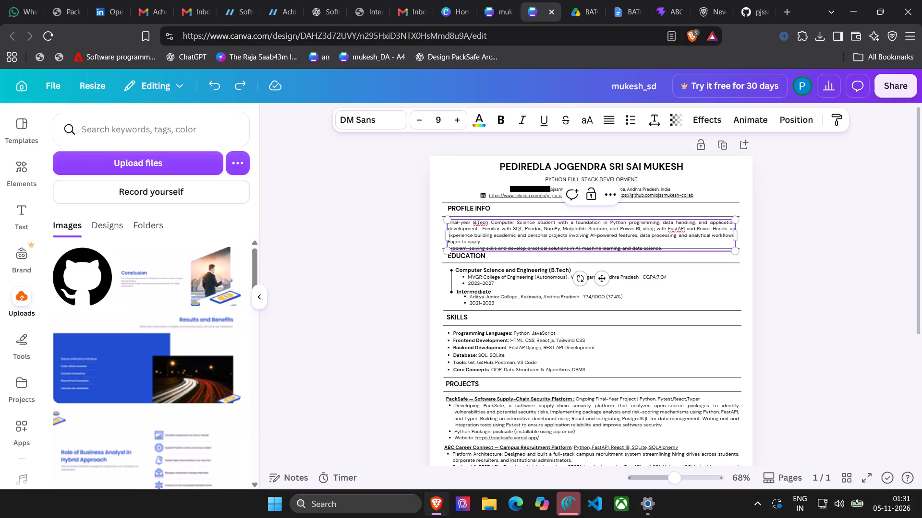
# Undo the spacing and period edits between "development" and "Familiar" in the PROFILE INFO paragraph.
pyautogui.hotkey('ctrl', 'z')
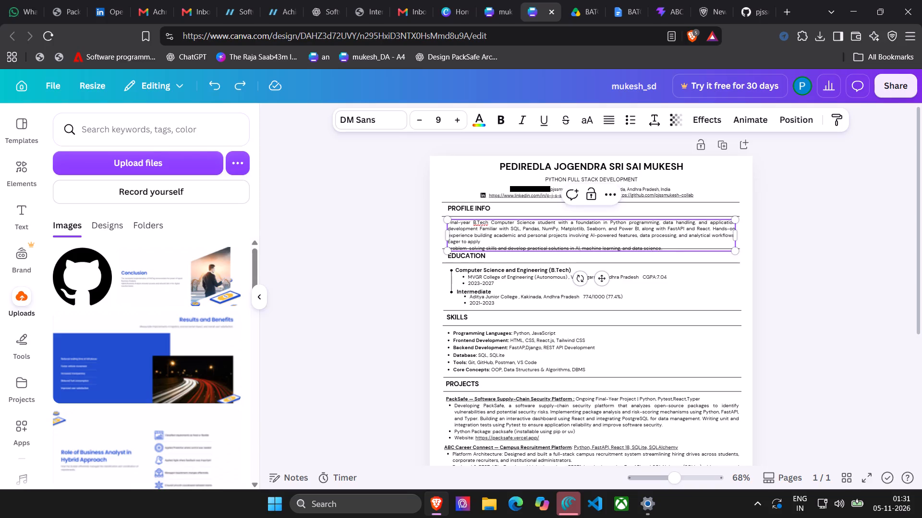
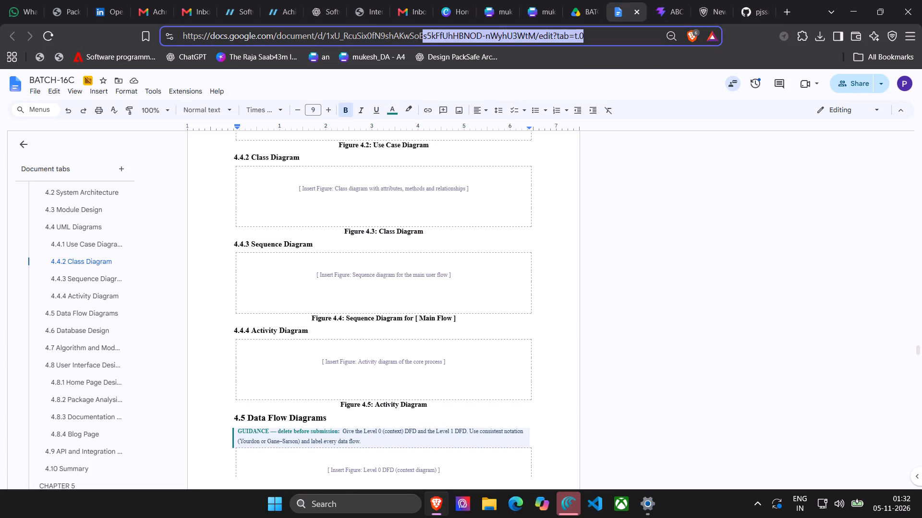
pyautogui.click(602, 154)
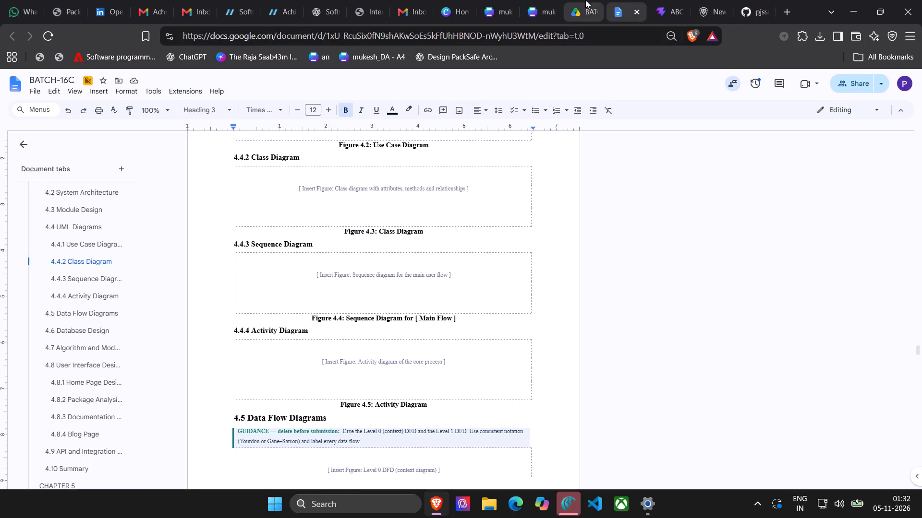
pyautogui.click(549, 0)
pyautogui.tripleClick(543, 364)
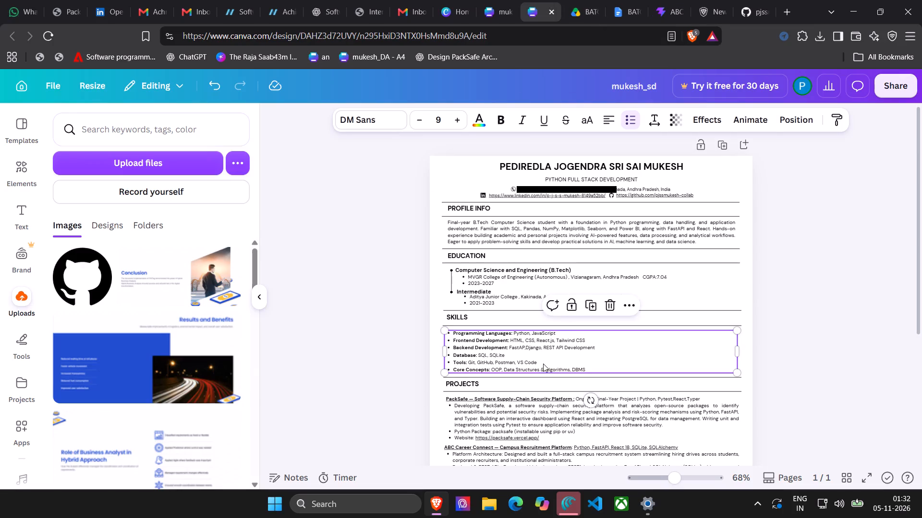
pyautogui.hotkey('ctrl', 'a')
pyautogui.hotkey('ctrl', 'v')
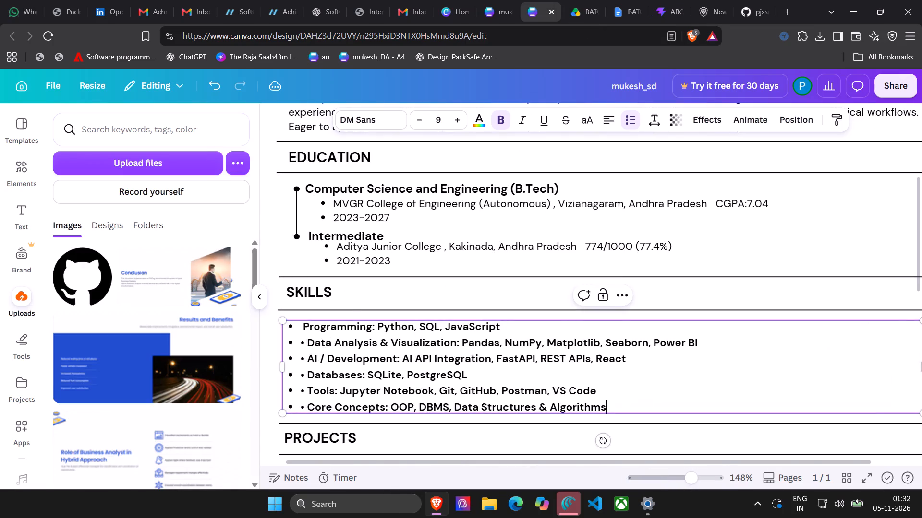
# Remove bold from the skill values after the Programming, Data Analysis & Visualization, and AI / Development labels.
pyautogui.moveTo(406, 327); pyautogui.dragTo(508, 334)
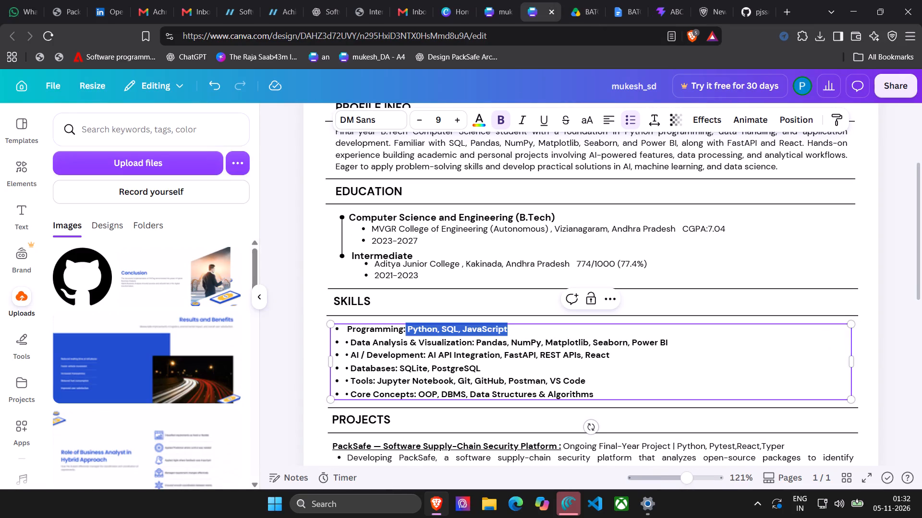
pyautogui.moveTo(508, 334); pyautogui.dragTo(510, 335)
pyautogui.click(498, 123)
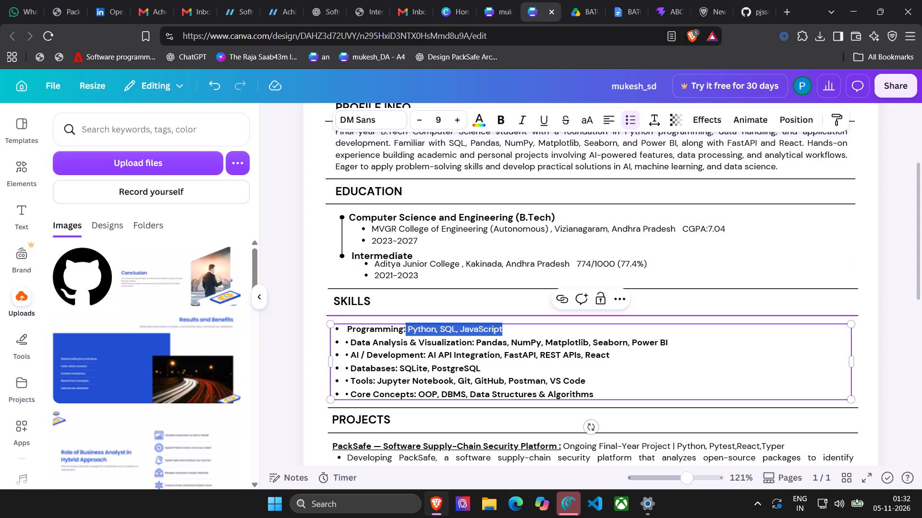
pyautogui.click(472, 341)
pyautogui.tripleClick(477, 344)
pyautogui.click(477, 344)
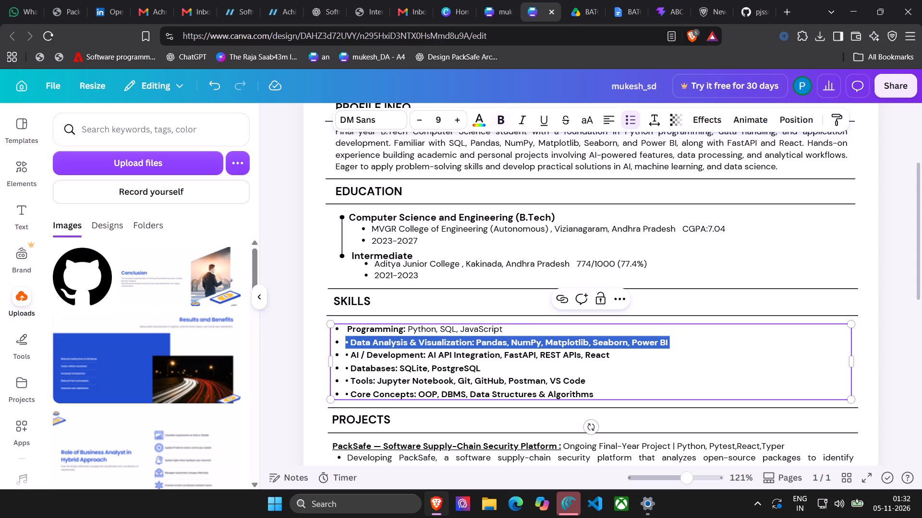
pyautogui.moveTo(477, 344); pyautogui.dragTo(679, 341)
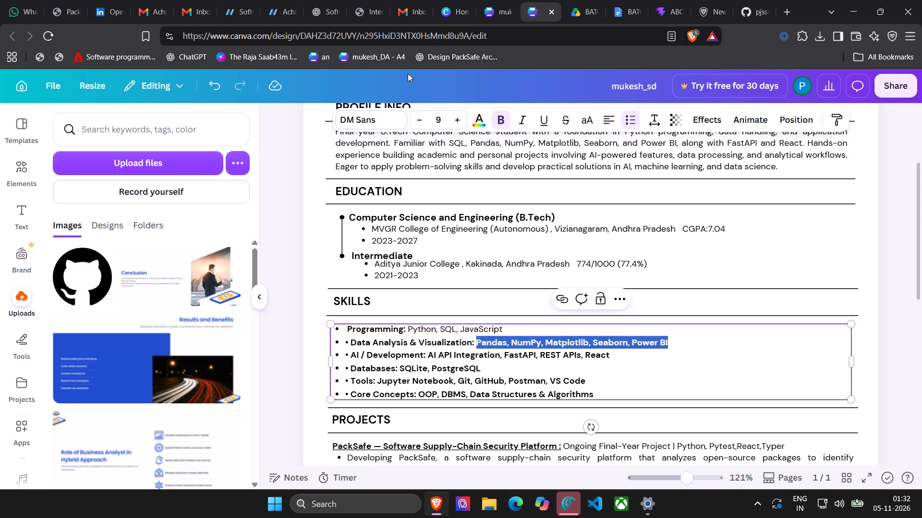
pyautogui.click(510, 120)
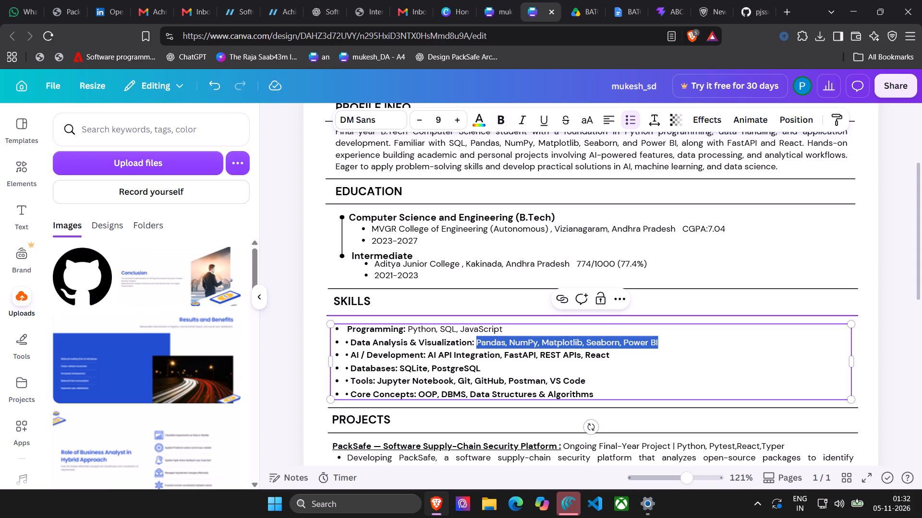
pyautogui.moveTo(426, 356); pyautogui.dragTo(613, 350)
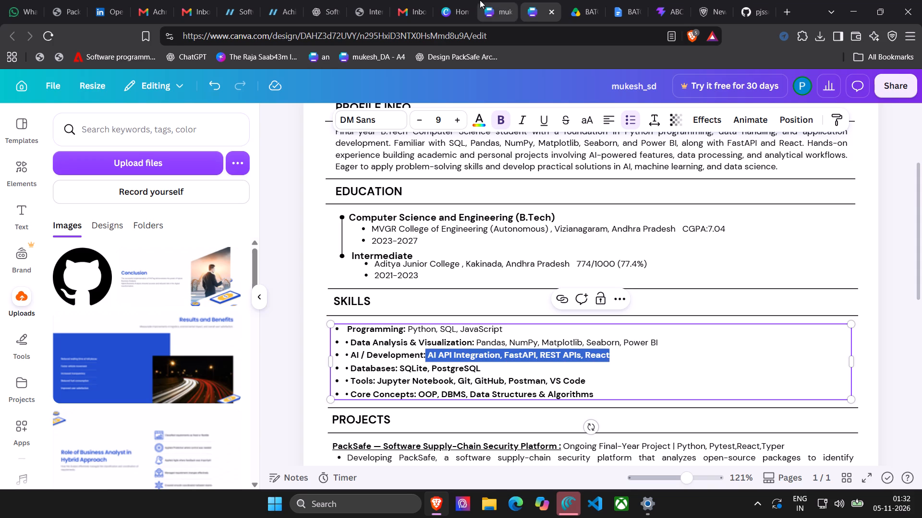
pyautogui.click(497, 125)
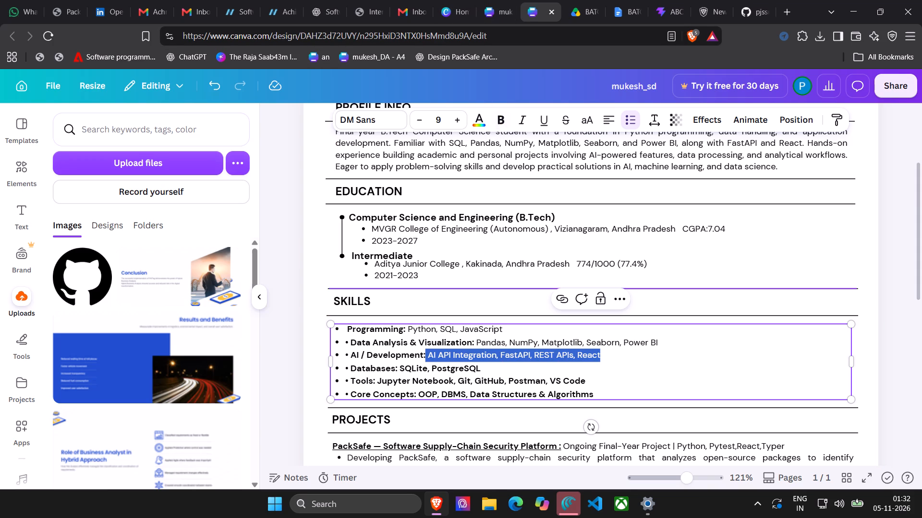
# Delete ", PostgreSQL" from the end of the Databases line in SKILLS.
pyautogui.moveTo(493, 370); pyautogui.dragTo(436, 369)
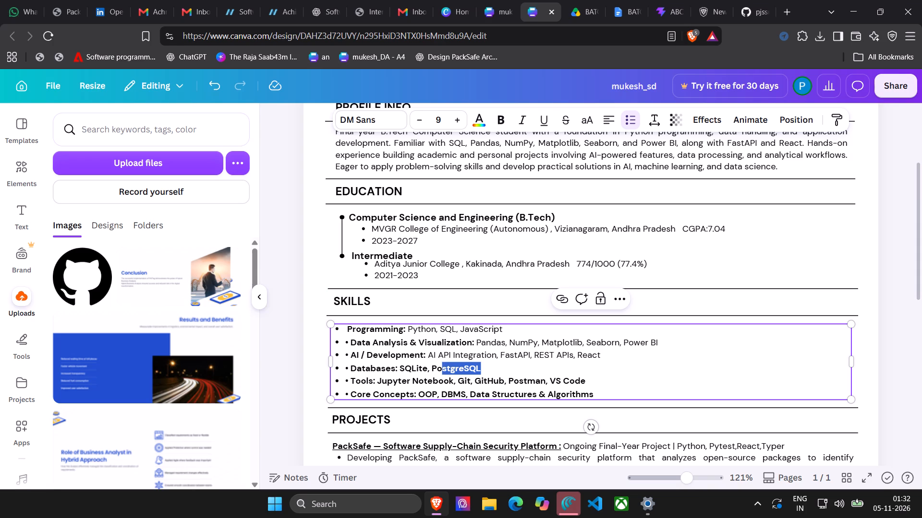
pyautogui.moveTo(436, 369); pyautogui.dragTo(428, 370)
pyautogui.press('BackSpace')
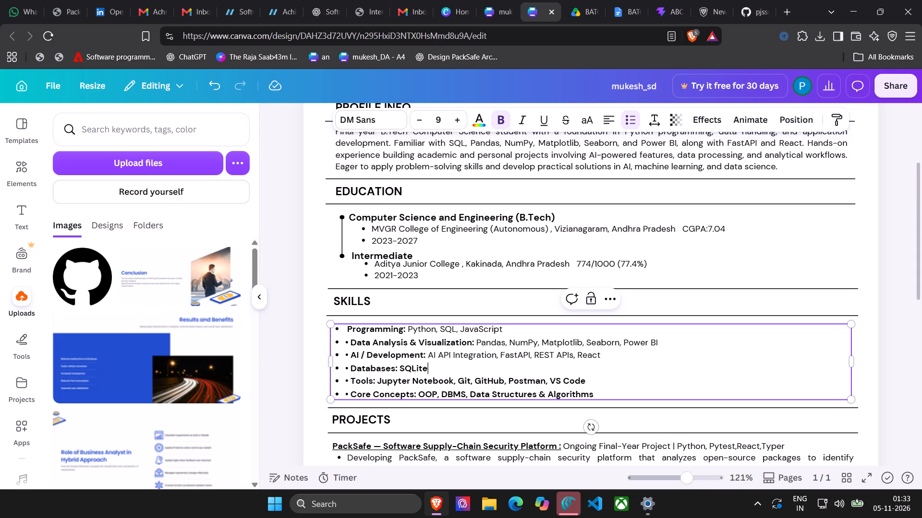
# Insert "SQL , " before "SQLite" on the Databases line in SKILLS.
pyautogui.press('Left')
pyautogui.press('Left')
pyautogui.press('Left')
pyautogui.press('Left')
pyautogui.press('Left')
pyautogui.press('Left')
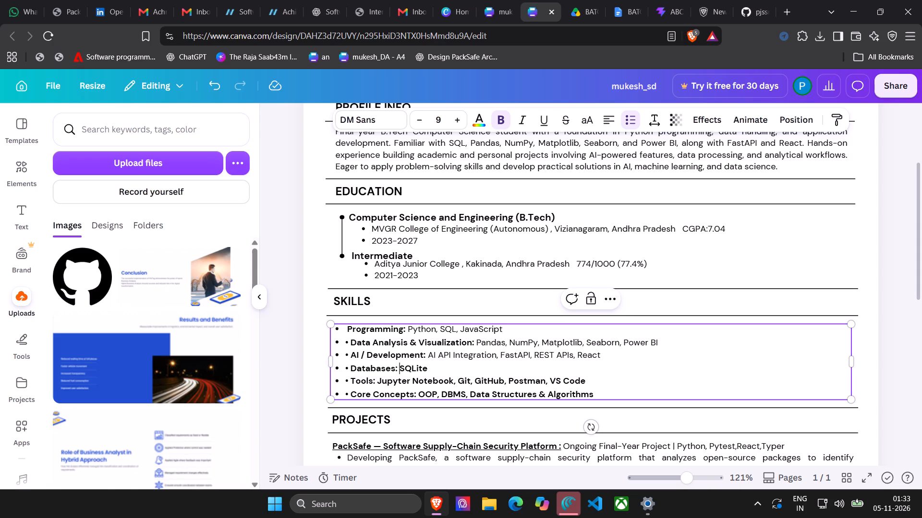
pyautogui.click(428, 370)
pyautogui.press('Right')
pyautogui.press('Up')
pyautogui.press('Right')
pyautogui.press('Right')
pyautogui.press('Right')
pyautogui.press('Right')
pyautogui.press('Right')
pyautogui.press('Right')
pyautogui.press('Right')
pyautogui.press('Right')
pyautogui.press('Right')
pyautogui.press('Right')
pyautogui.press('Right')
pyautogui.press('Right')
pyautogui.press('Right')
pyautogui.hotkey('shift', 's')
pyautogui.write('QL')
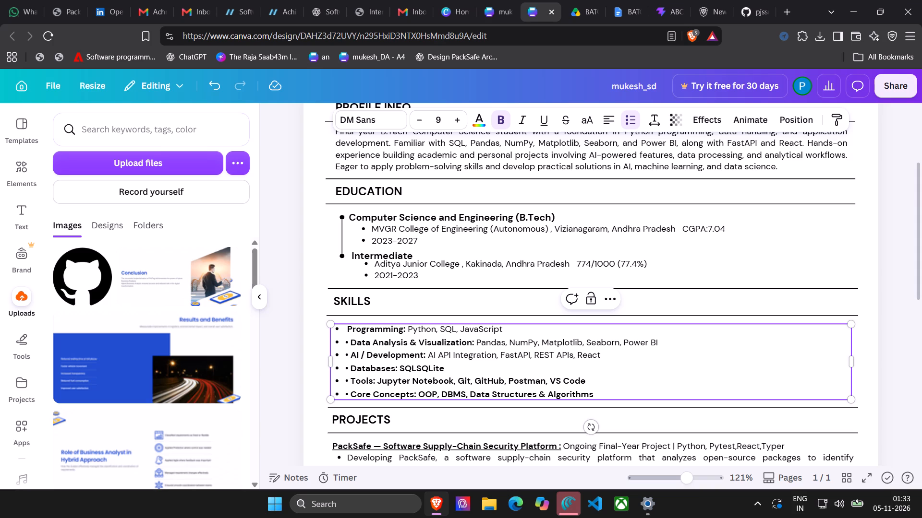
pyautogui.press('space')
pyautogui.write('<')
pyautogui.press('BackSpace')
pyautogui.press(',')
pyautogui.press('space')
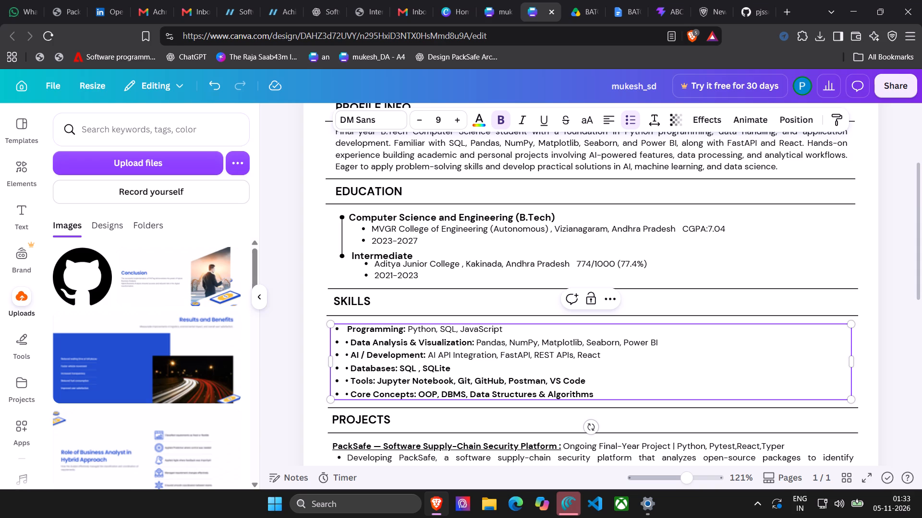
# Remove bold from the skill values on the Databases, Tools and Core Concepts lines.
pyautogui.click(399, 366)
pyautogui.moveTo(399, 366); pyautogui.dragTo(450, 367)
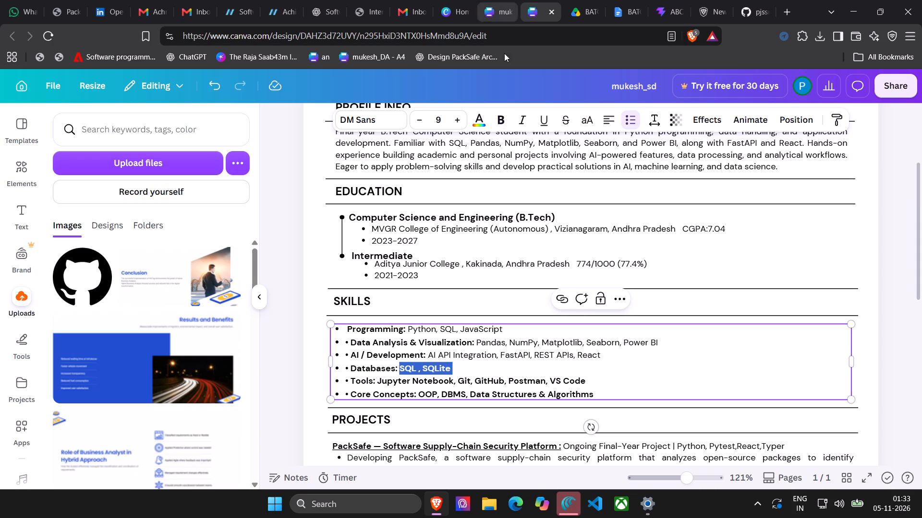
pyautogui.doubleClick(501, 123)
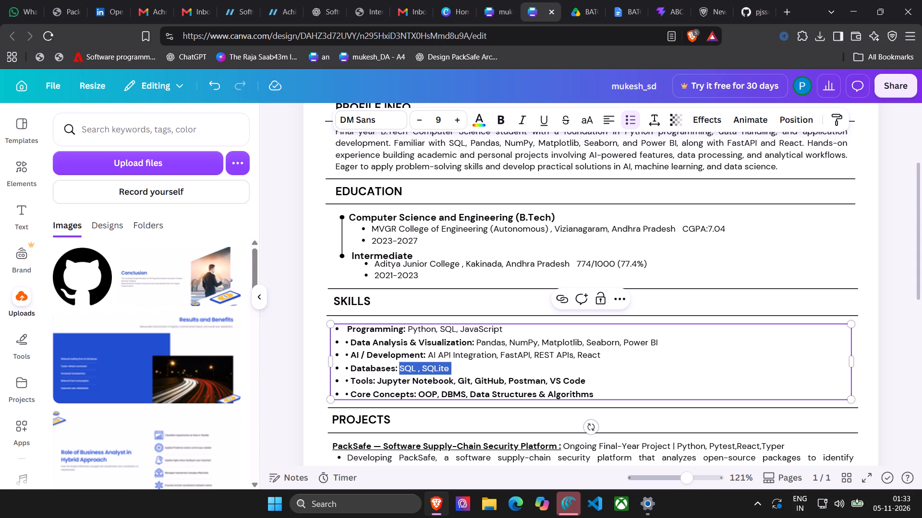
pyautogui.click(380, 381)
pyautogui.moveTo(374, 380); pyautogui.dragTo(594, 384)
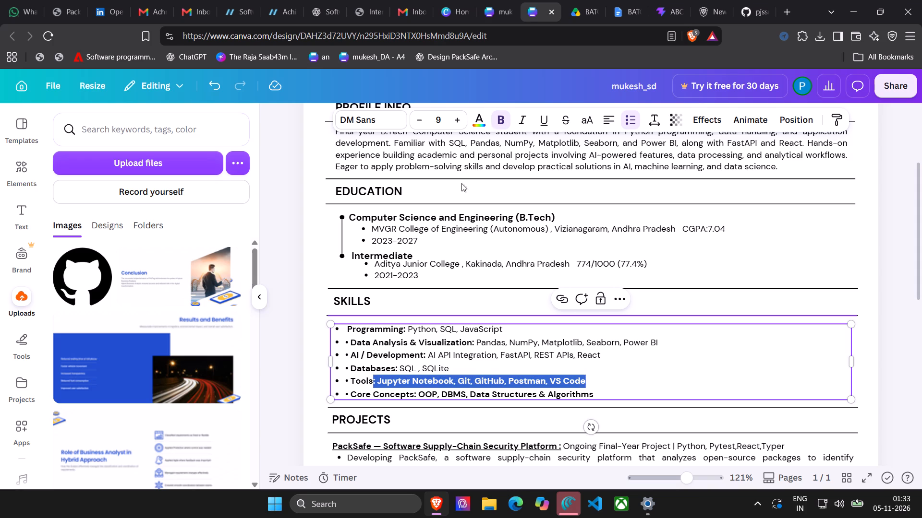
pyautogui.click(495, 127)
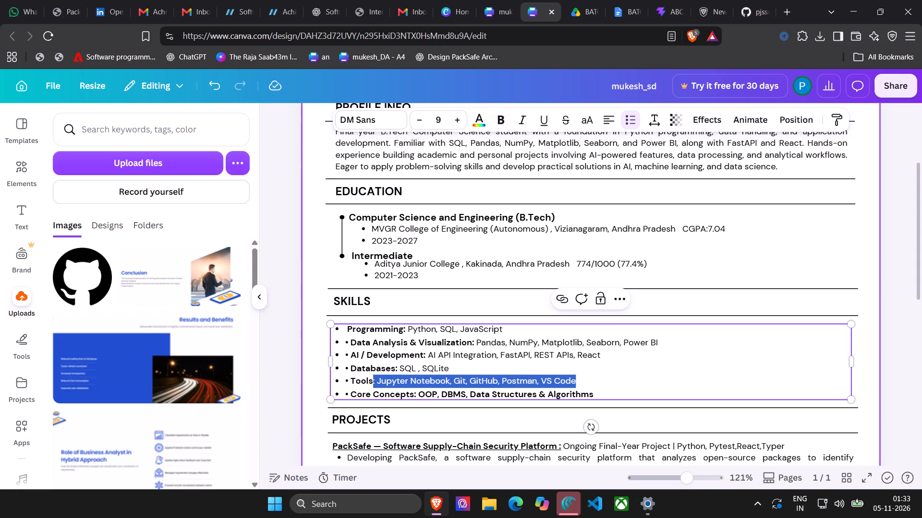
pyautogui.moveTo(419, 395); pyautogui.dragTo(554, 396)
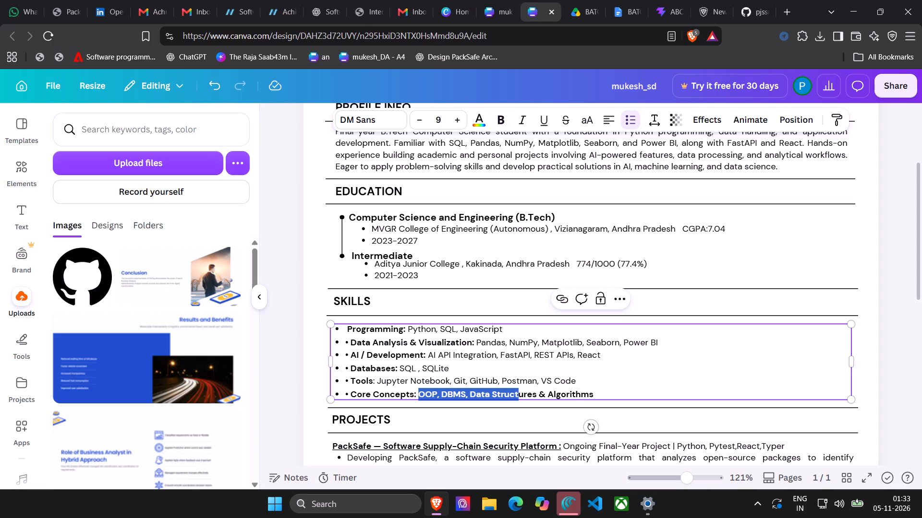
pyautogui.moveTo(554, 396); pyautogui.dragTo(625, 393)
pyautogui.click(493, 120)
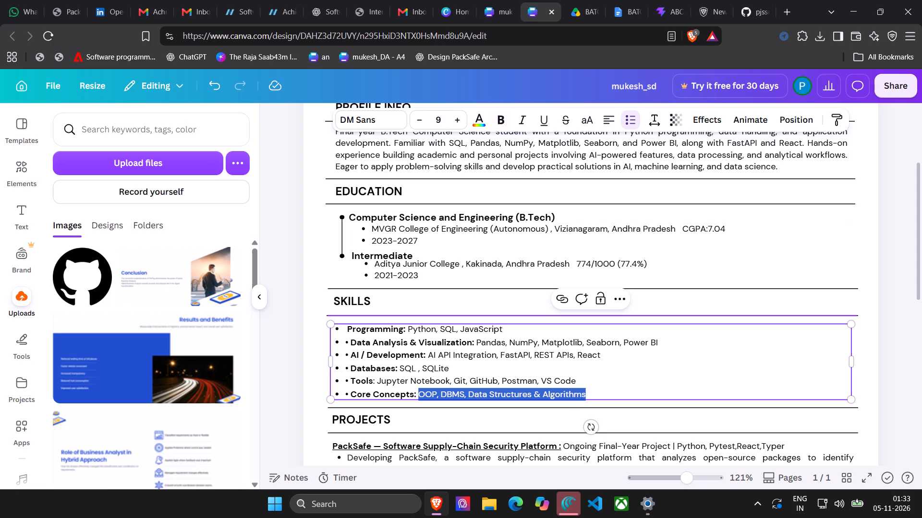
# Delete the duplicate bullet and space before the Core Concepts, Tools and Databases labels in SKILLS.
pyautogui.click(346, 385)
pyautogui.press('Right')
pyautogui.press('Down')
pyautogui.press('Right')
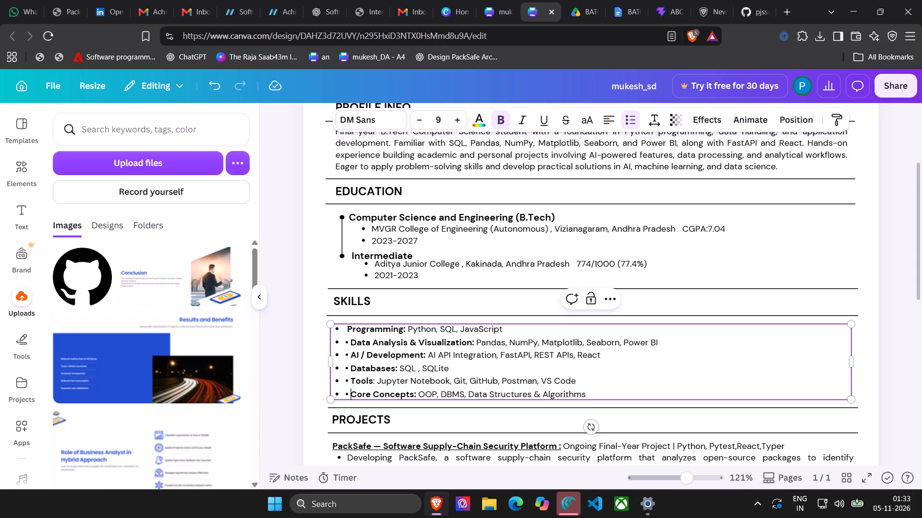
pyautogui.press('BackSpace')
pyautogui.press('BackSpace')
pyautogui.press('Up')
pyautogui.press('Right')
pyautogui.press('Right')
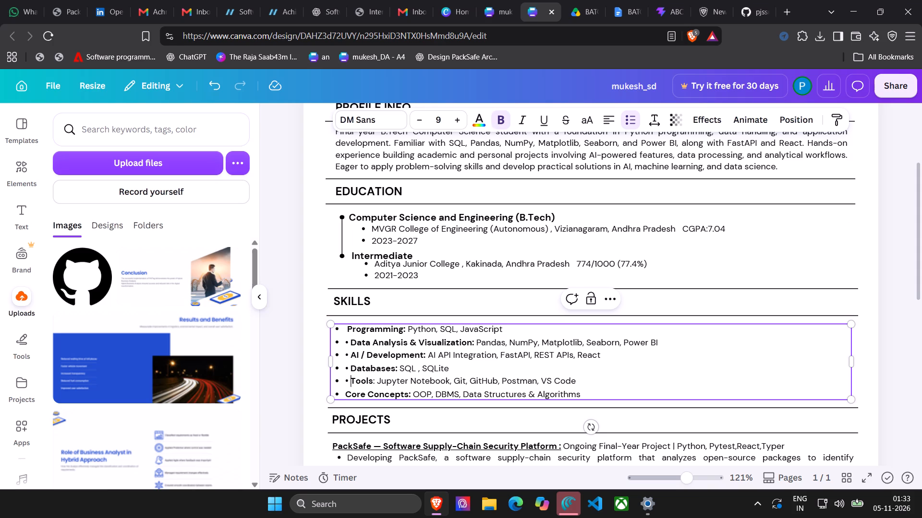
pyautogui.press('BackSpace')
pyautogui.press('BackSpace')
pyautogui.press('Up')
pyautogui.press('Right')
pyautogui.press('Right')
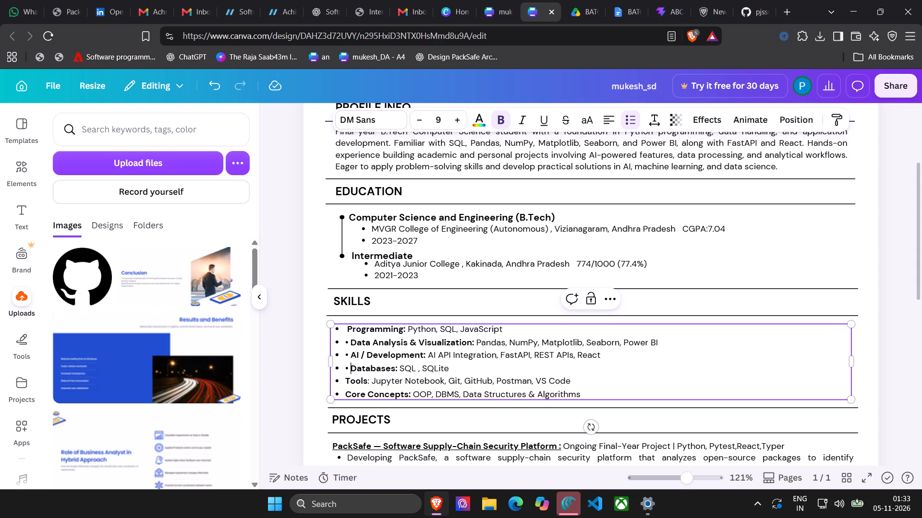
pyautogui.press('BackSpace')
pyautogui.press('BackSpace')
# Delete the duplicate bullet and space before the AI / Development and Data Analysis & Visualization labels.
pyautogui.press('Up')
pyautogui.press('Right')
pyautogui.press('Right')
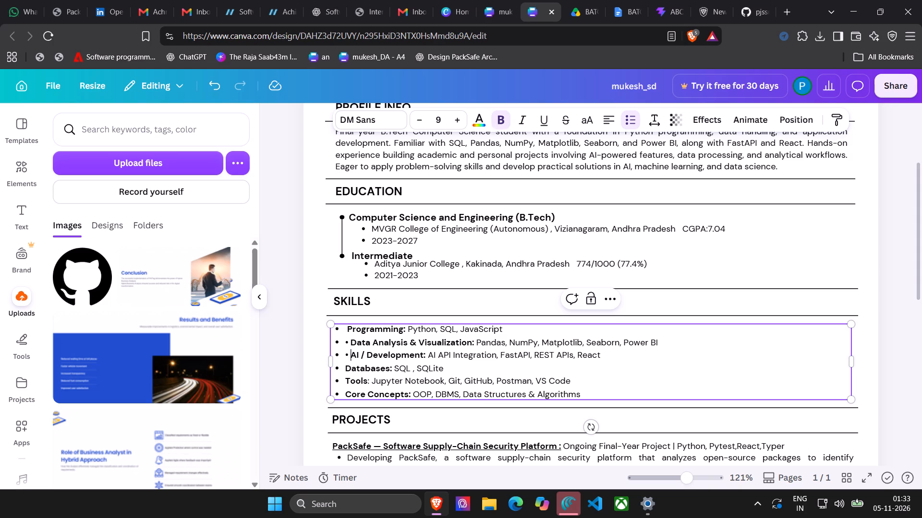
pyautogui.press('BackSpace')
pyautogui.press('BackSpace')
pyautogui.press('Up')
pyautogui.press('Right')
pyautogui.press('Right')
pyautogui.press('BackSpace')
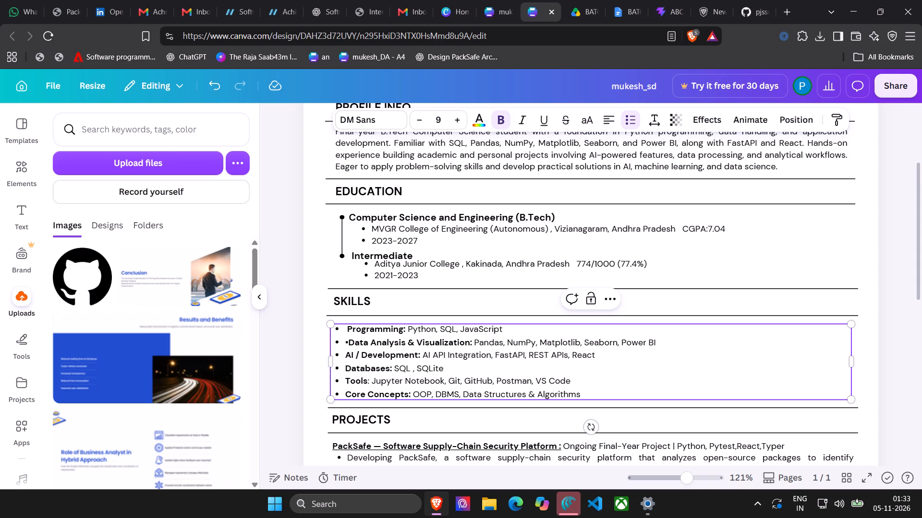
pyautogui.press('BackSpace')
# Remove the extra leading space before the Programming label in SKILLS.
pyautogui.press('Up')
pyautogui.press('Right')
pyautogui.press('BackSpace')
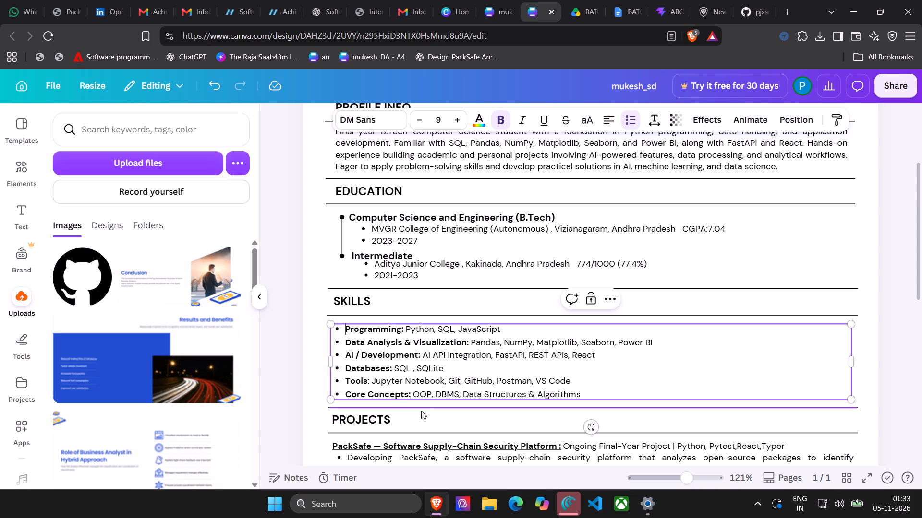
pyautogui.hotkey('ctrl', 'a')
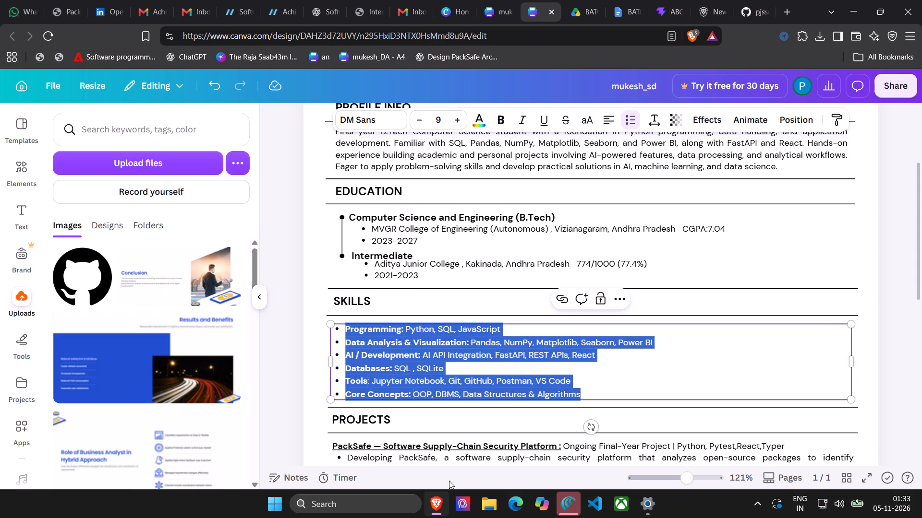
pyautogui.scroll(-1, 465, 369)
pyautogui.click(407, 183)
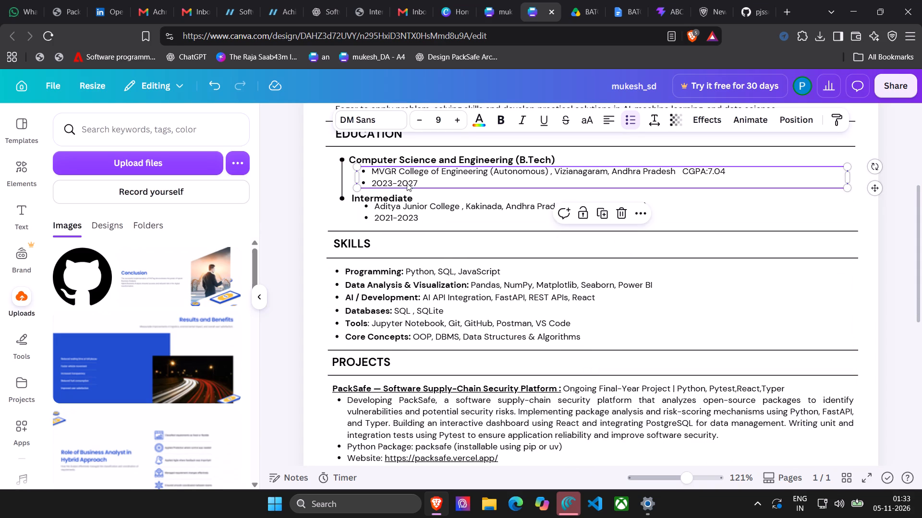
pyautogui.click(428, 249)
pyautogui.click(421, 223)
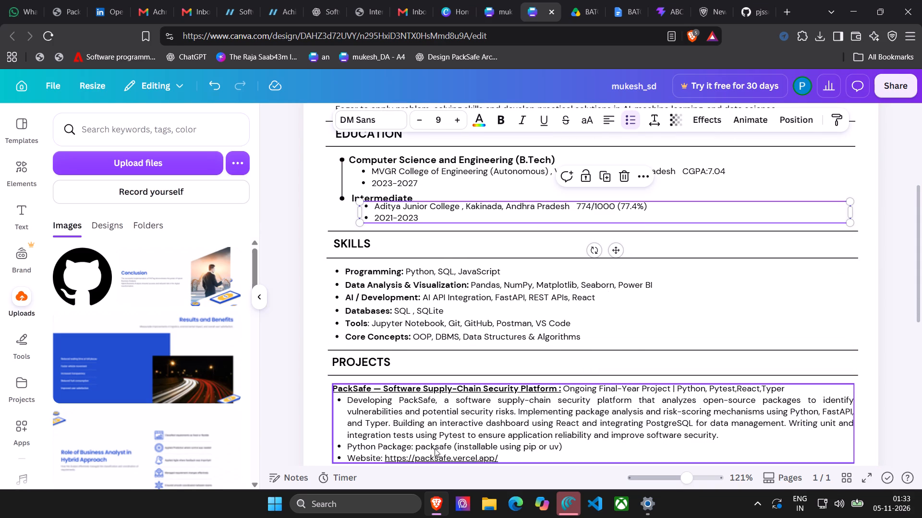
pyautogui.click(427, 429)
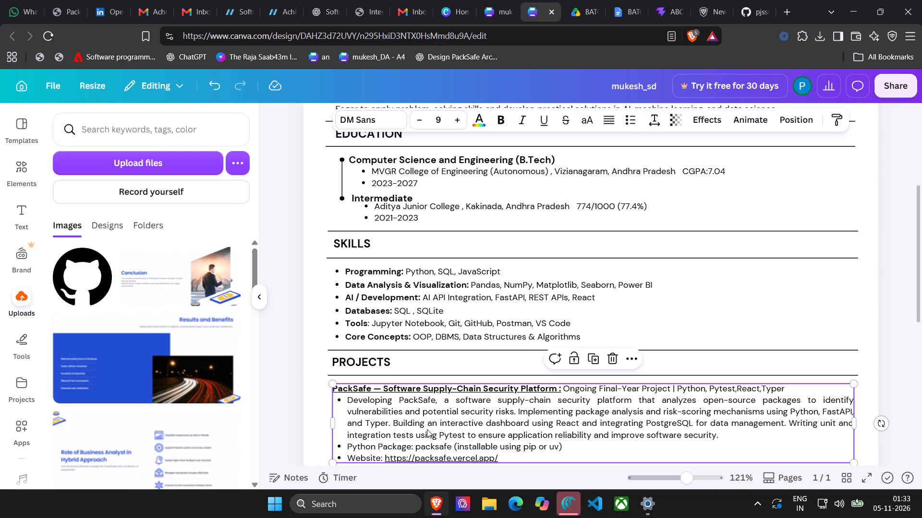
pyautogui.scroll(-2, 427, 429)
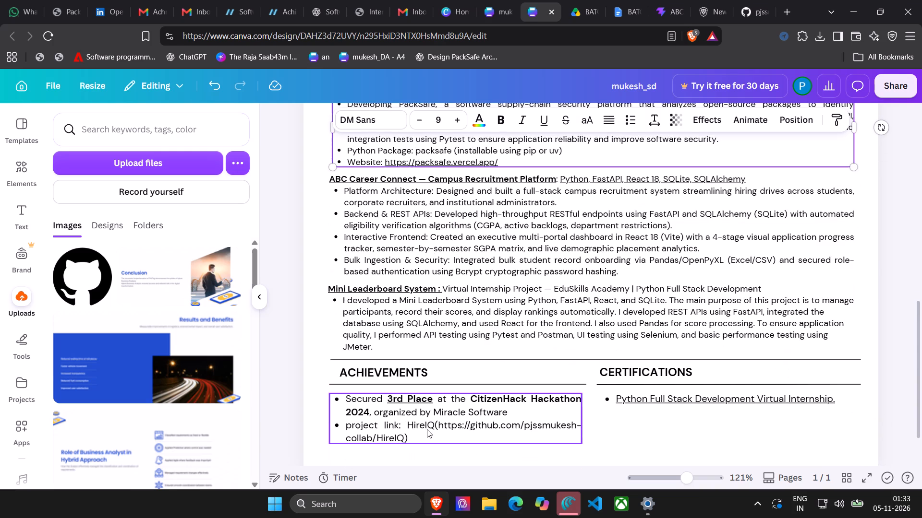
pyautogui.doubleClick(414, 200)
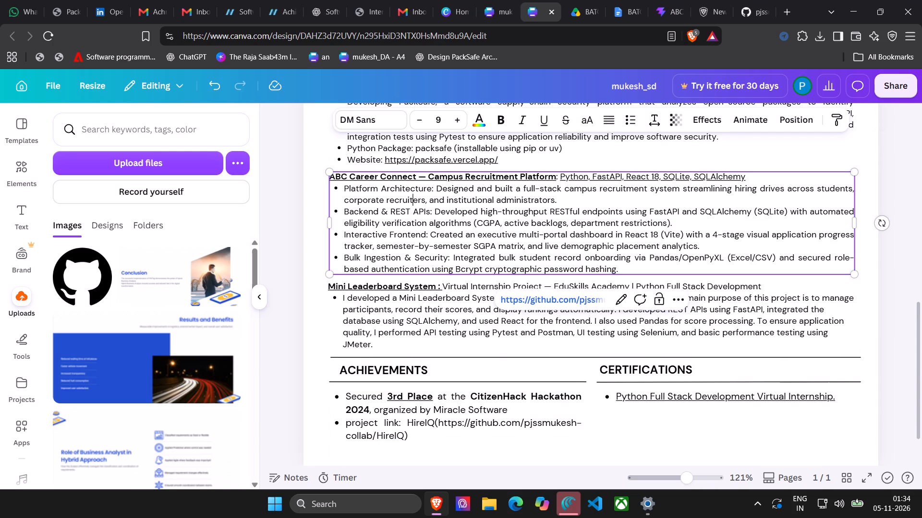
pyautogui.click(667, 11)
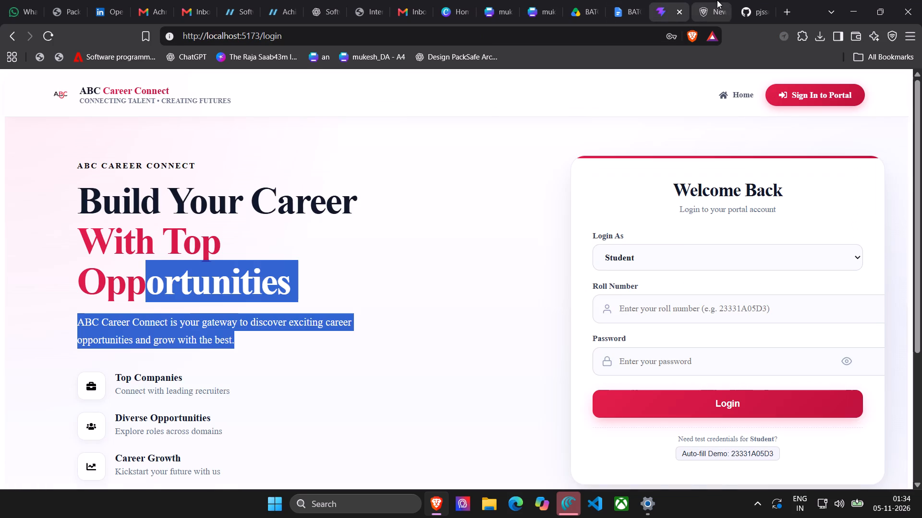
pyautogui.click(744, 2)
pyautogui.scroll(-3, 489, 336)
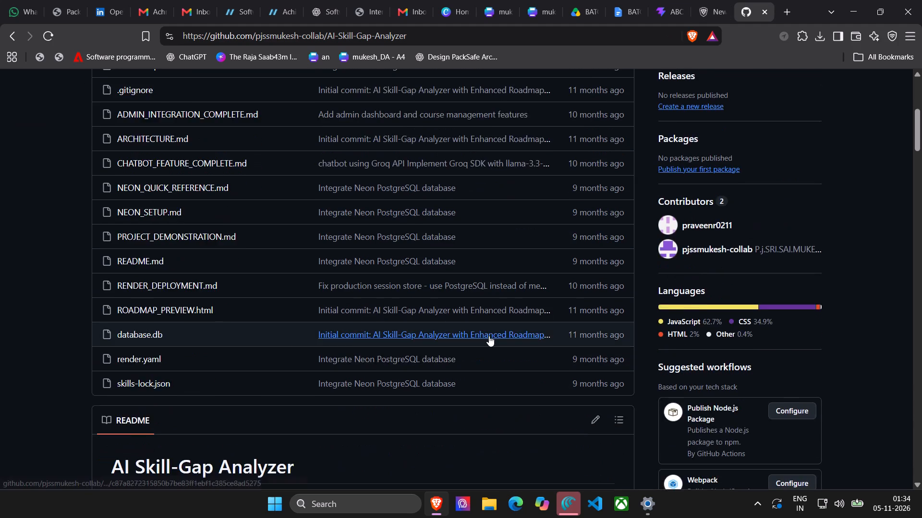
pyautogui.scroll(-14, 489, 336)
pyautogui.scroll(2, 489, 336)
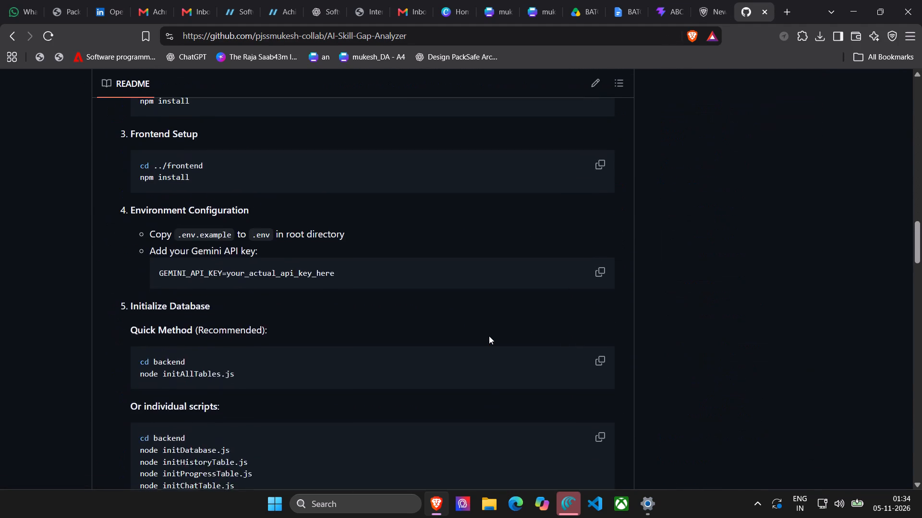
pyautogui.scroll(3, 489, 336)
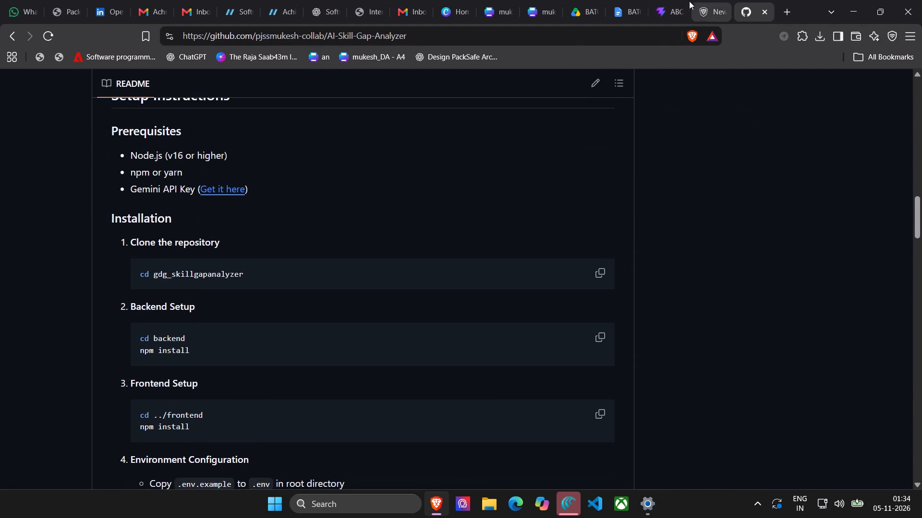
pyautogui.click(661, 4)
pyautogui.click(625, 11)
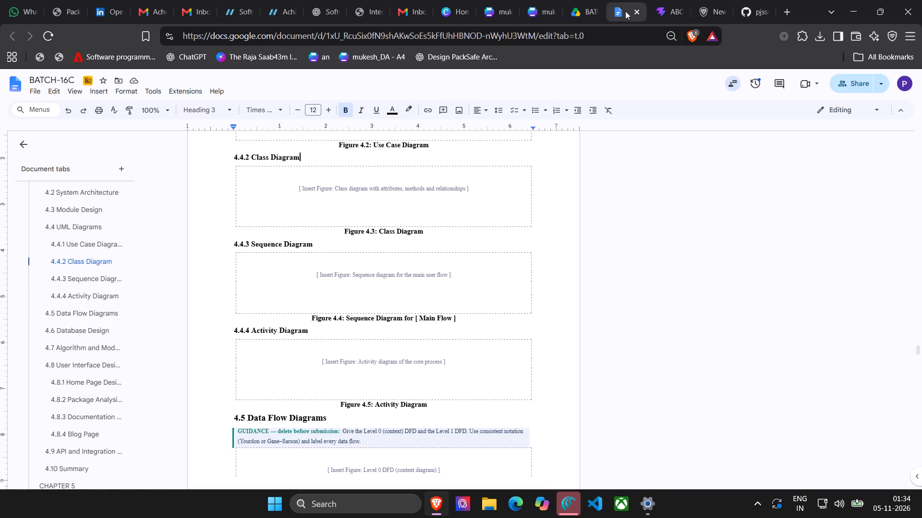
pyautogui.click(578, 5)
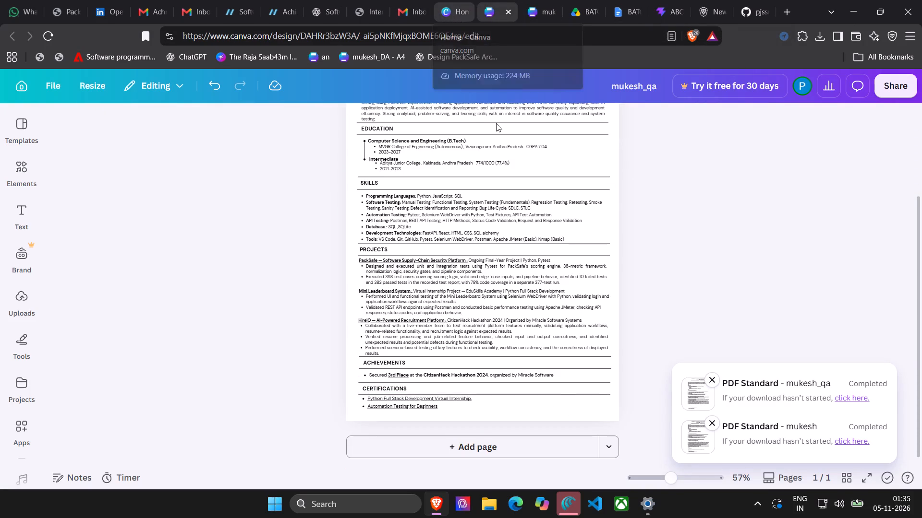
pyautogui.scroll(1, 505, 150)
pyautogui.click(540, 13)
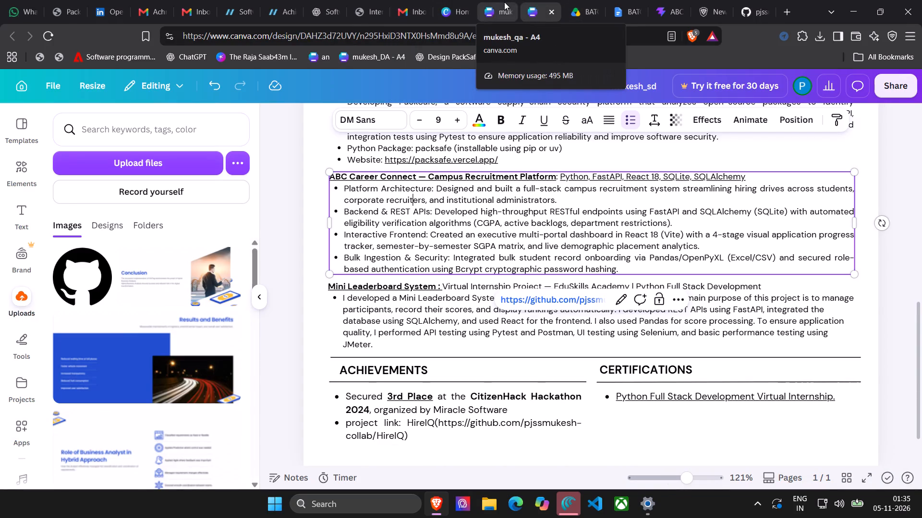
# Compare the mukesh_qa resume's sections with the mukesh_sd resume, from the header down through skills, projects and achievements.
pyautogui.click(504, 5)
pyautogui.click(539, 4)
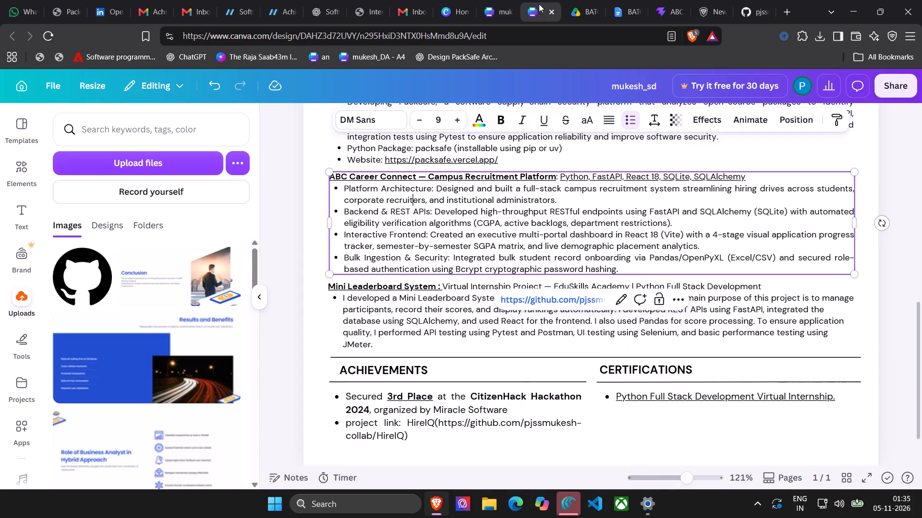
pyautogui.scroll(6, 519, 175)
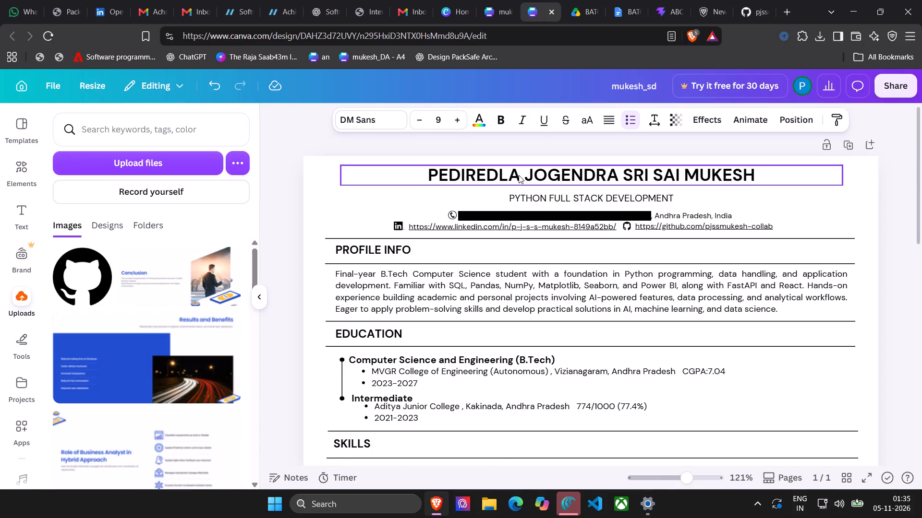
pyautogui.click(499, 10)
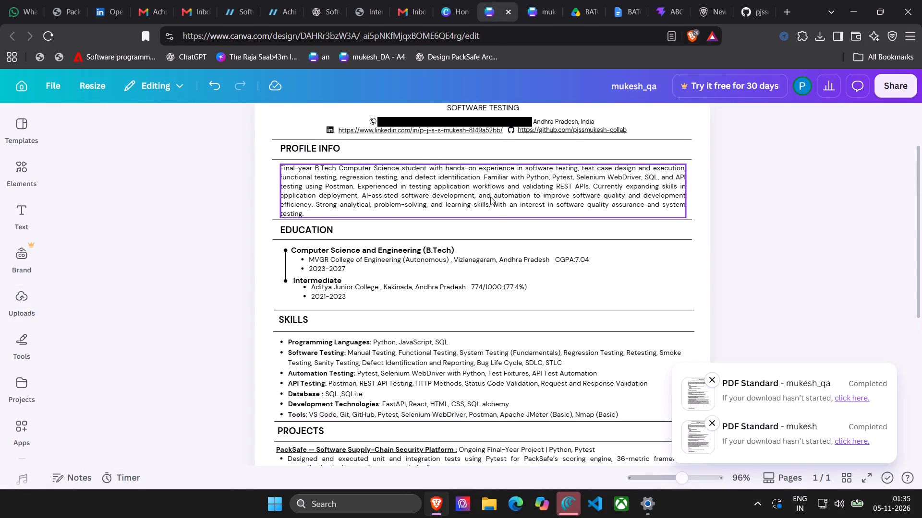
pyautogui.scroll(-1, 508, 284)
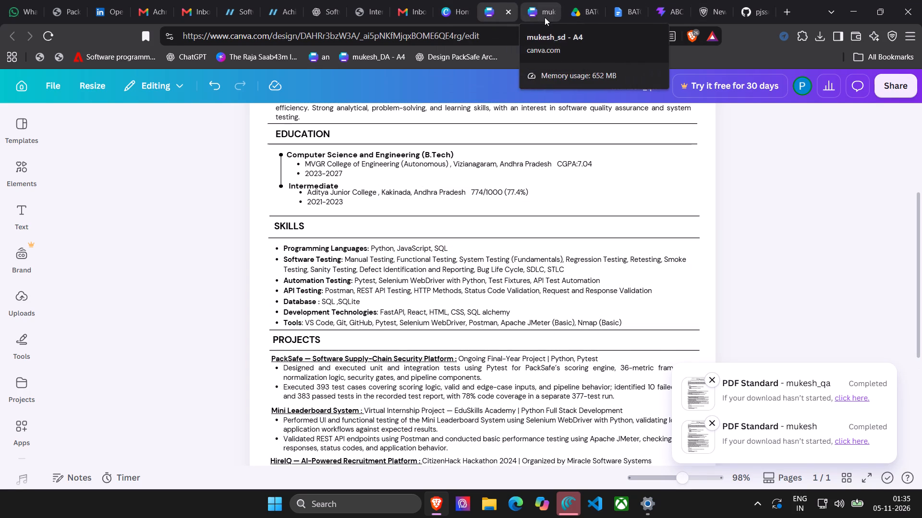
pyautogui.click(523, 4)
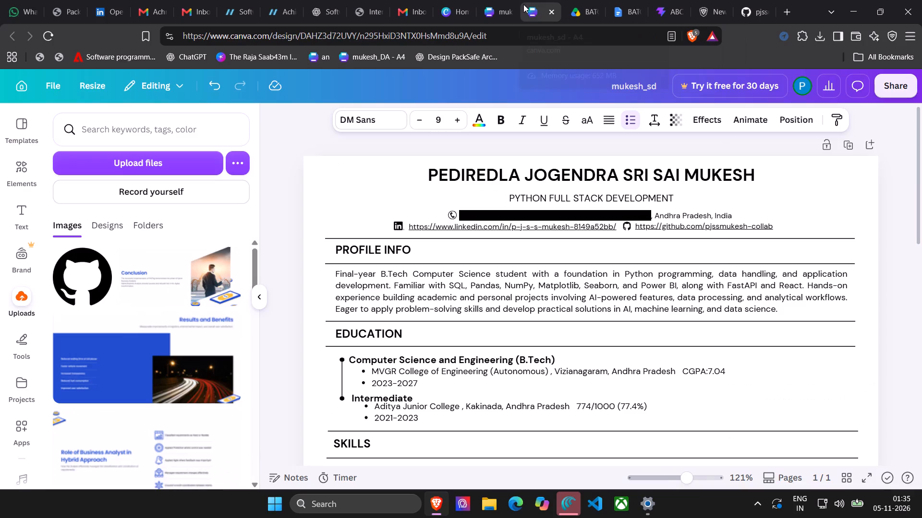
pyautogui.scroll(-3, 522, 219)
pyautogui.scroll(-2, 482, 164)
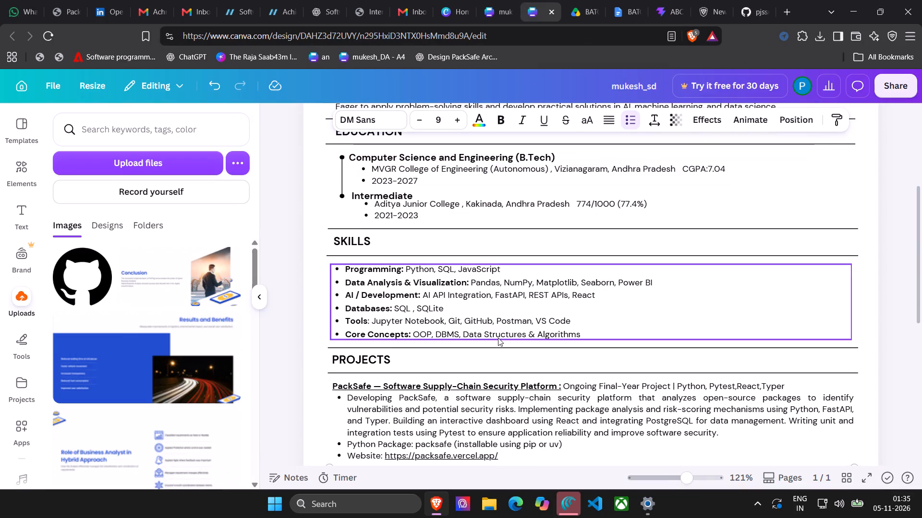
pyautogui.scroll(-3, 477, 388)
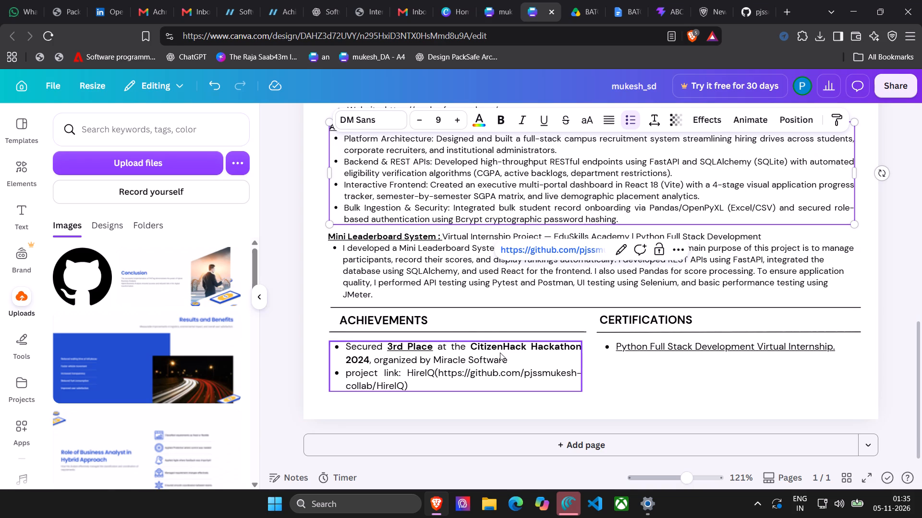
# Replace the whole ABC Career Connect project entry in mukesh_sd with the copied AI Skill Gap Analyzer title, description and GitHub line.
pyautogui.click(607, 203)
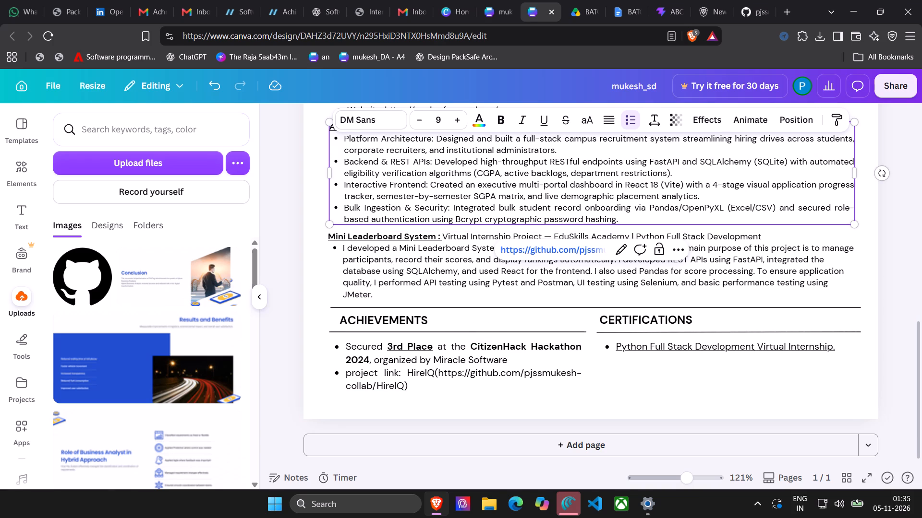
pyautogui.scroll(2, 618, 210)
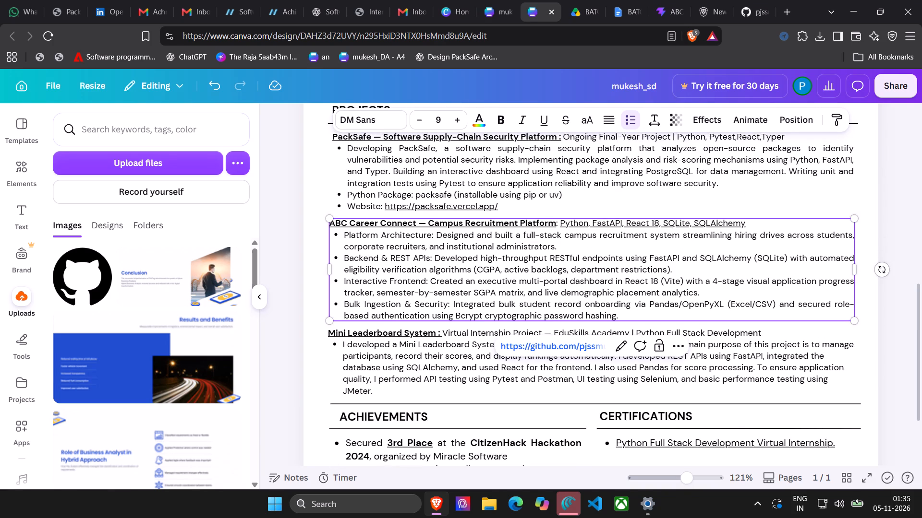
pyautogui.click(623, 307)
pyautogui.moveTo(618, 316); pyautogui.dragTo(304, 220)
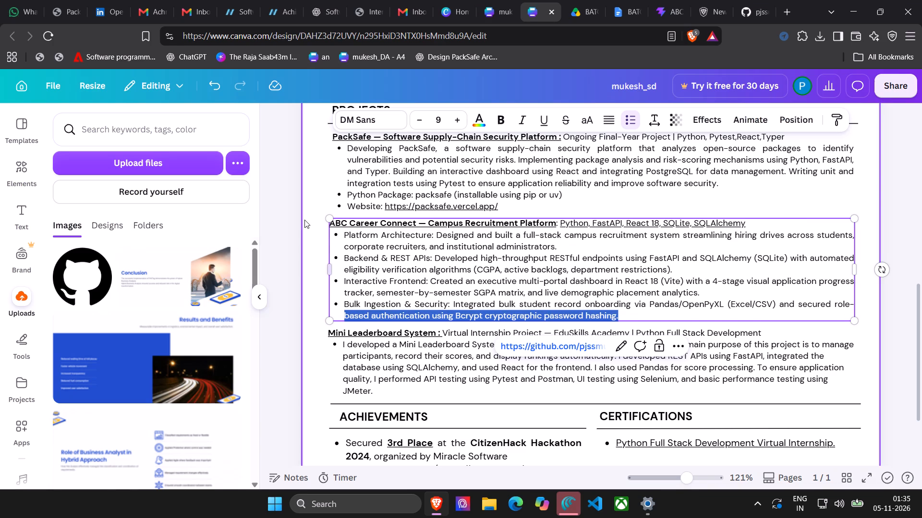
pyautogui.moveTo(304, 220); pyautogui.dragTo(328, 226)
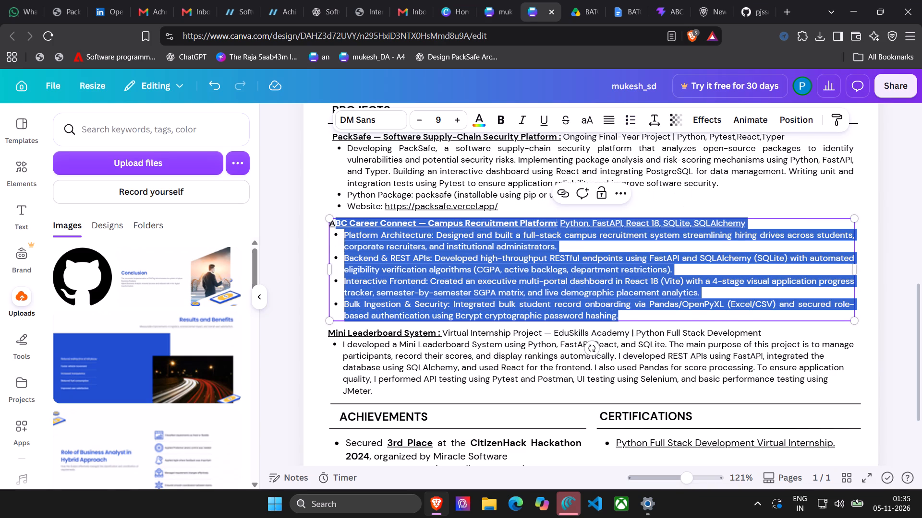
pyautogui.hotkey('ctrl', 'a')
pyautogui.hotkey('ctrl', 'v')
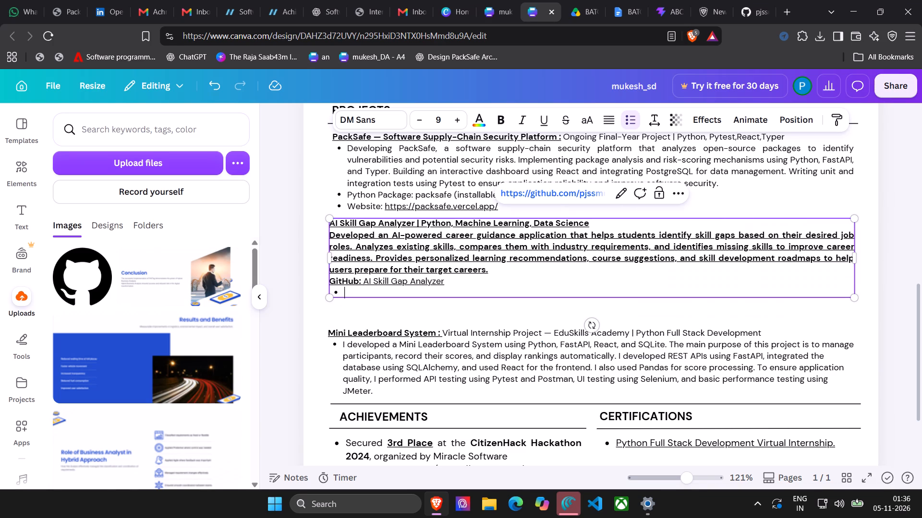
# Delete the "GitHub: AI Skill Gap Analyzer" line from the pasted project entry.
pyautogui.click(455, 283)
pyautogui.moveTo(459, 282); pyautogui.dragTo(332, 289)
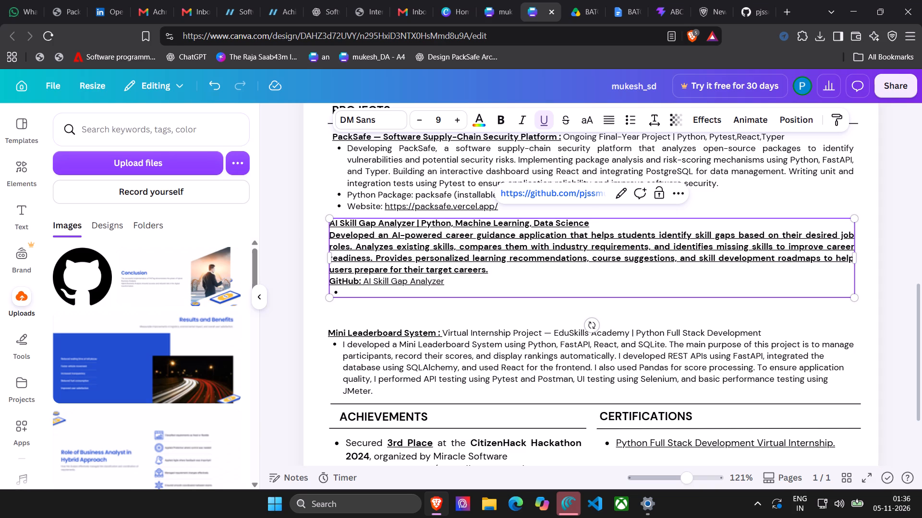
pyautogui.moveTo(332, 289); pyautogui.dragTo(329, 285)
pyautogui.press('BackSpace')
pyautogui.press('BackSpace')
pyautogui.press('BackSpace')
pyautogui.press('BackSpace')
pyautogui.press('BackSpace')
pyautogui.press('BackSpace')
pyautogui.press('BackSpace')
pyautogui.press('BackSpace')
pyautogui.press('BackSpace')
pyautogui.press('BackSpace')
pyautogui.press('BackSpace')
pyautogui.press('BackSpace')
pyautogui.press('BackSpace')
pyautogui.press('BackSpace')
pyautogui.press('BackSpace')
pyautogui.press('BackSpace')
pyautogui.press('BackSpace')
pyautogui.press('BackSpace')
pyautogui.press('BackSpace')
pyautogui.press('BackSpace')
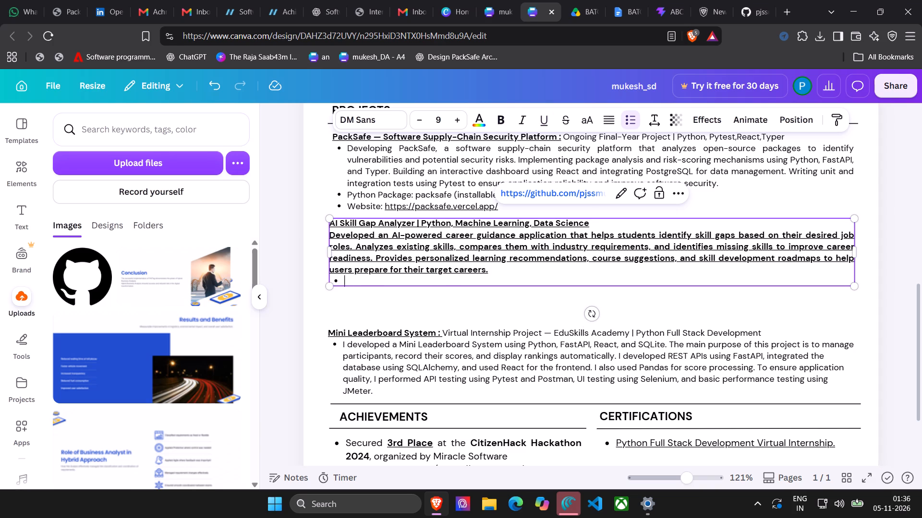
# Remove the bold and underline formatting from the AI Skill Gap Analyzer description paragraph.
pyautogui.moveTo(491, 274); pyautogui.dragTo(317, 231)
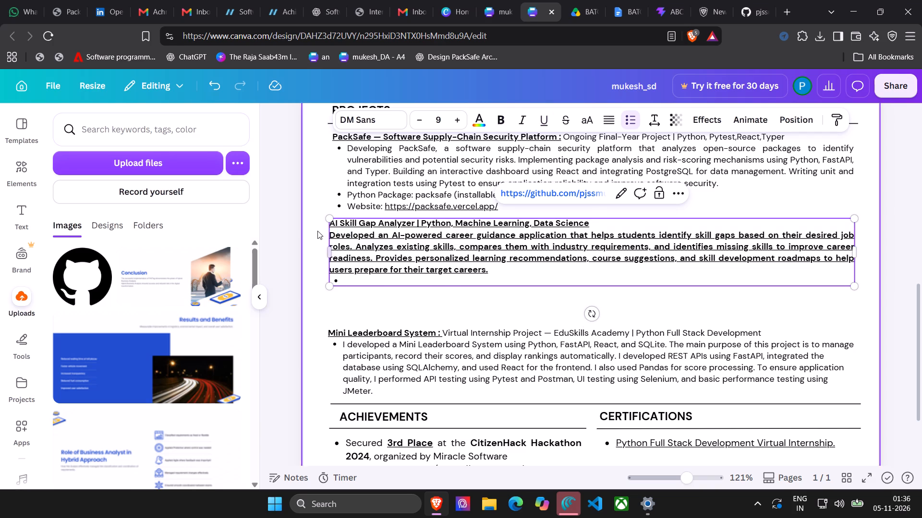
pyautogui.moveTo(317, 231); pyautogui.dragTo(327, 235)
pyautogui.click(502, 121)
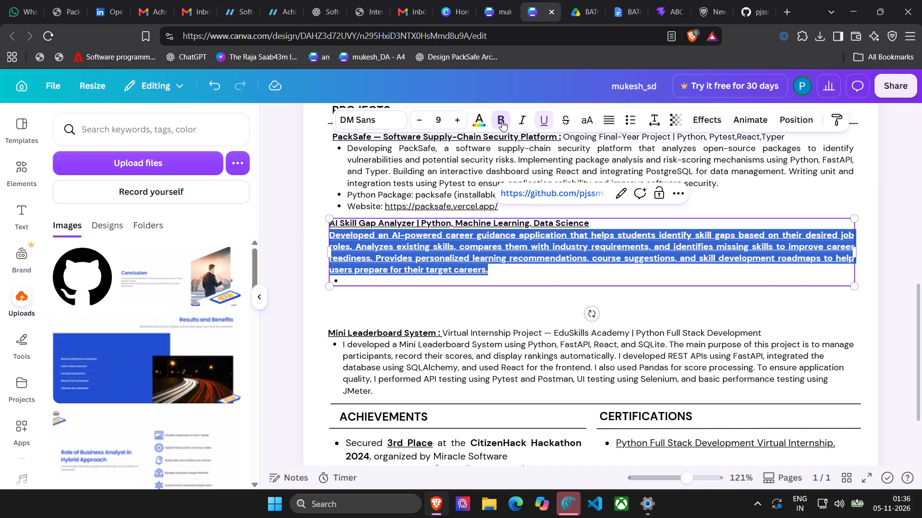
pyautogui.click(549, 122)
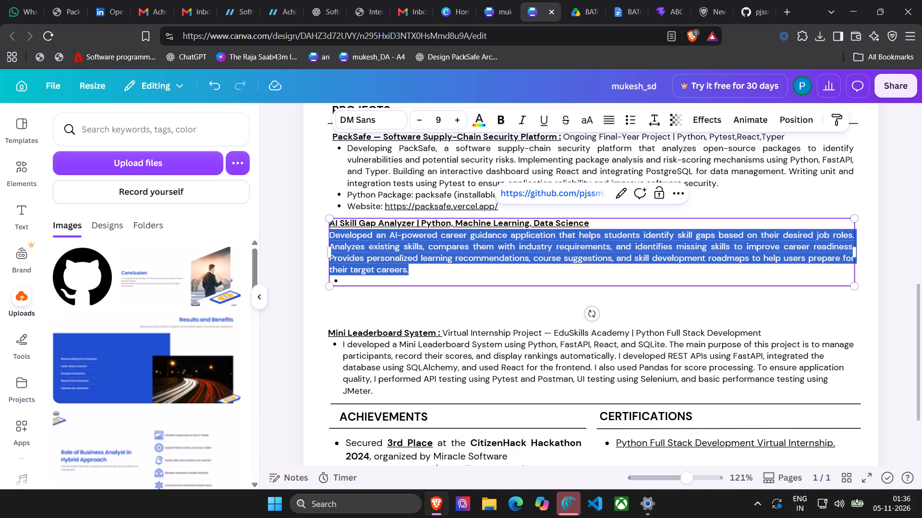
# Move the description paragraph into the empty bullet directly beneath the AI Skill Gap Analyzer title, removing the blank line between them.
pyautogui.hotkey('ctrl', 'x')
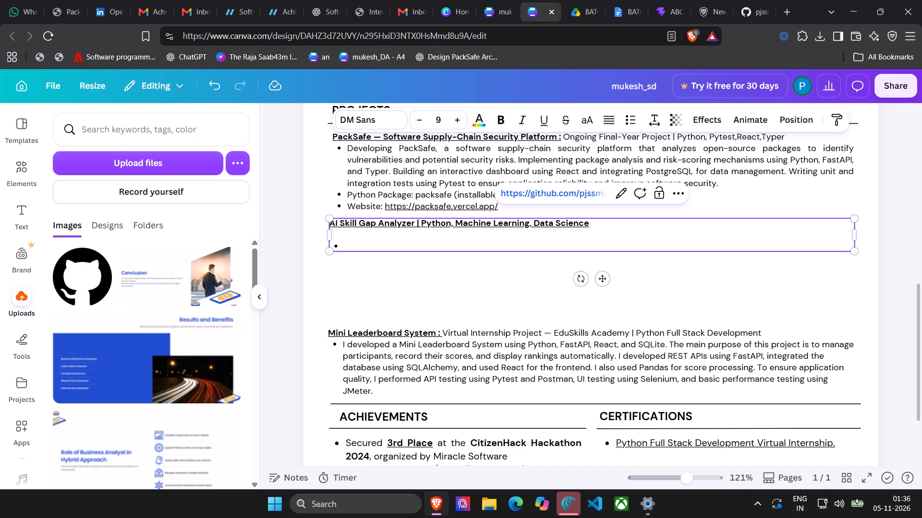
pyautogui.click(354, 236)
pyautogui.press('BackSpace')
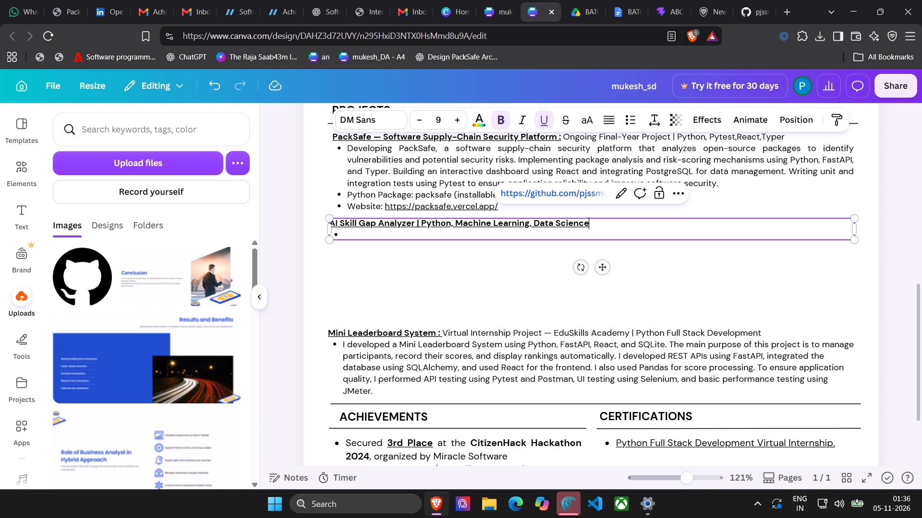
pyautogui.press('Down')
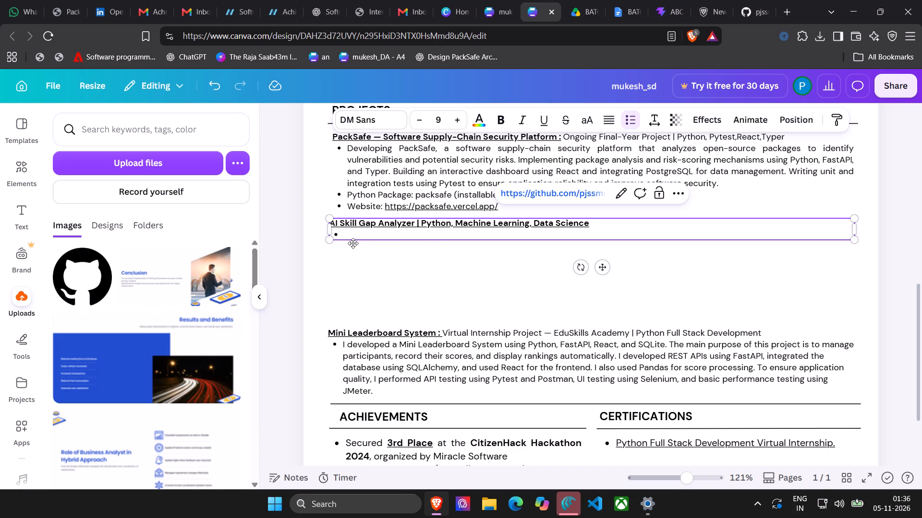
pyautogui.hotkey('ctrl', 'v')
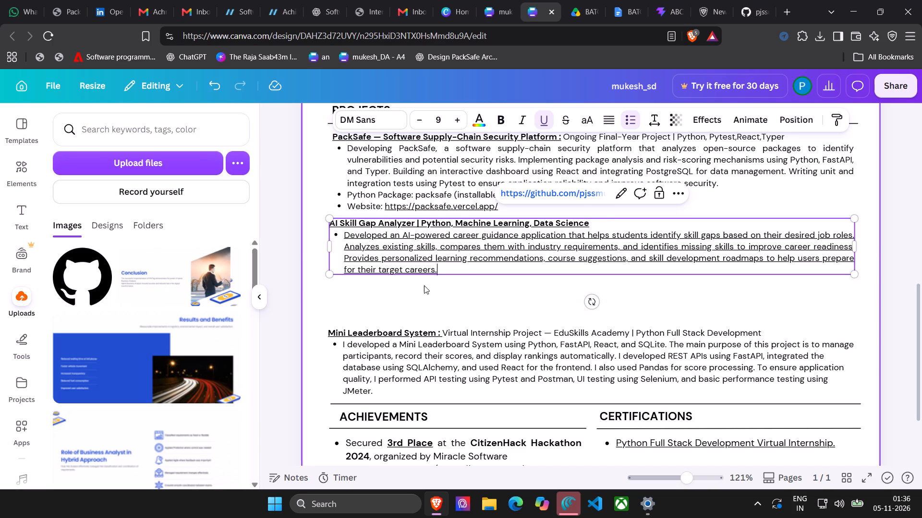
# Remove the underline from the bulleted AI Skill Gap Analyzer description.
pyautogui.moveTo(444, 271); pyautogui.dragTo(340, 232)
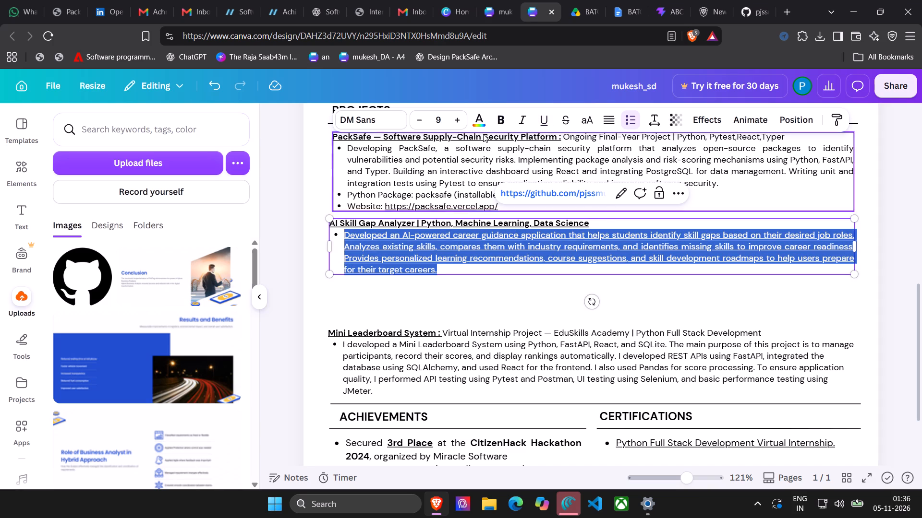
pyautogui.click(549, 121)
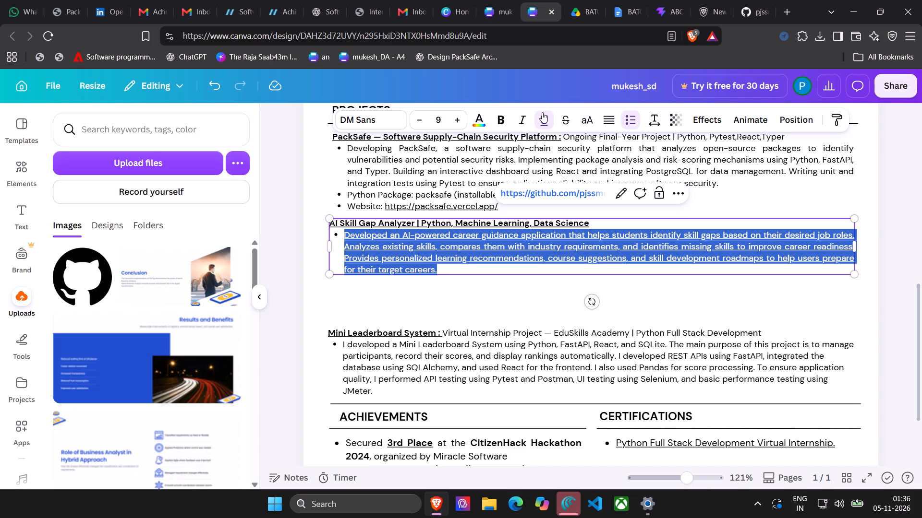
pyautogui.click(542, 123)
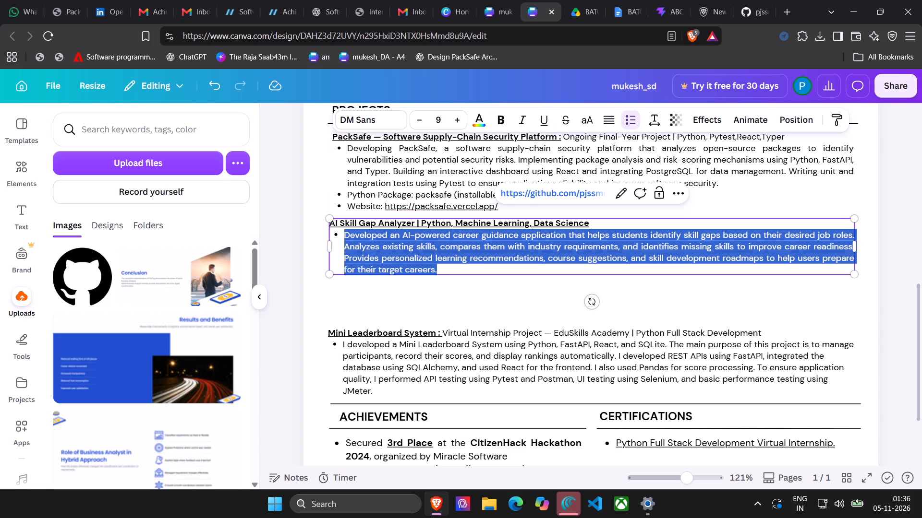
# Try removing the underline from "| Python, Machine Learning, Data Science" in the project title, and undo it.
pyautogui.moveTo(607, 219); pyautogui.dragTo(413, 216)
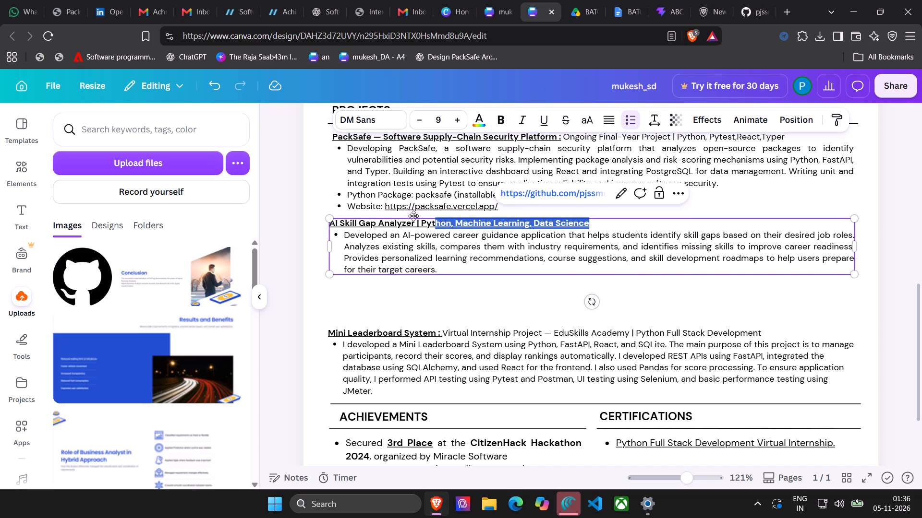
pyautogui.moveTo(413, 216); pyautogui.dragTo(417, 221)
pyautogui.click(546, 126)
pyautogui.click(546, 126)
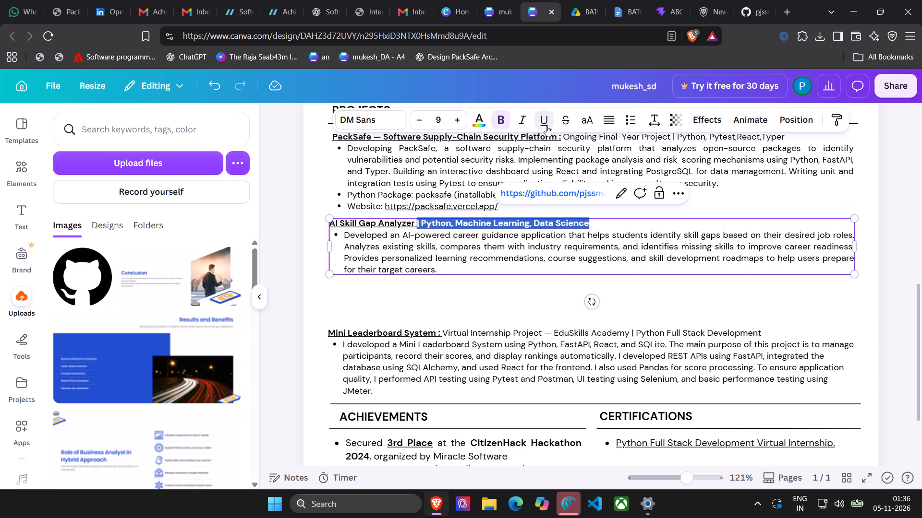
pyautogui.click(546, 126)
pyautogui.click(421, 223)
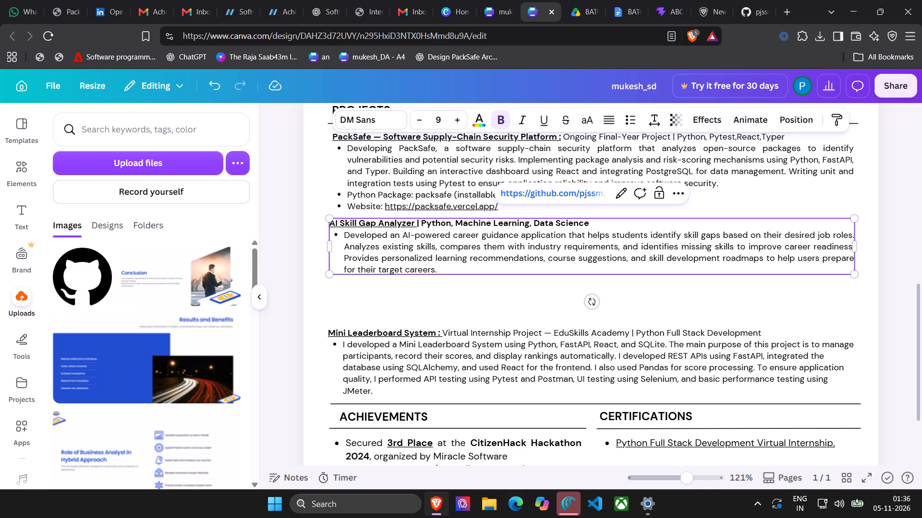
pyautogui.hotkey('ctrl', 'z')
# Replace the "|" separator after "AI Skill Gap Analyzer" in the project title with a colon.
pyautogui.click(426, 225)
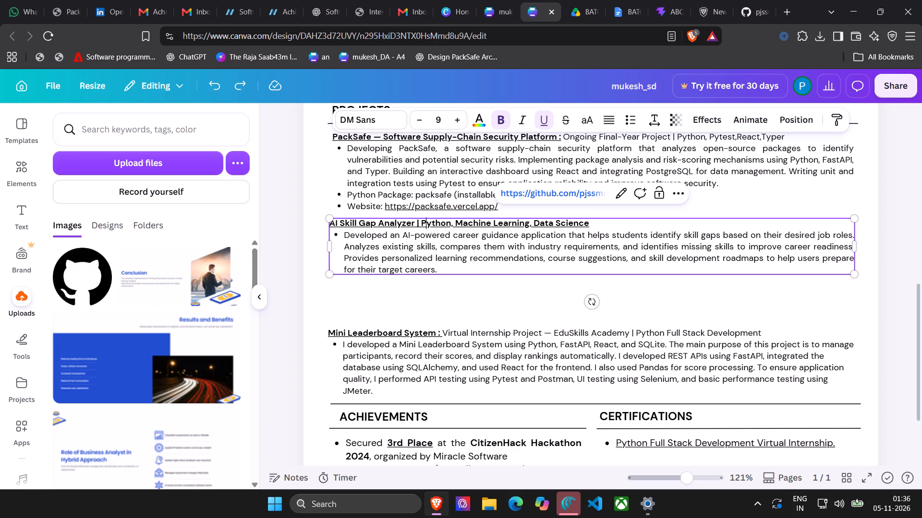
pyautogui.click(426, 225)
pyautogui.press('Left')
pyautogui.press('BackSpace')
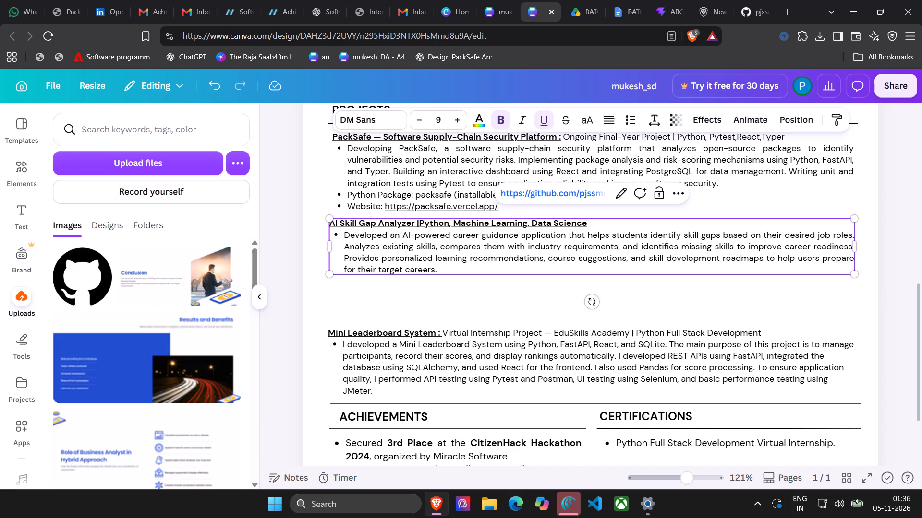
pyautogui.press('BackSpace')
pyautogui.hotkey('shift', ':')
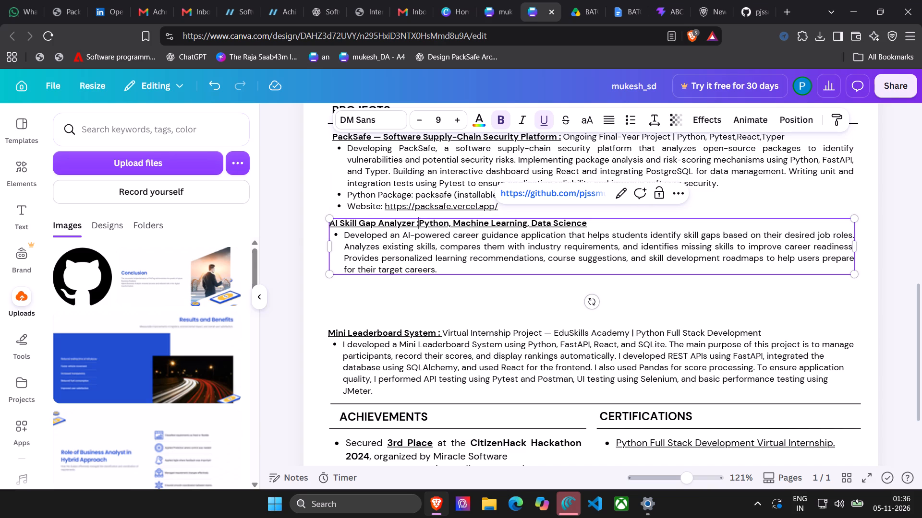
# Remove the bold and underline from "Python, Machine Learning, Data Science" in the AI Skill Gap Analyzer title line.
pyautogui.moveTo(594, 222); pyautogui.dragTo(425, 256)
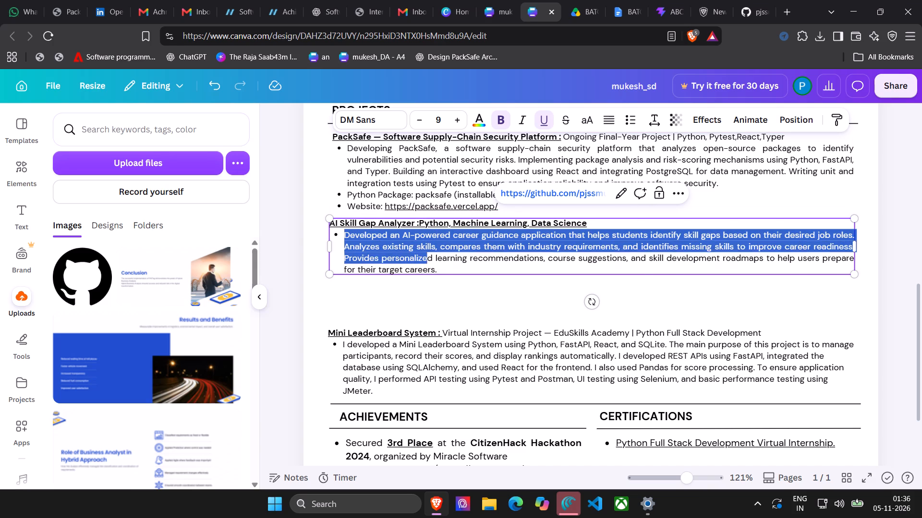
pyautogui.moveTo(425, 256); pyautogui.dragTo(421, 224)
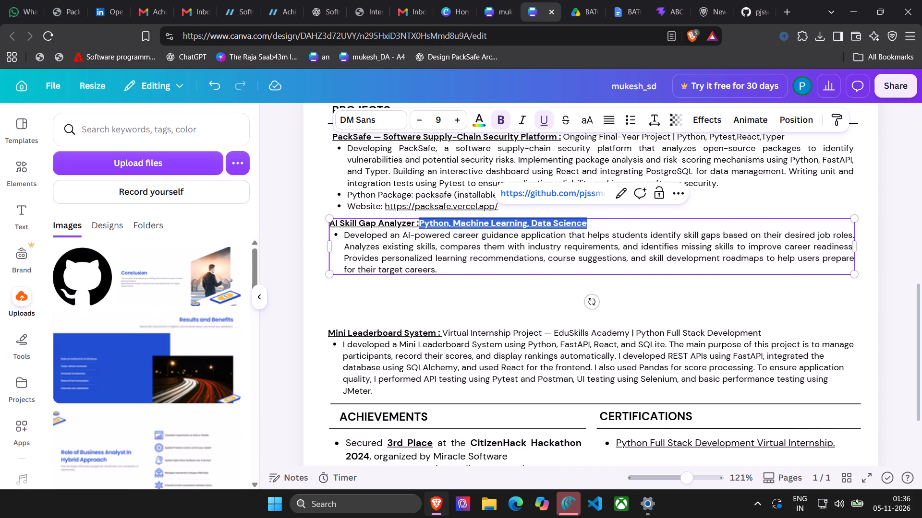
pyautogui.moveTo(421, 224); pyautogui.dragTo(420, 224)
pyautogui.click(497, 111)
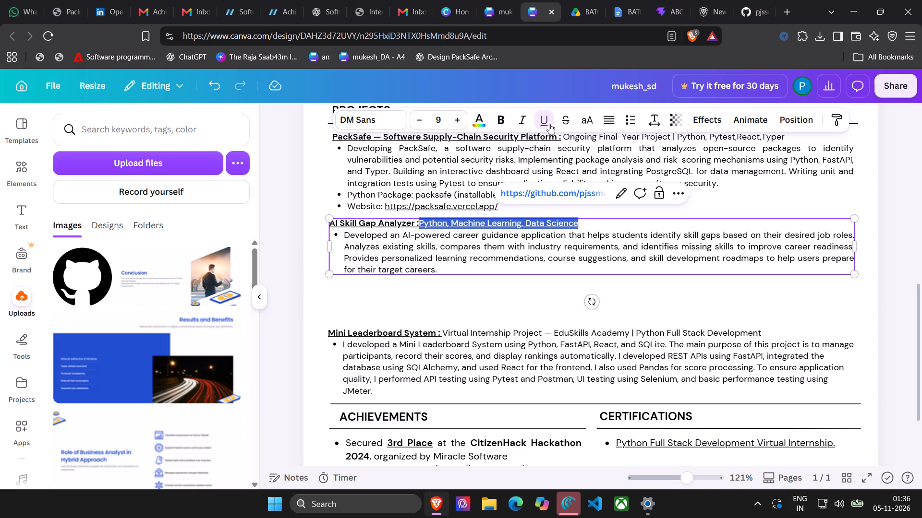
pyautogui.click(547, 122)
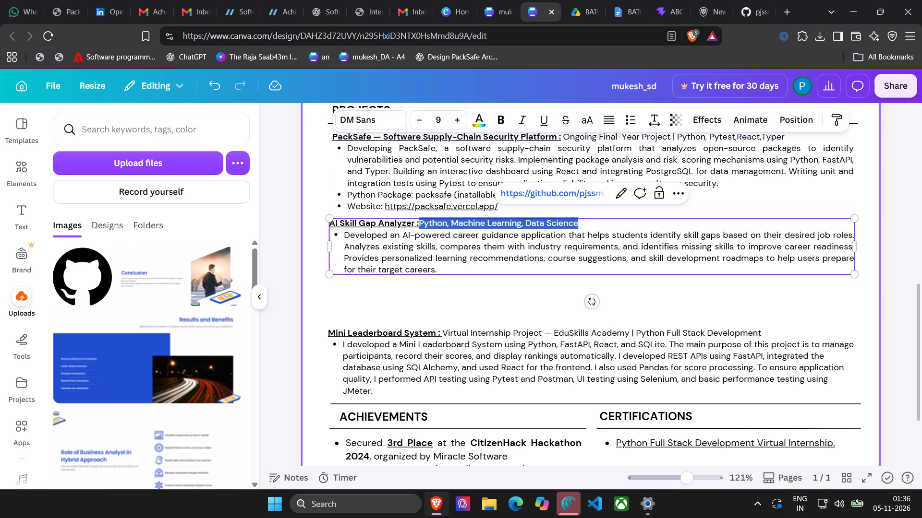
# Open the AI Skill Gap Analyzer title's link for editing and copy the AI-Skill-Gap-Analyzer repository URL from GitHub.
pyautogui.click(408, 228)
pyautogui.click(423, 226)
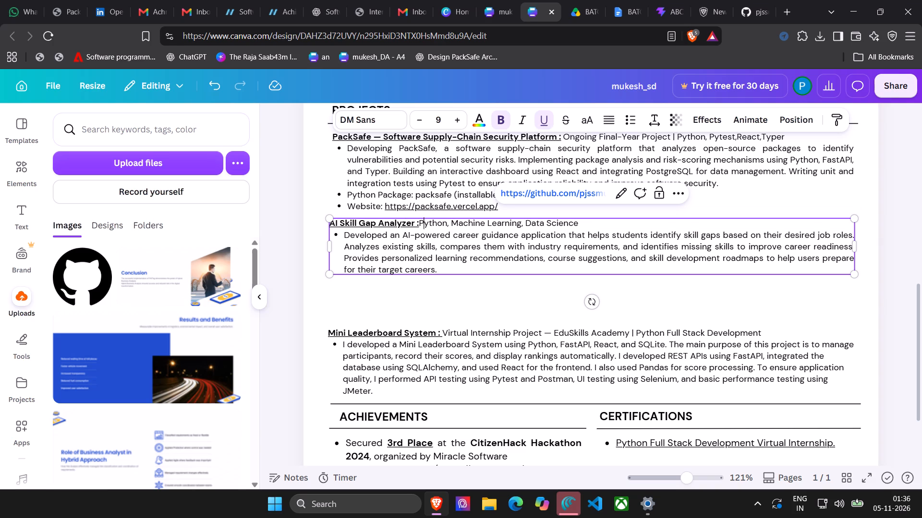
pyautogui.click(613, 195)
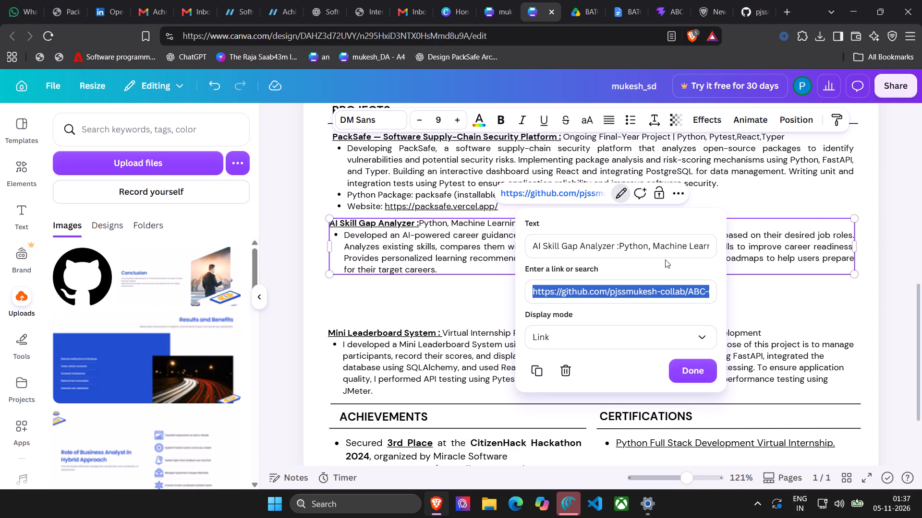
pyautogui.click(755, 21)
pyautogui.moveTo(458, 30); pyautogui.dragTo(160, 29)
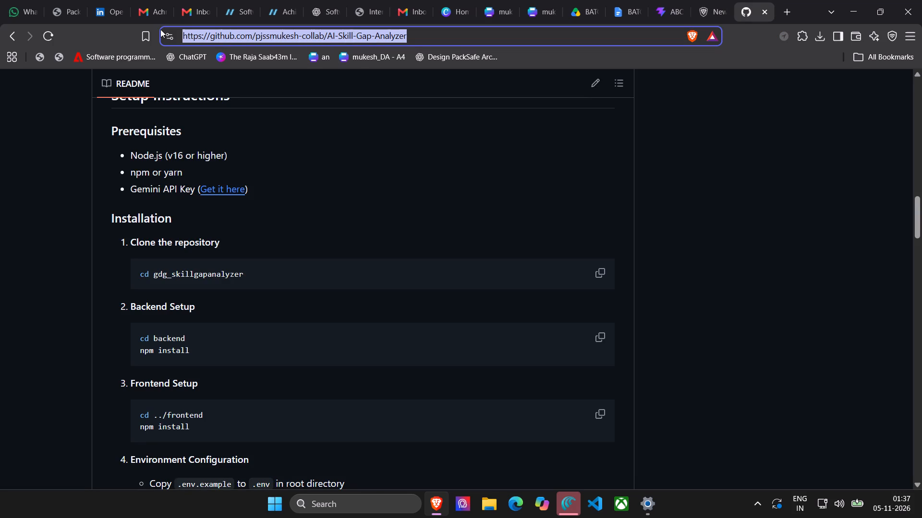
pyautogui.hotkey('ctrl', 'c')
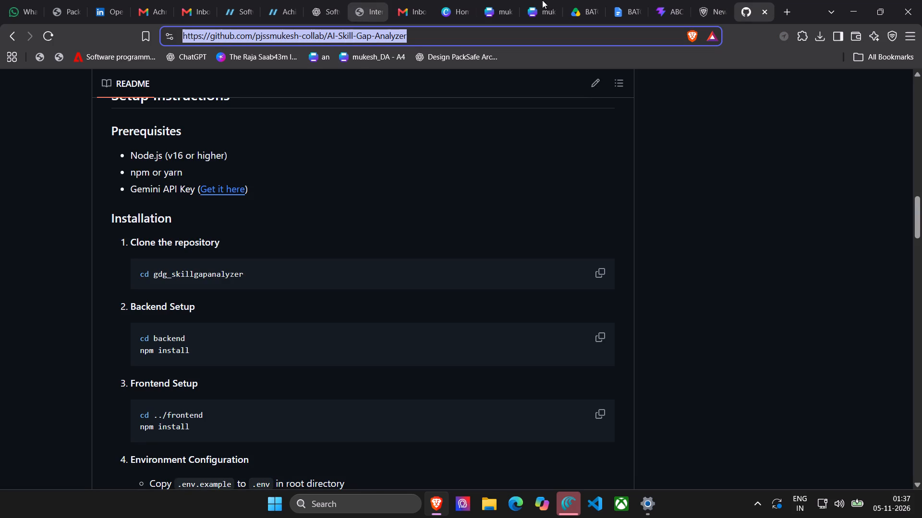
# Back in the mukesh_sd design, replace the AI Skill Gap Analyzer title's link with the copied AI-Skill-Gap-Analyzer repository URL.
pyautogui.click(631, 0)
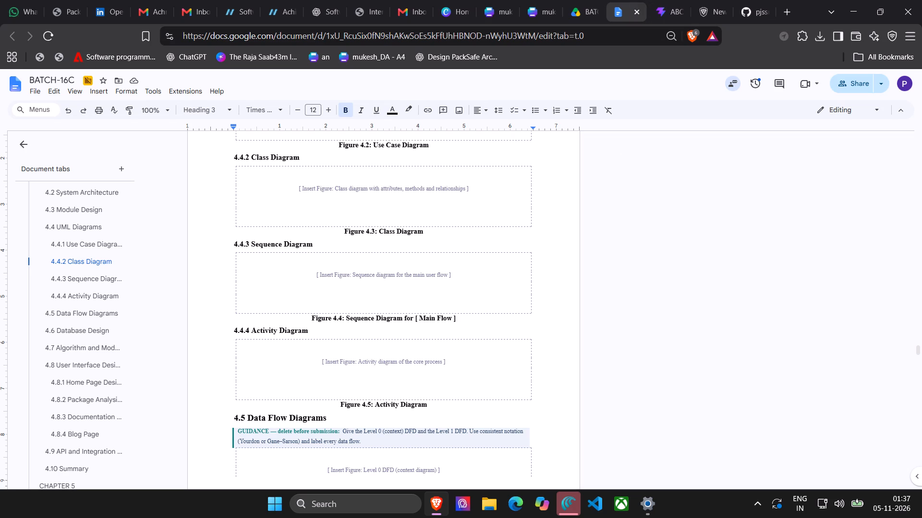
pyautogui.click(511, 0)
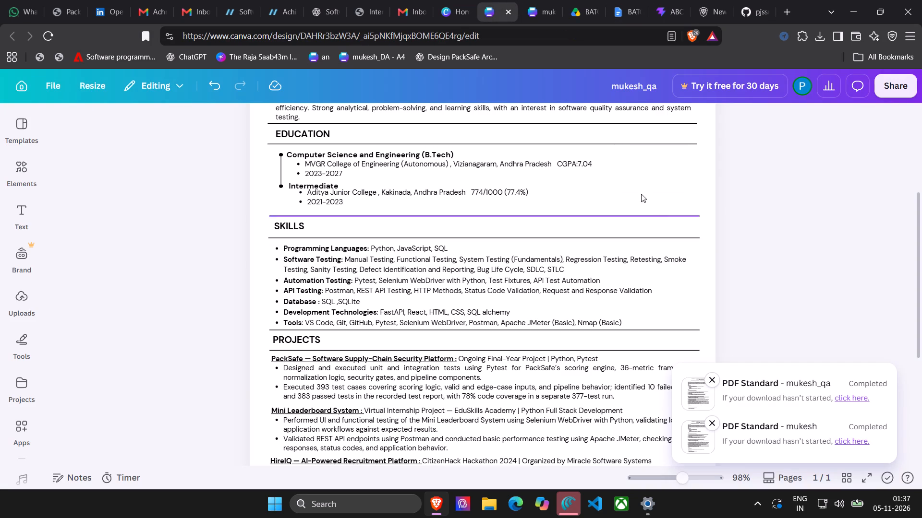
pyautogui.click(542, 0)
pyautogui.click(454, 6)
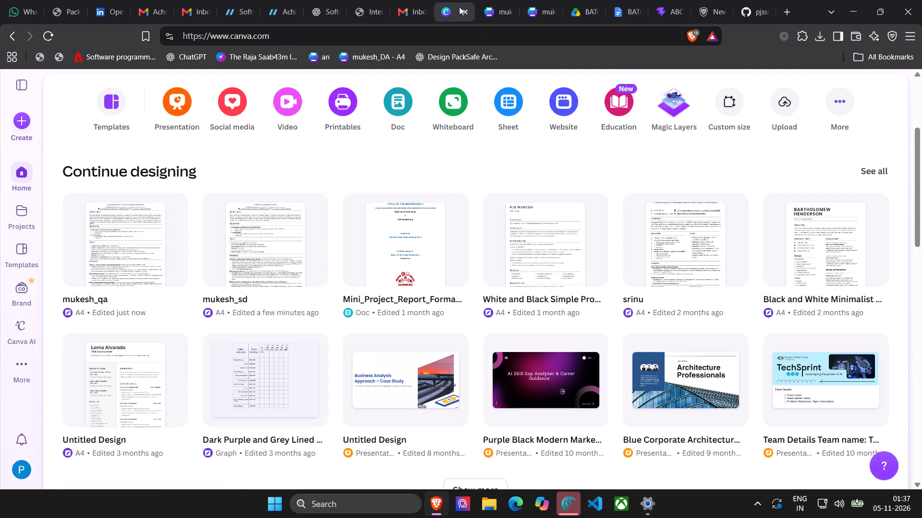
pyautogui.click(501, 2)
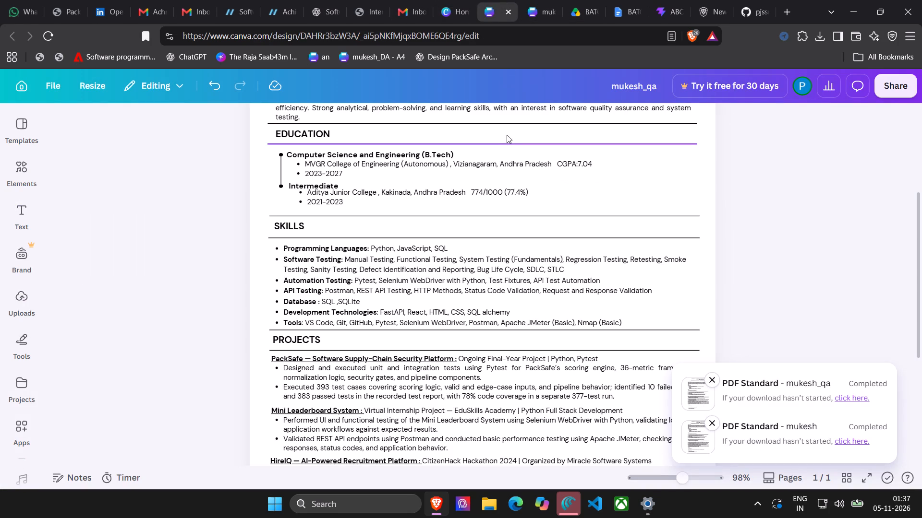
pyautogui.scroll(-1, 474, 343)
pyautogui.click(535, 0)
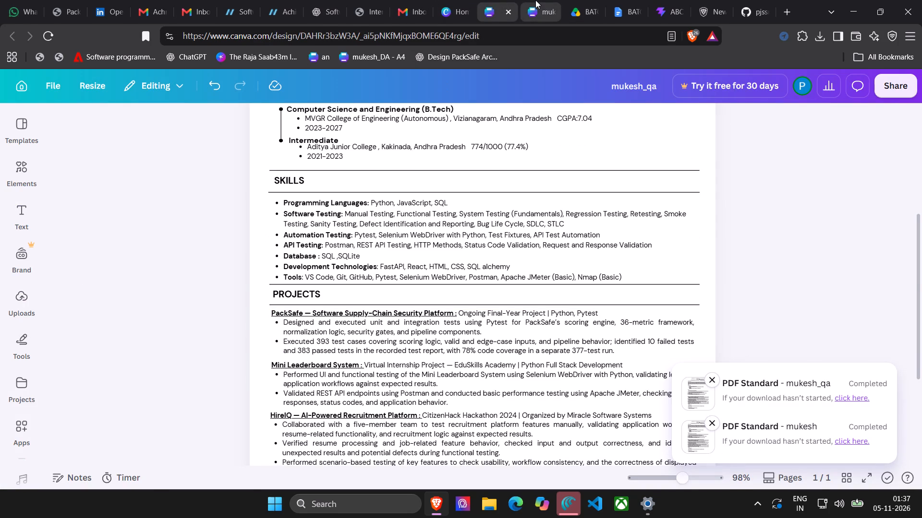
pyautogui.click(689, 245)
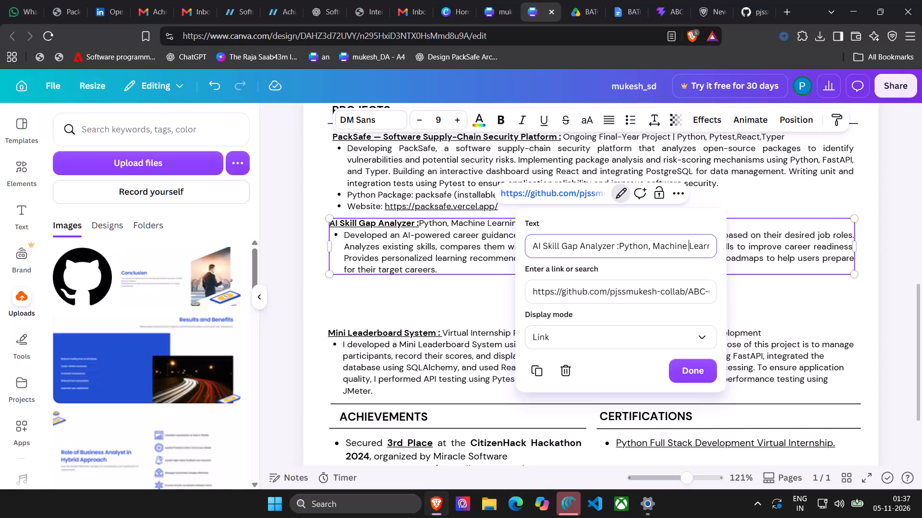
pyautogui.click(634, 280)
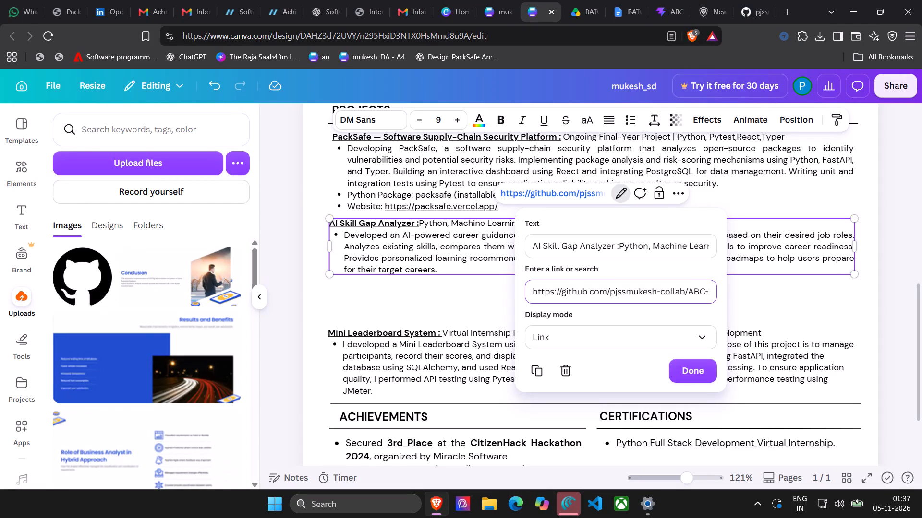
pyautogui.hotkey('ctrl', 'v')
pyautogui.hotkey('ctrl', 'a')
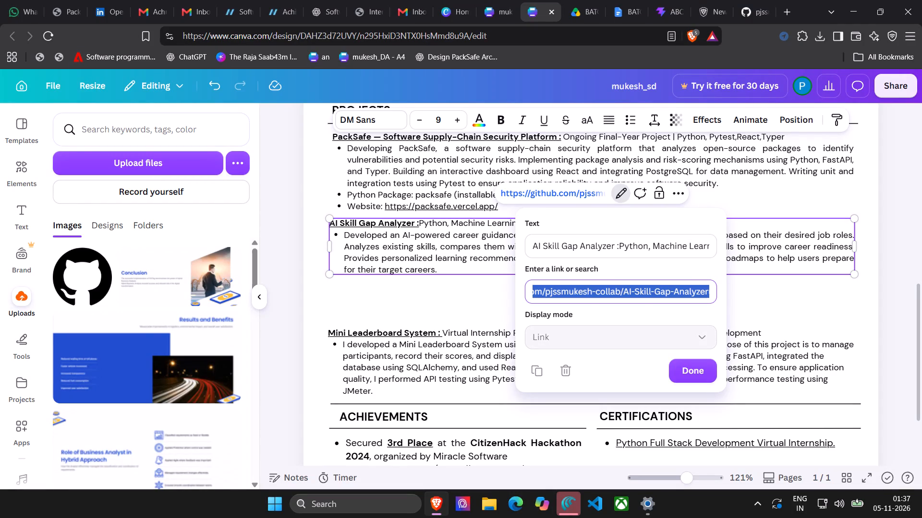
pyautogui.hotkey('ctrl', 'v')
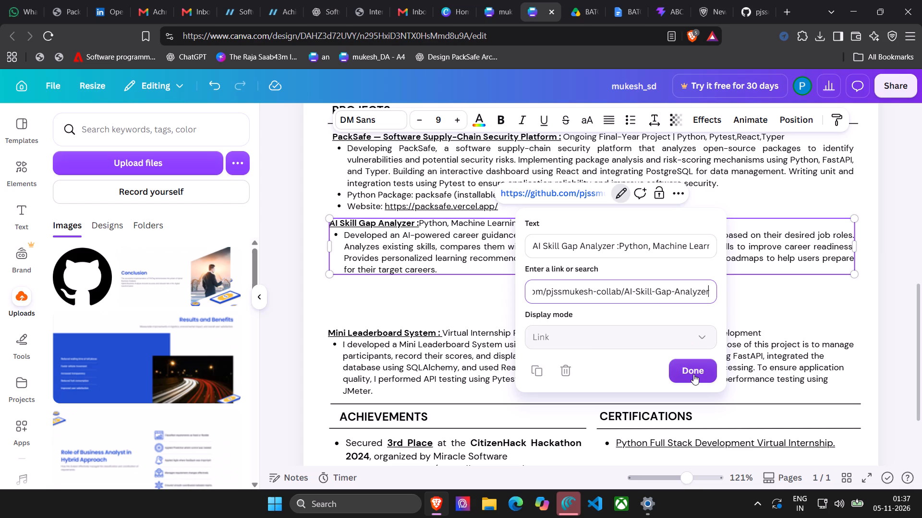
pyautogui.click(696, 370)
# Add a new bullet reading "wesitelink" below the AI Skill Gap Analyzer description.
pyautogui.click(414, 234)
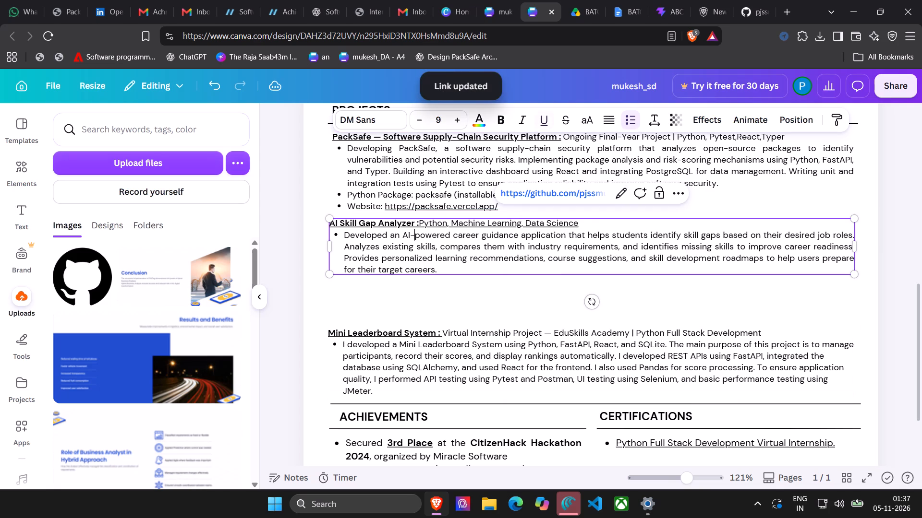
pyautogui.click(396, 237)
pyautogui.click(454, 267)
pyautogui.press('Return')
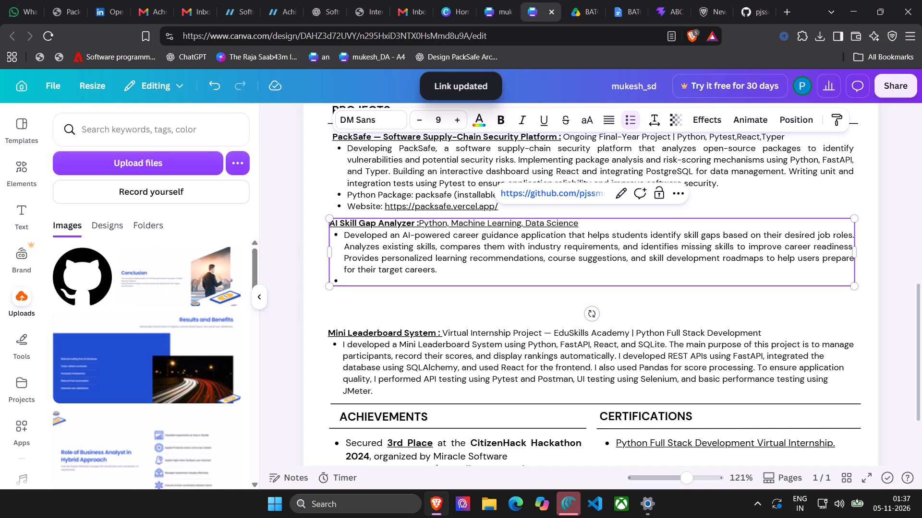
pyautogui.write('wesite')
pyautogui.write('link')
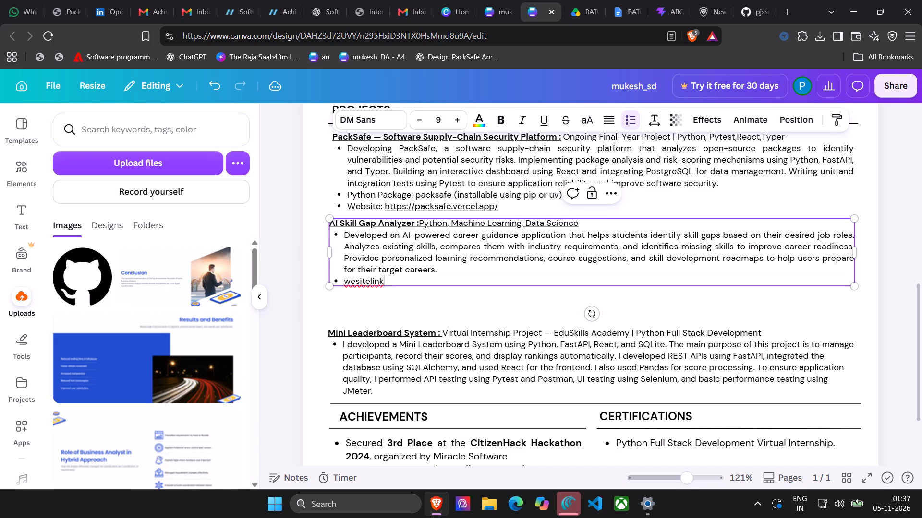
# Replace "link" in the new AI Skill Gap Analyzer bullet with a spaced colon so the label reads "wesite : ".
pyautogui.press('Left')
pyautogui.press('Left')
pyautogui.press('Left')
pyautogui.press('Left')
pyautogui.press('Left')
pyautogui.press('Left')
pyautogui.press('Left')
pyautogui.press('Left')
pyautogui.press('Right')
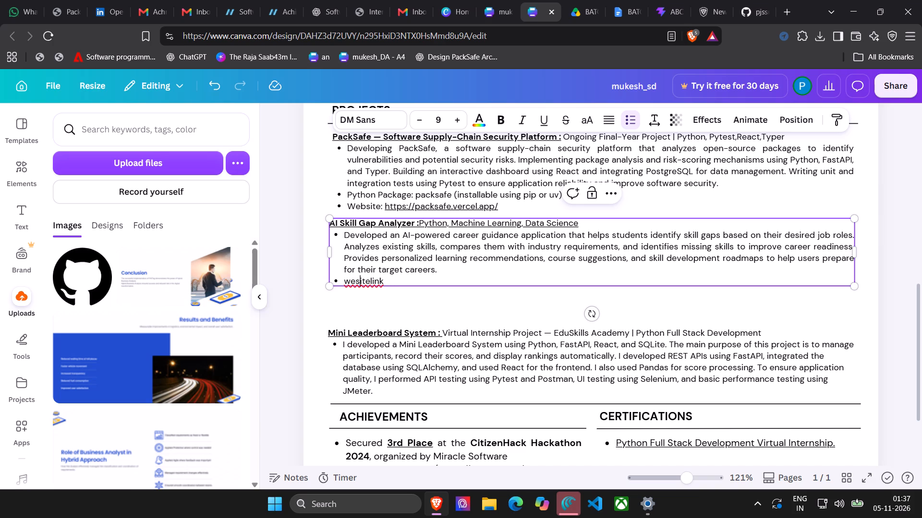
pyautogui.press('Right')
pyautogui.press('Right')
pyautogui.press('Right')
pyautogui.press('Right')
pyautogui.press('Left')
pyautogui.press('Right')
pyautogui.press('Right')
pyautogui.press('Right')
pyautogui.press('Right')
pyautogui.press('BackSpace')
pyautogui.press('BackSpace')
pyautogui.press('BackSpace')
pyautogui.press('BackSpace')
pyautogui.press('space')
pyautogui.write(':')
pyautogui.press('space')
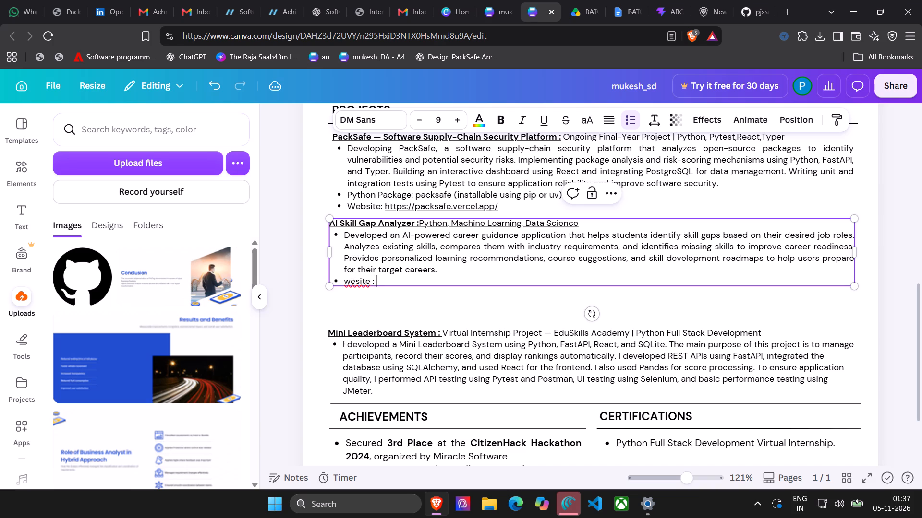
# Switch to the AI-Skill-Gap-Analyzer repository on GitHub and look through its README, including the Deployment section, for the project's website link.
pyautogui.scroll(-3, 454, 267)
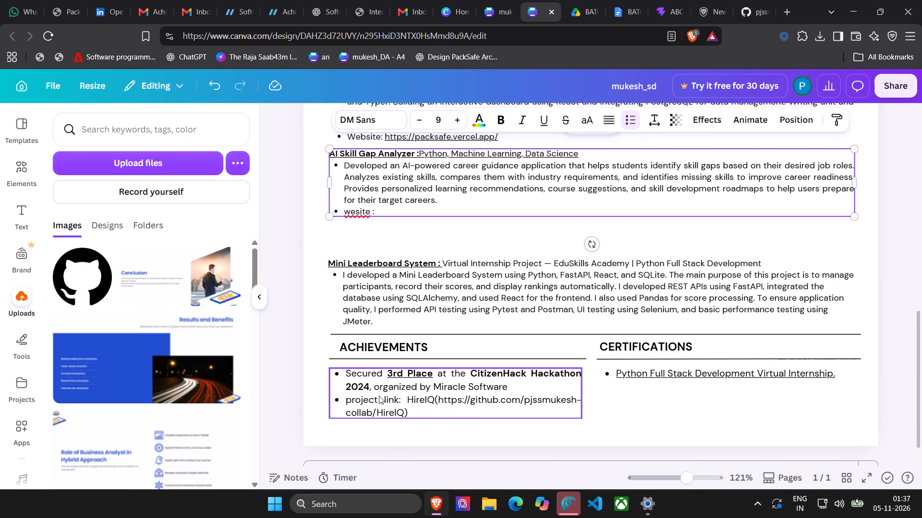
pyautogui.click(742, 3)
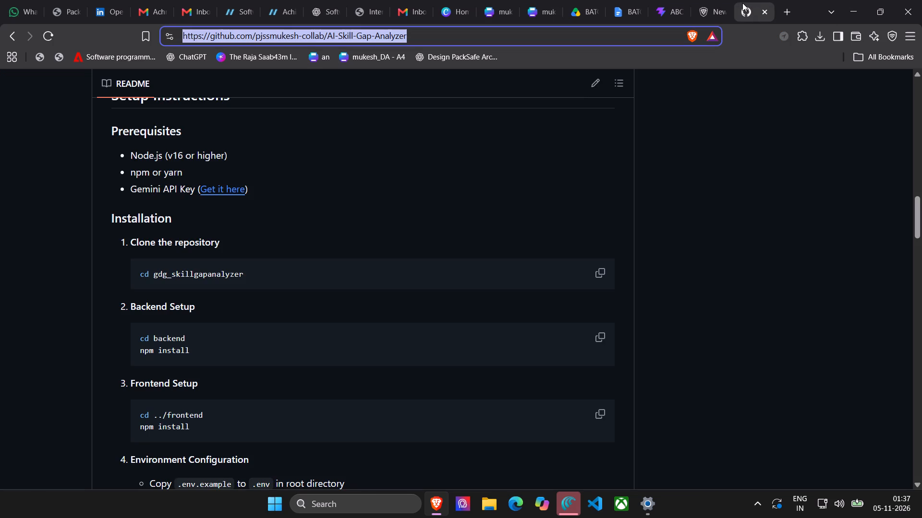
pyautogui.scroll(4, 371, 257)
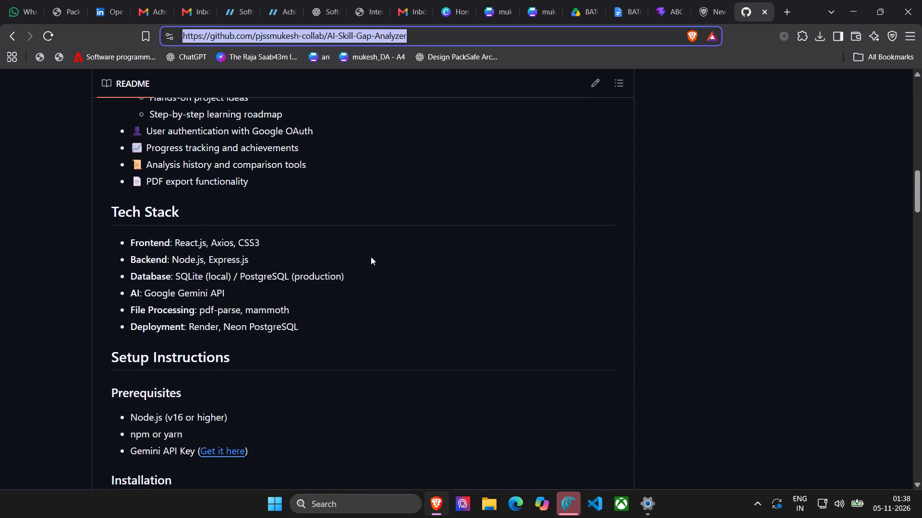
pyautogui.scroll(5, 371, 257)
pyautogui.scroll(-7, 371, 257)
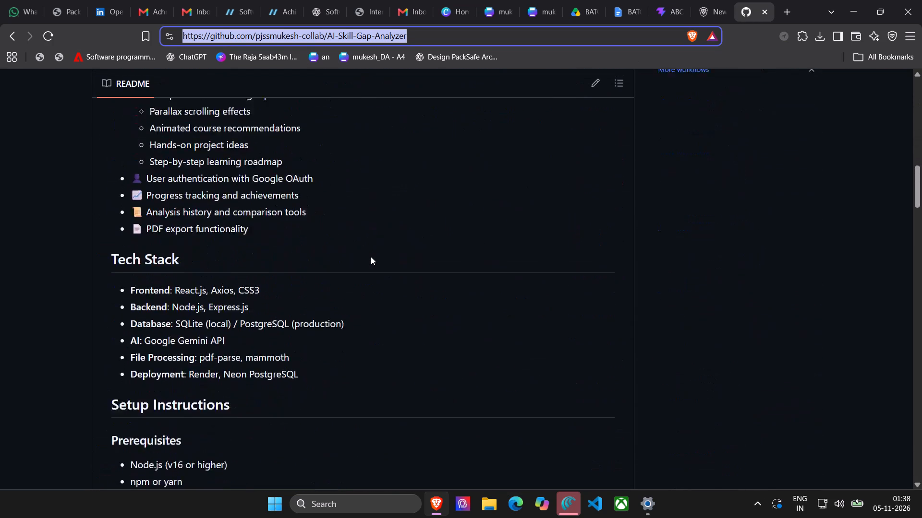
pyautogui.scroll(-17, 371, 257)
pyautogui.scroll(3, 371, 257)
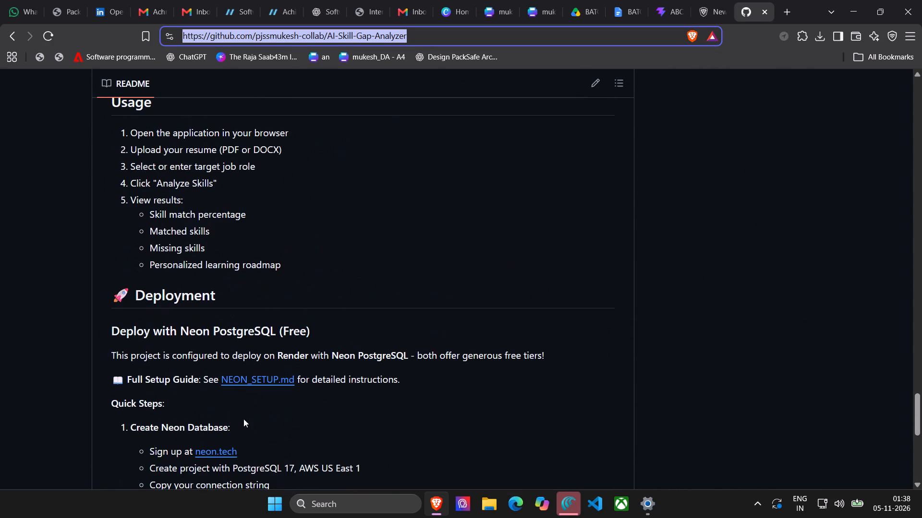
pyautogui.scroll(-5, 243, 419)
pyautogui.rightClick(243, 419)
pyautogui.scroll(1, 243, 419)
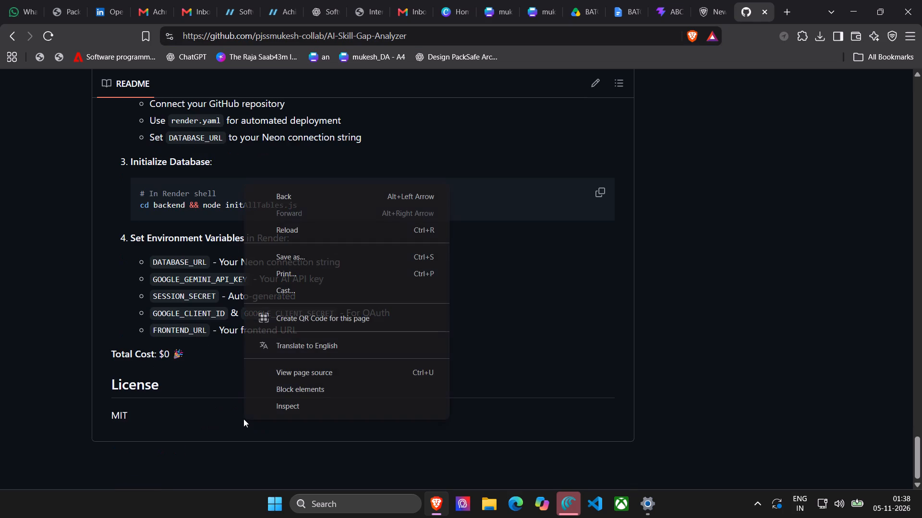
pyautogui.scroll(5, 243, 419)
pyautogui.click(144, 270)
pyautogui.scroll(3, 144, 270)
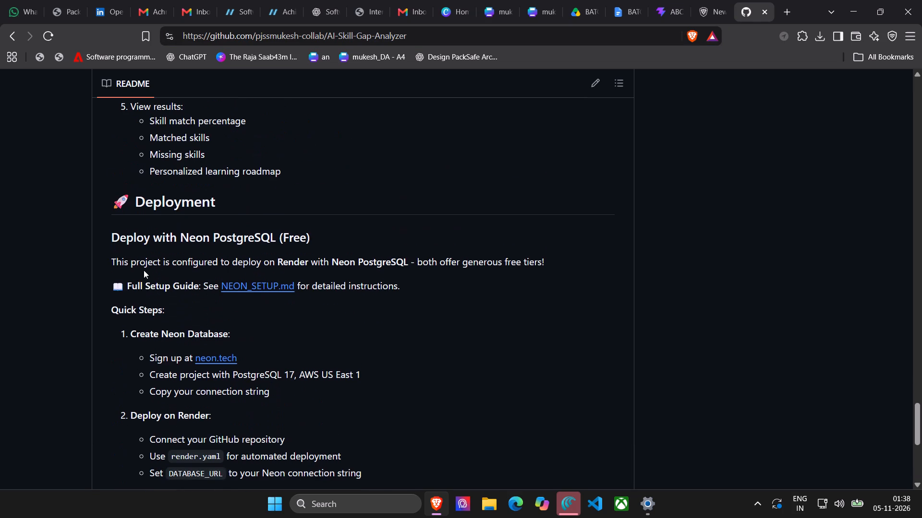
pyautogui.scroll(4, 269, 305)
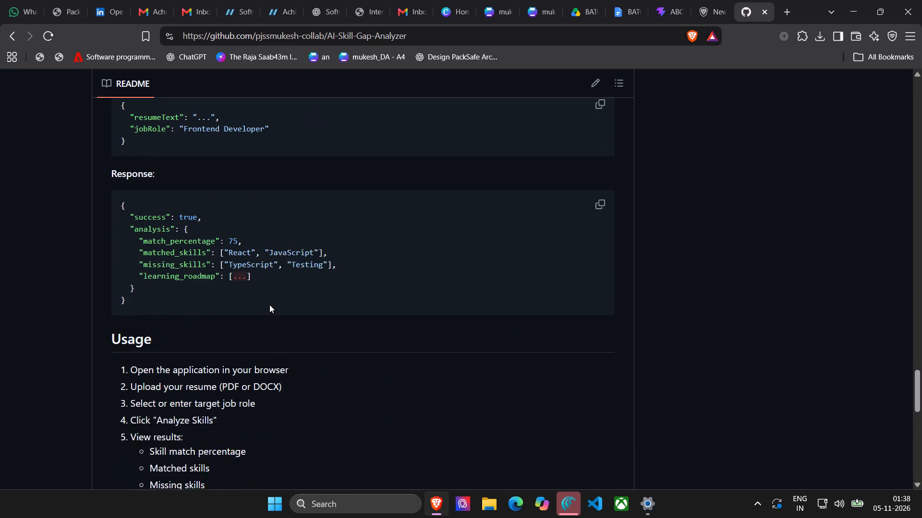
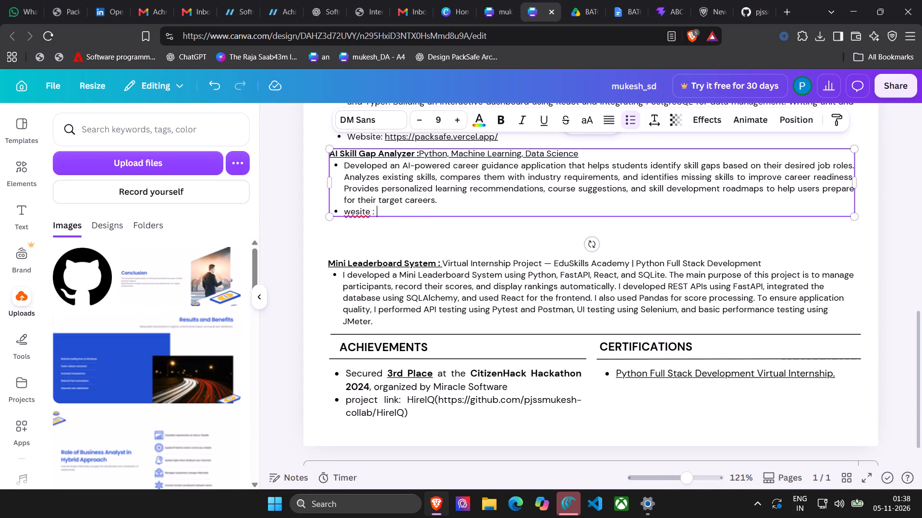
pyautogui.hotkey('ctrl', 'v')
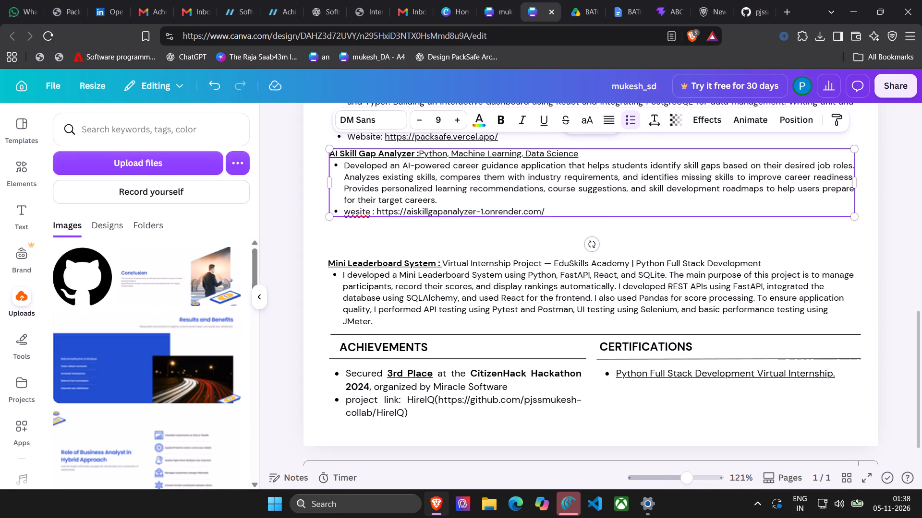
pyautogui.click(359, 232)
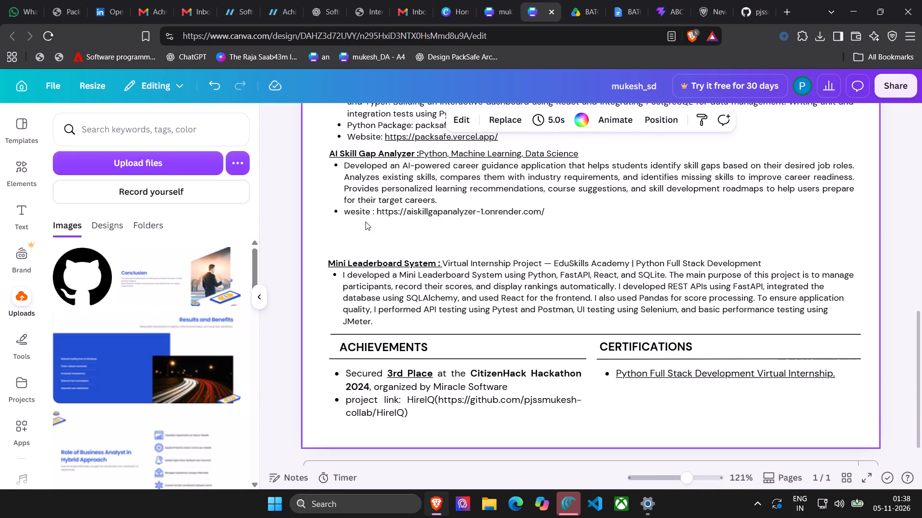
# Nudge the Mini Leaderboard System text block up to close the space below the AI Skill Gap Analyzer block, leaving a gap of about 0.3.
pyautogui.scroll(2, 411, 225)
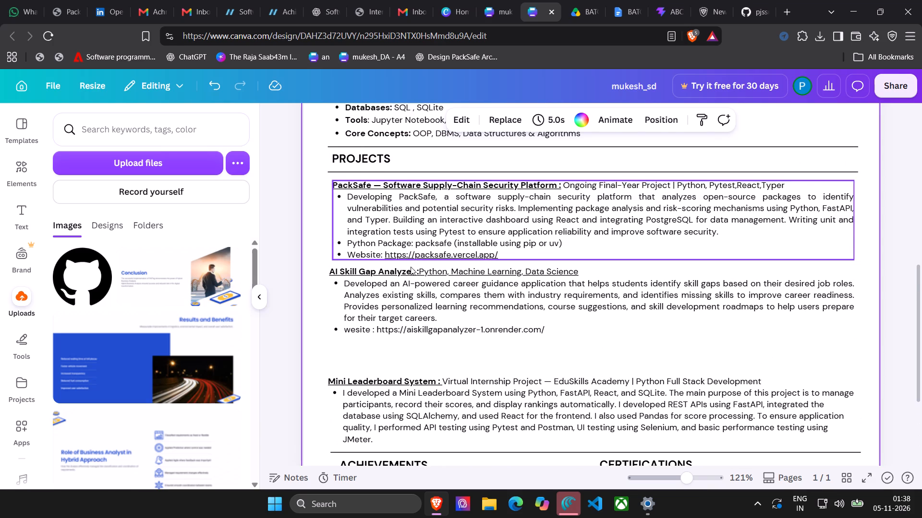
pyautogui.click(412, 279)
pyautogui.click(429, 362)
pyautogui.click(443, 396)
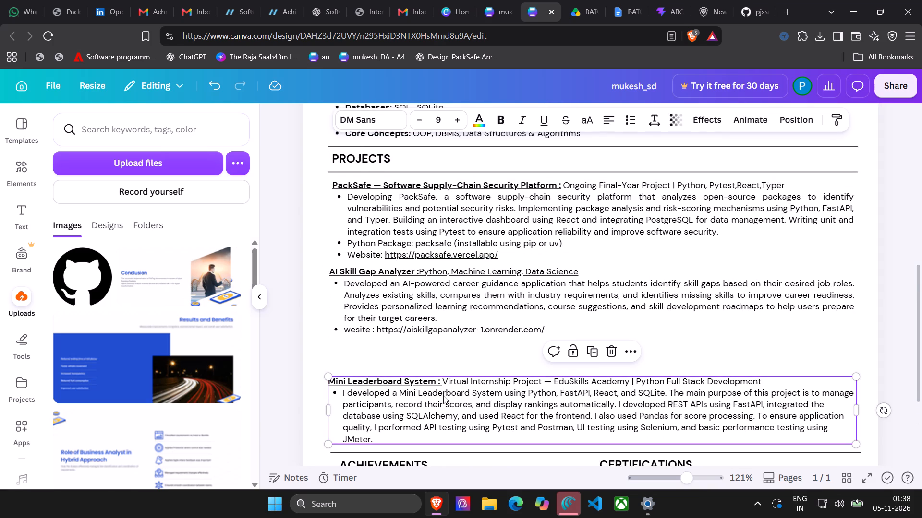
pyautogui.press('Up')
pyautogui.press('Up')
pyautogui.press('Up')
pyautogui.press('Up')
pyautogui.press('Up')
pyautogui.press('Up')
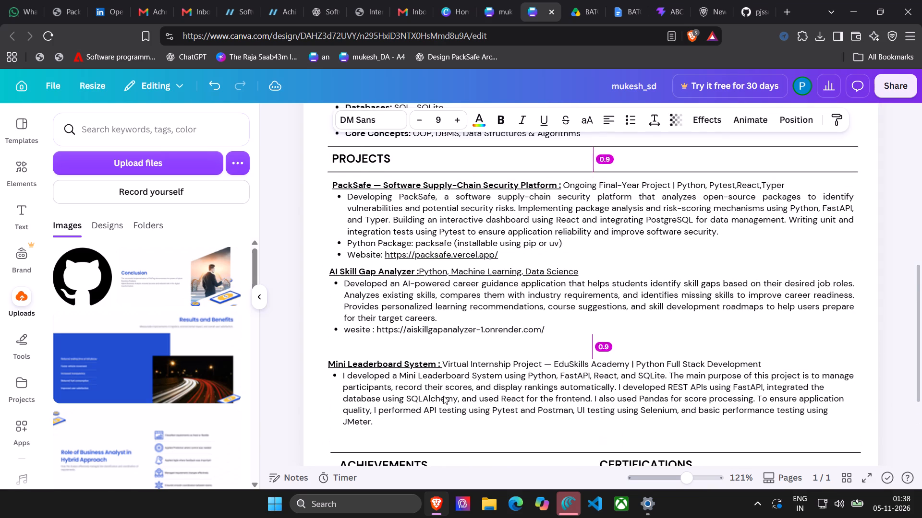
pyautogui.press('Up')
pyautogui.press('Up')
pyautogui.press('Up')
pyautogui.press('Up')
pyautogui.press('Up')
pyautogui.press('Up')
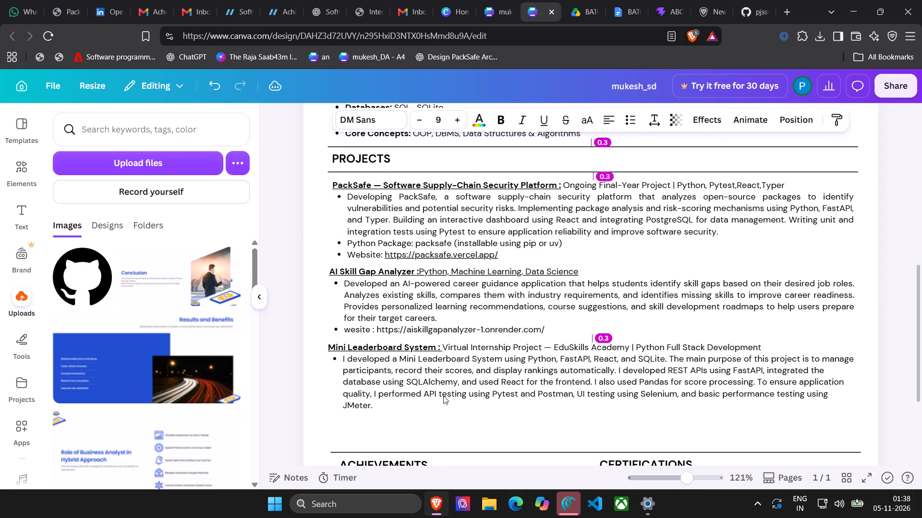
pyautogui.scroll(-1, 443, 396)
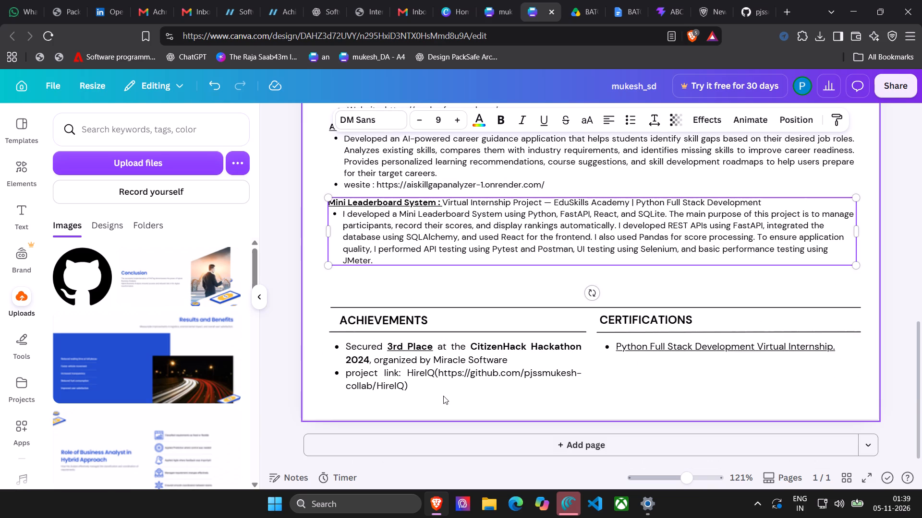
# Move the Achievements and Certifications sections with their divider lines up to directly below the Mini Leaderboard System entry.
pyautogui.scroll(-2, 443, 396)
pyautogui.moveTo(339, 287); pyautogui.dragTo(662, 359)
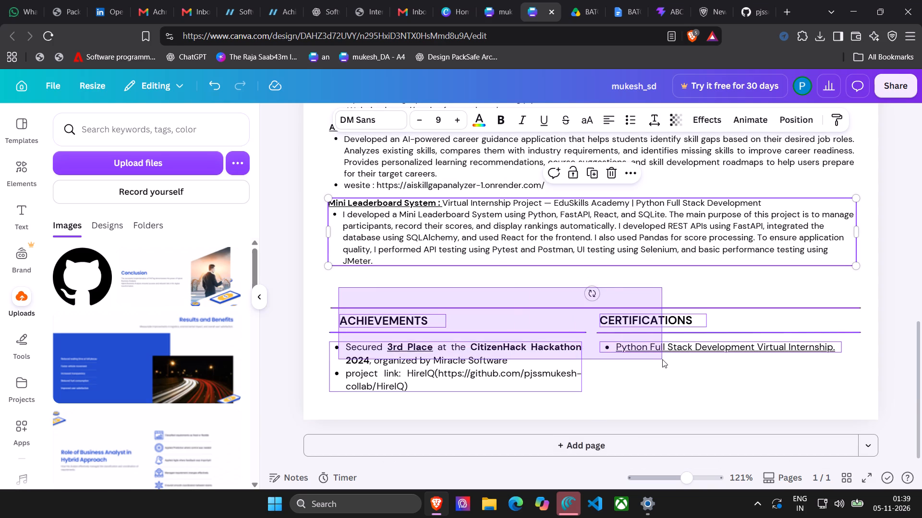
pyautogui.moveTo(662, 359); pyautogui.dragTo(664, 363)
pyautogui.press('Up')
pyautogui.press('Up')
pyautogui.press('Up')
pyautogui.press('Up')
pyautogui.press('Up')
pyautogui.press('Up')
pyautogui.press('Up')
pyautogui.press('Up')
pyautogui.press('Up')
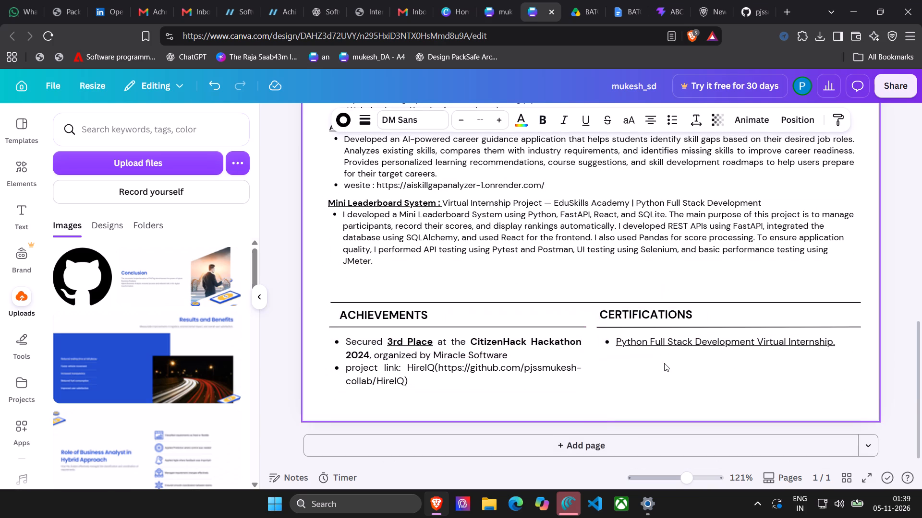
pyautogui.press('Up')
pyautogui.press('Up')
pyautogui.press('Up')
pyautogui.press('Up')
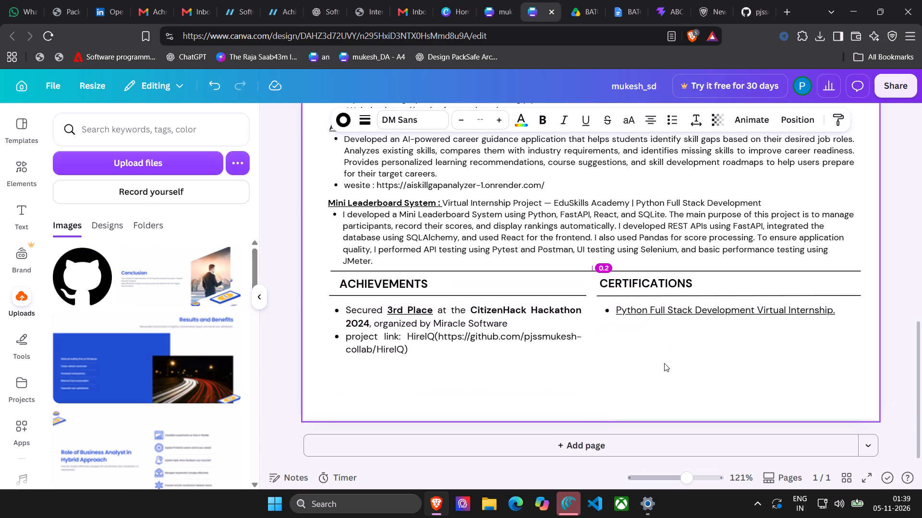
pyautogui.press('Up')
pyautogui.press('Down')
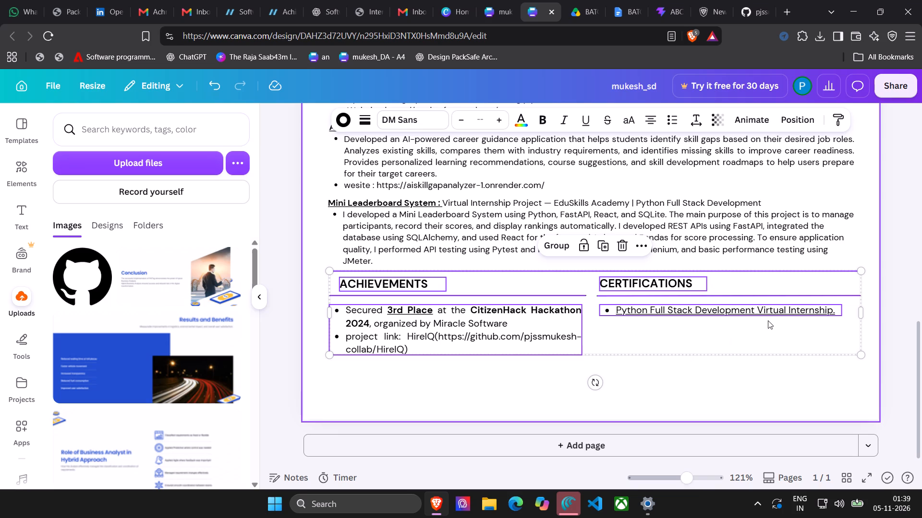
# Duplicate the Python Full Stack Development Virtual Internship certification and align the copy directly beneath the original.
pyautogui.click(803, 312)
pyautogui.click(669, 325)
pyautogui.click(661, 313)
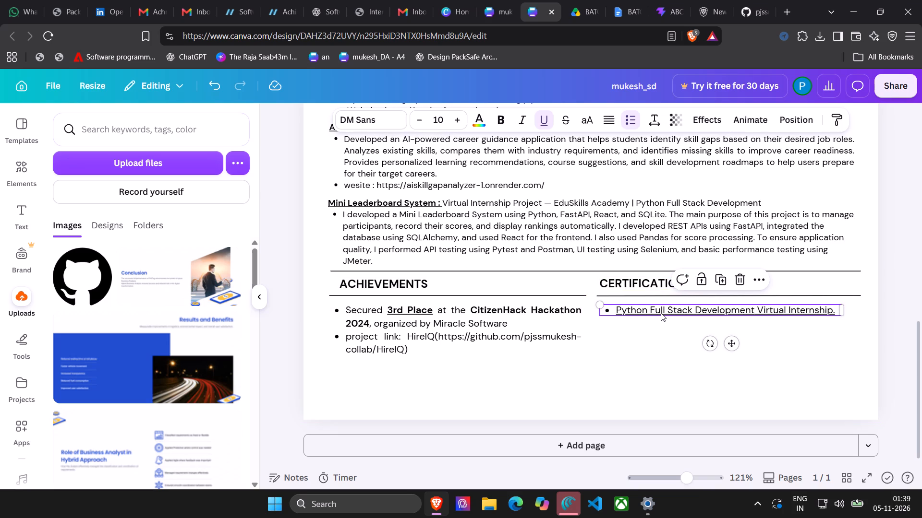
pyautogui.hotkey('ctrl', 'c')
pyautogui.click(630, 344)
pyautogui.hotkey('ctrl', 'v')
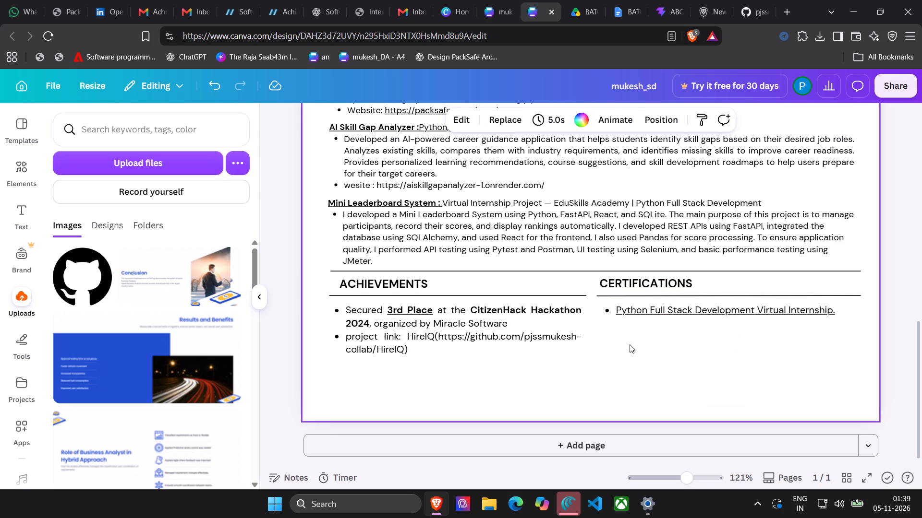
pyautogui.press('Down')
pyautogui.press('Left')
pyautogui.press('Left')
pyautogui.press('Left')
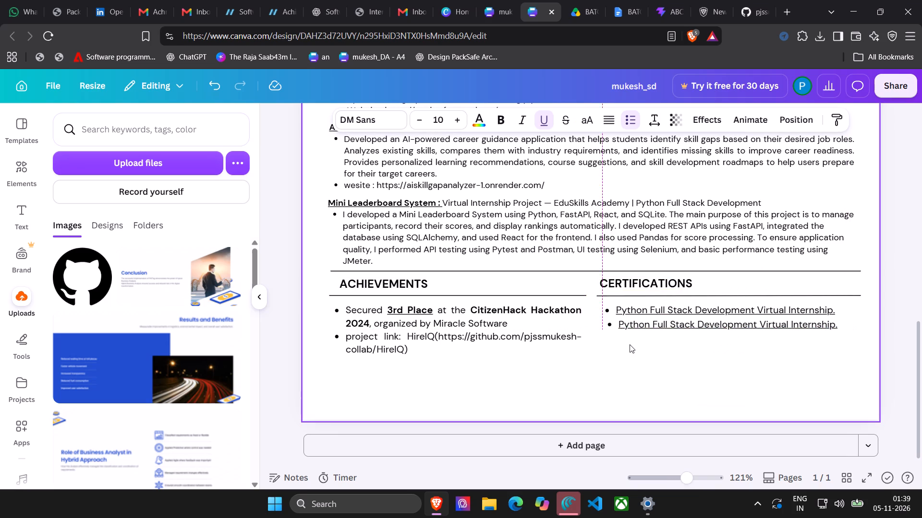
pyautogui.press('Left')
pyautogui.press('Left')
pyautogui.press('Right')
pyautogui.press('Right')
pyautogui.press('Down')
pyautogui.press('Left')
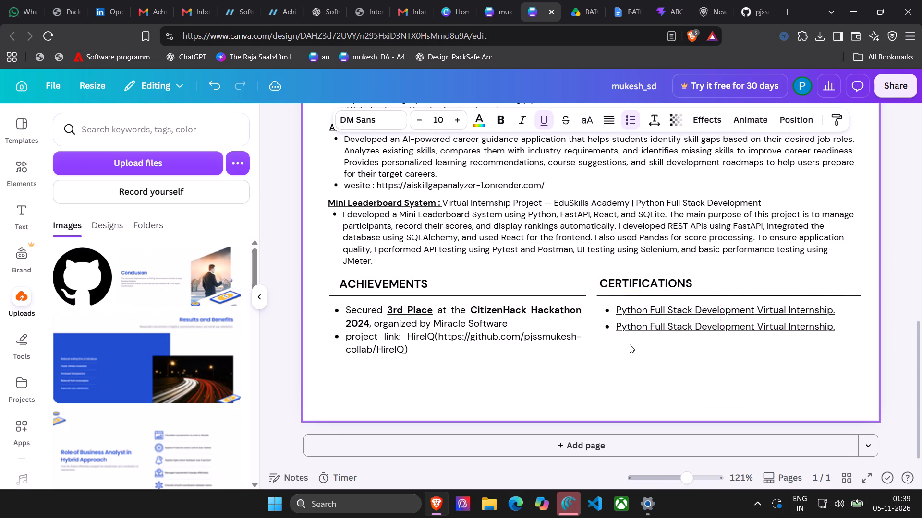
pyautogui.press('Up')
pyautogui.press('Right')
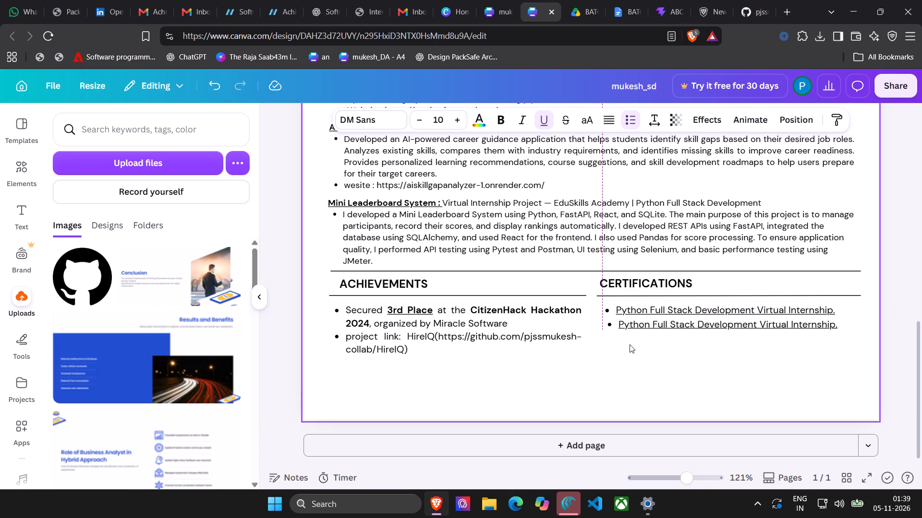
pyautogui.press('Down')
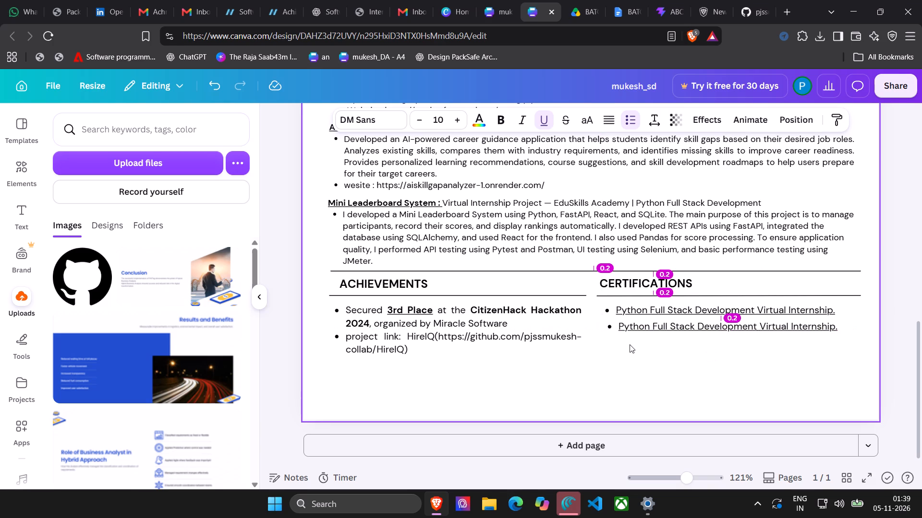
pyautogui.press('Left')
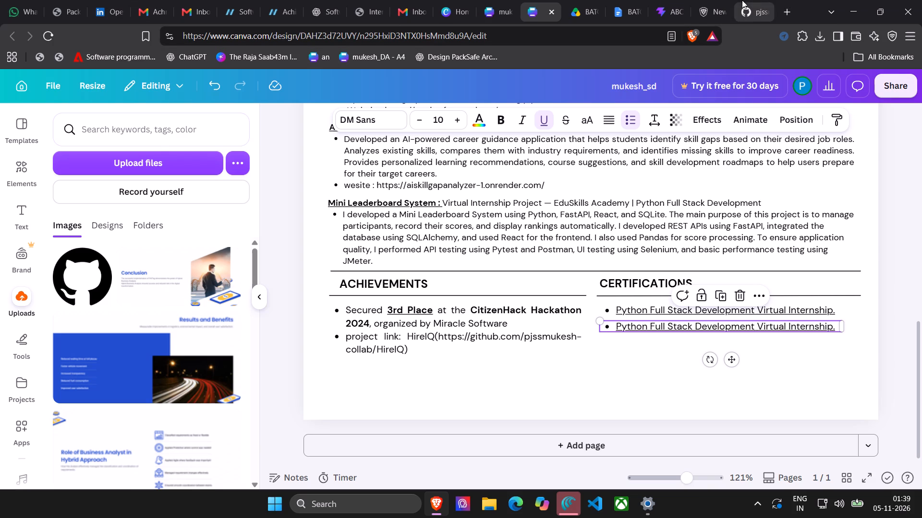
# Open the resume owner's LinkedIn profile and copy the course name "Python for Data Science" from the NPTEL certification post.
pyautogui.click(784, 10)
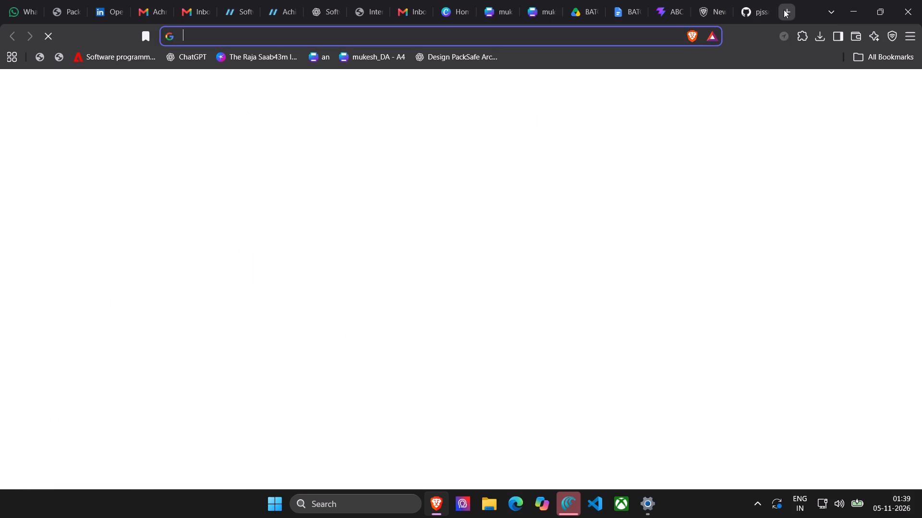
pyautogui.write('link')
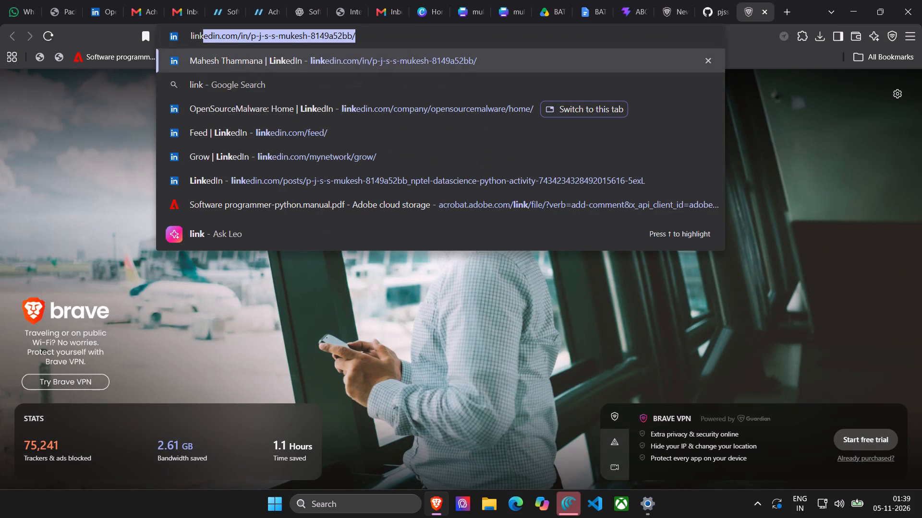
pyautogui.press('Return')
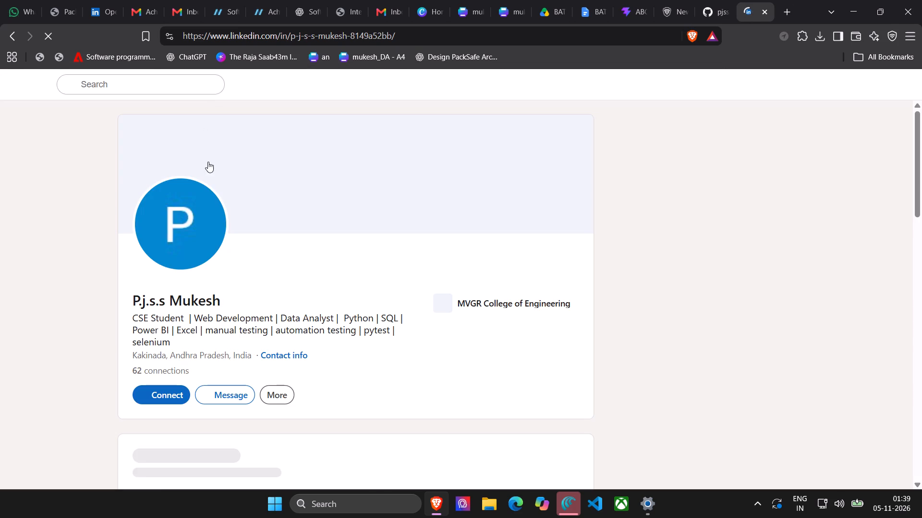
pyautogui.scroll(-6, 176, 263)
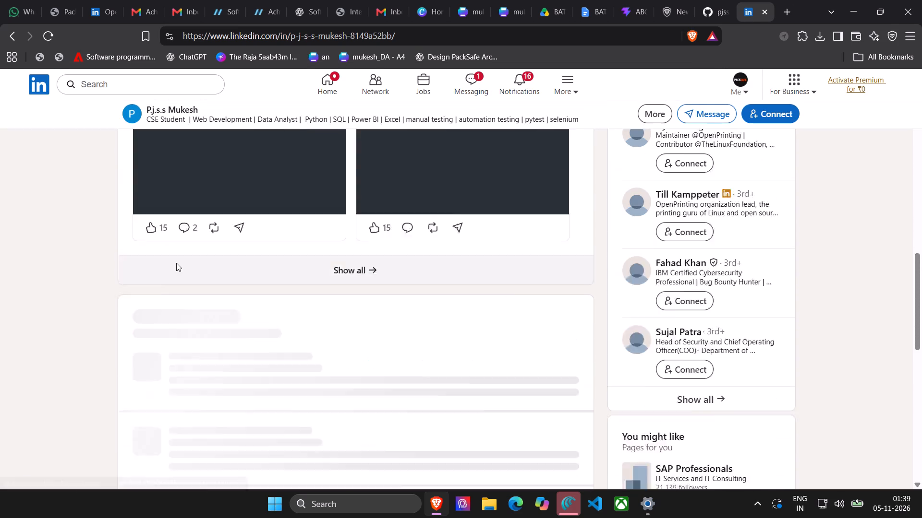
pyautogui.scroll(-1, 176, 263)
pyautogui.scroll(1, 176, 263)
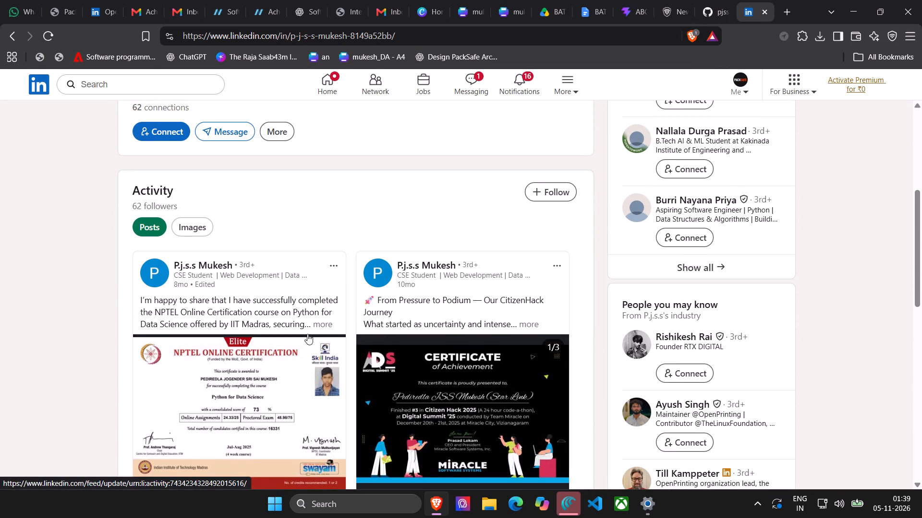
pyautogui.click(319, 321)
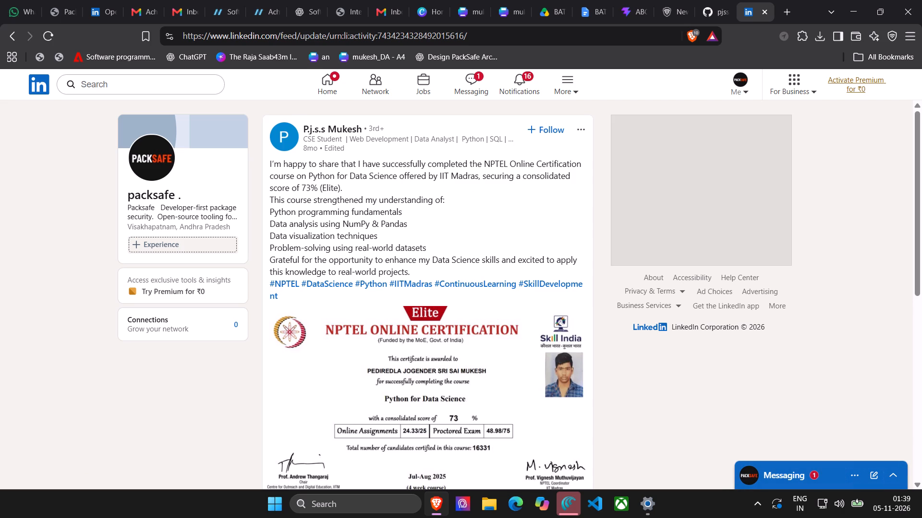
pyautogui.moveTo(308, 176); pyautogui.dragTo(410, 182)
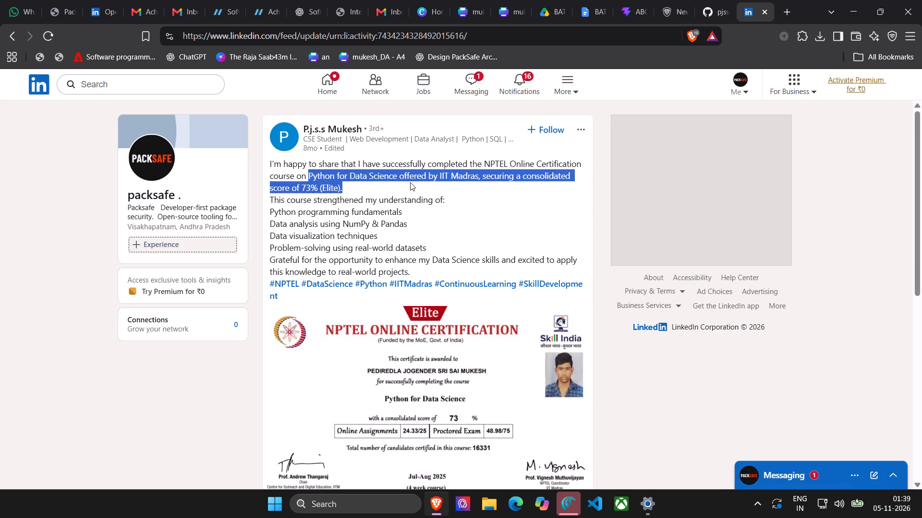
pyautogui.moveTo(410, 182); pyautogui.dragTo(398, 176)
pyautogui.hotkey('ctrl', 'c')
# Back in the mukesh_sd design, replace the duplicated certification's text with the copied course name followed by "(nptel)".
pyautogui.click(752, 0)
pyautogui.click(715, 10)
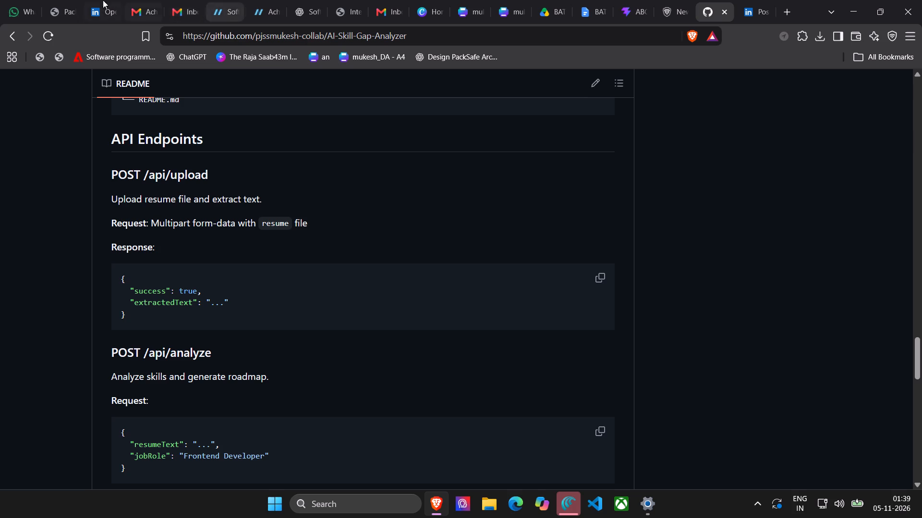
pyautogui.click(49, 2)
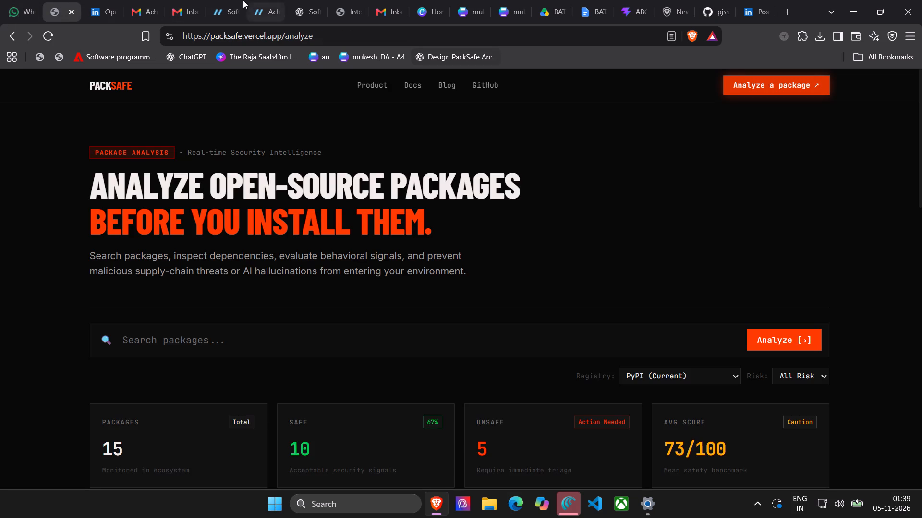
pyautogui.click(478, 7)
pyautogui.scroll(-2, 523, 161)
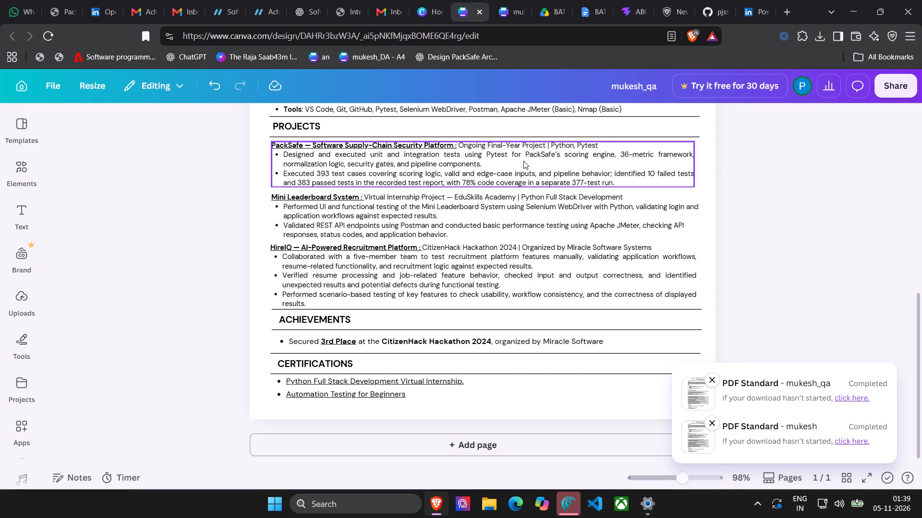
pyautogui.scroll(-1, 523, 161)
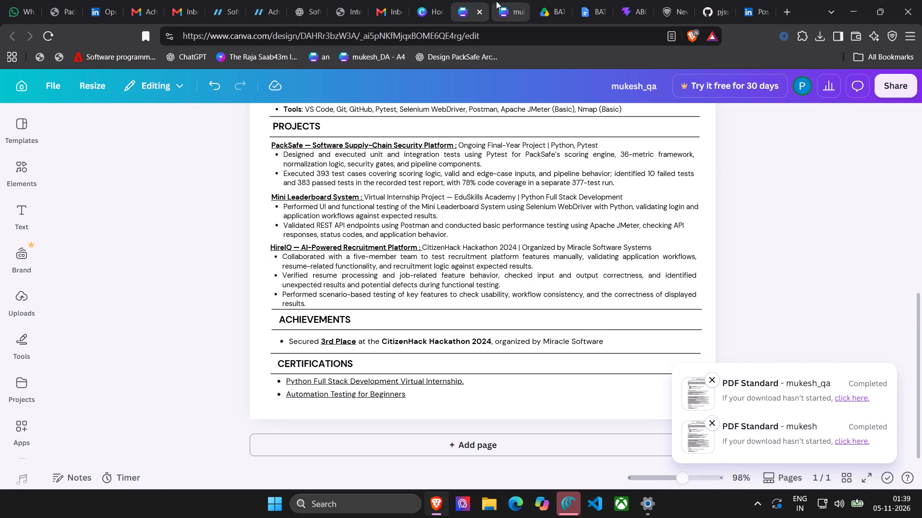
pyautogui.click(496, 1)
pyautogui.click(674, 324)
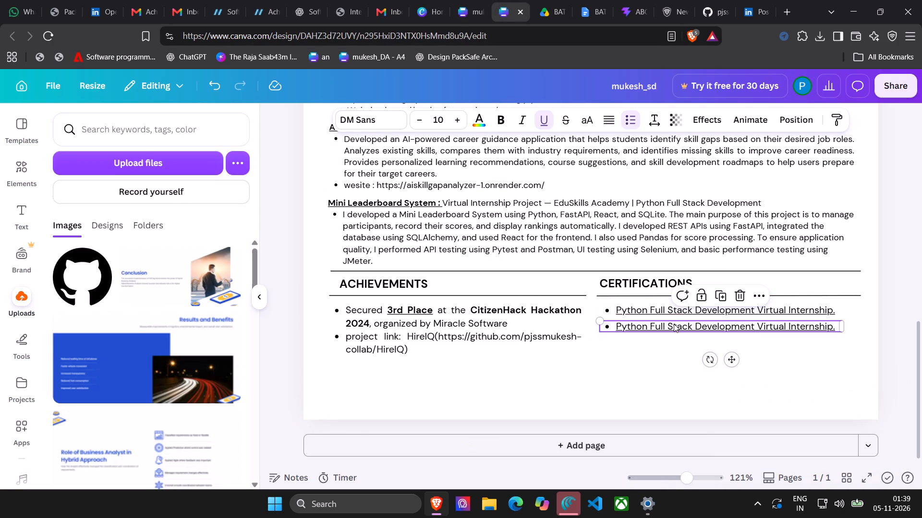
pyautogui.hotkey('ctrl', 'v')
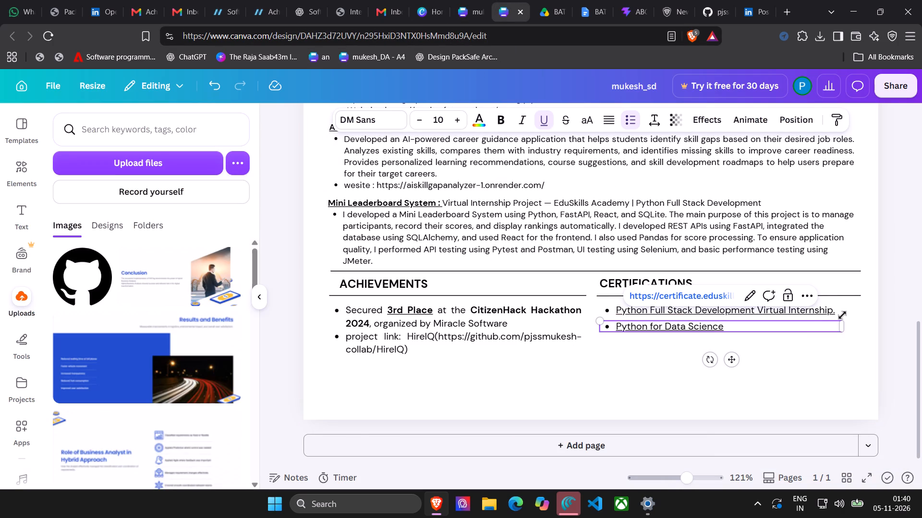
pyautogui.write('()')
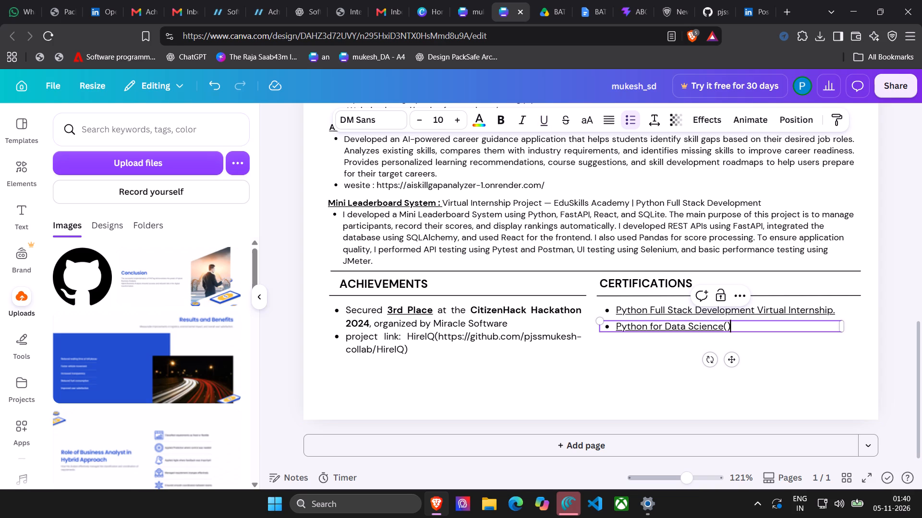
pyautogui.press('Left')
pyautogui.write('npte')
pyautogui.press('l')
pyautogui.press('Right')
# Open the Python for Data Science(nptel) certification's link for editing and copy the NPTEL post's link from LinkedIn, closing the post.
pyautogui.hotkey('ctrl', 'a')
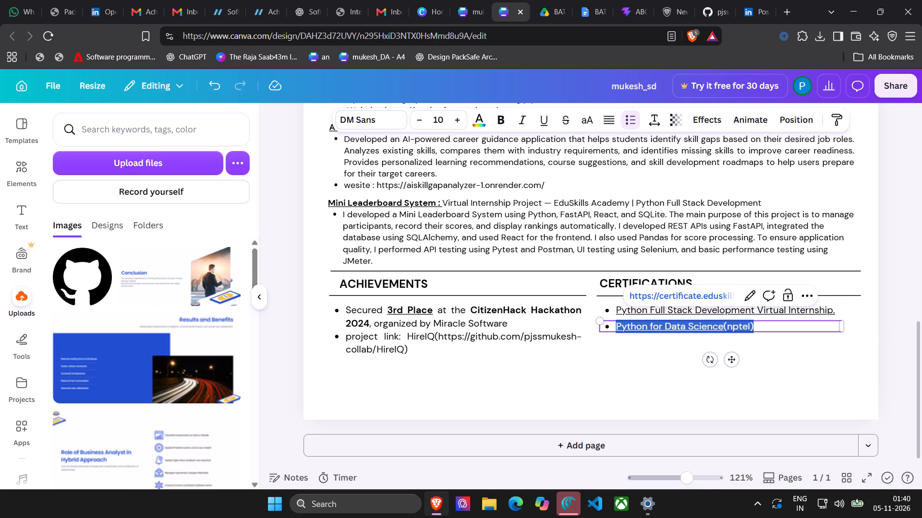
pyautogui.click(741, 292)
pyautogui.click(757, 0)
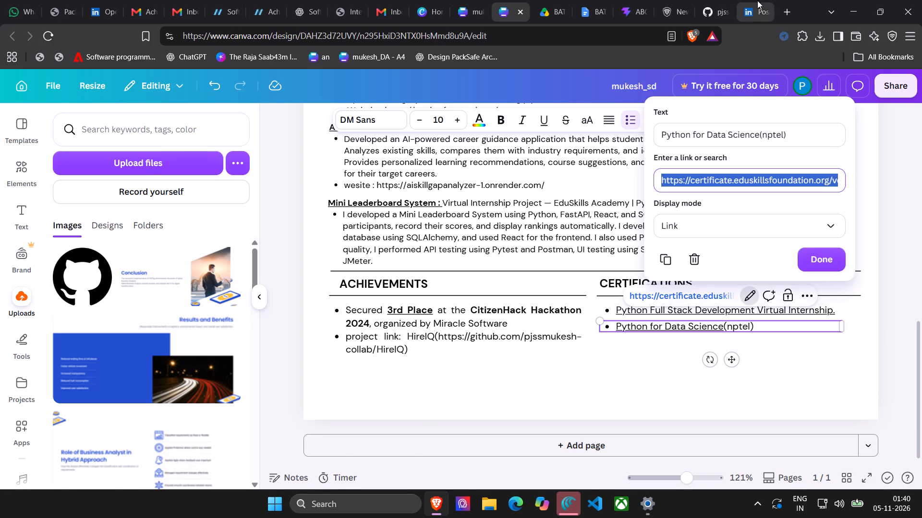
pyautogui.scroll(-1, 508, 333)
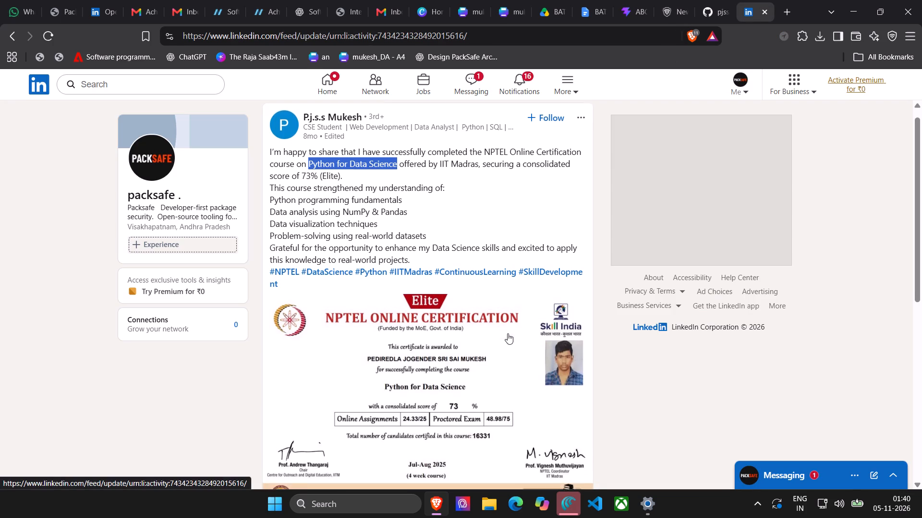
pyautogui.scroll(-1, 508, 333)
pyautogui.click(578, 125)
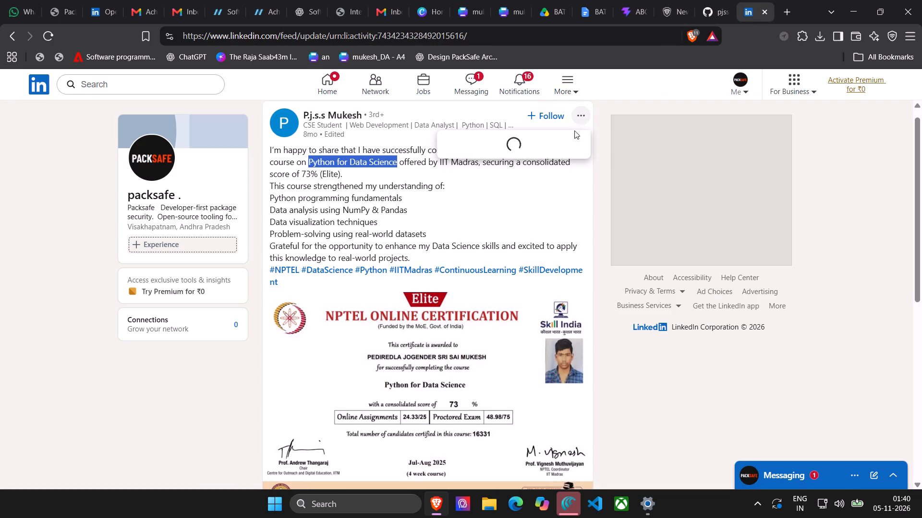
pyautogui.click(483, 182)
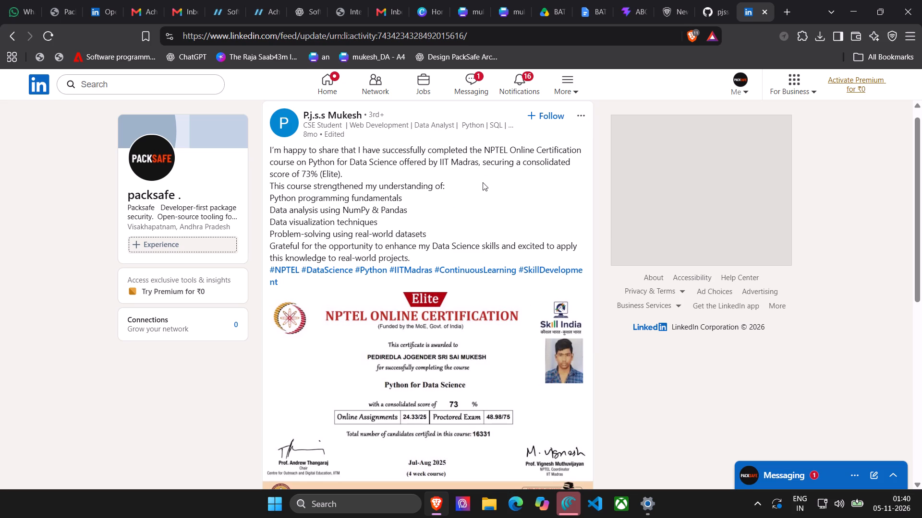
pyautogui.click(767, 14)
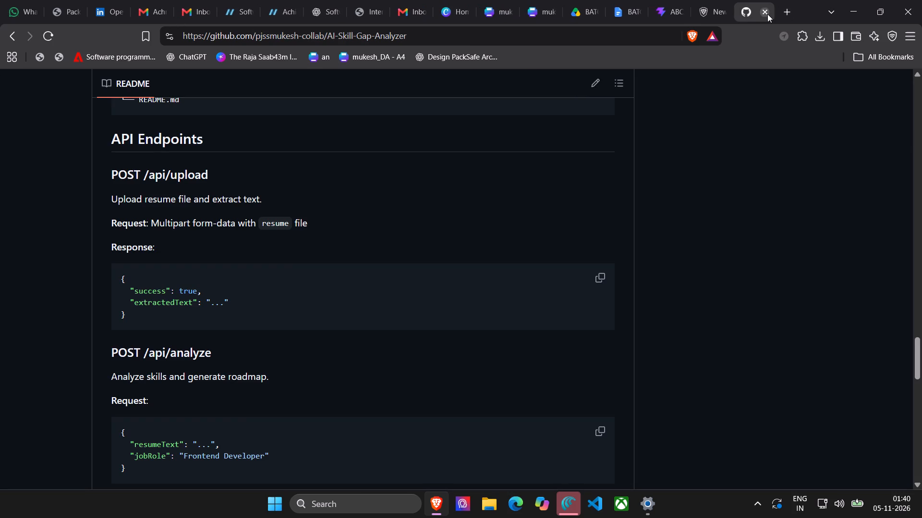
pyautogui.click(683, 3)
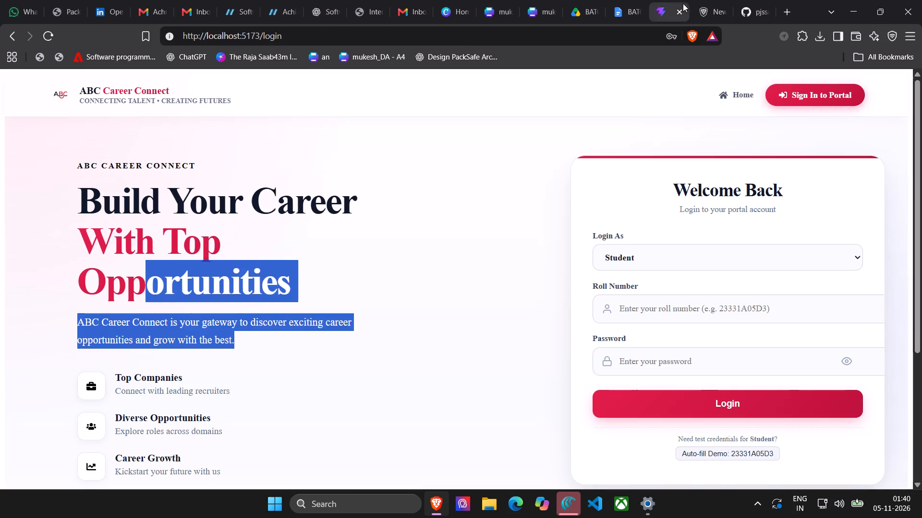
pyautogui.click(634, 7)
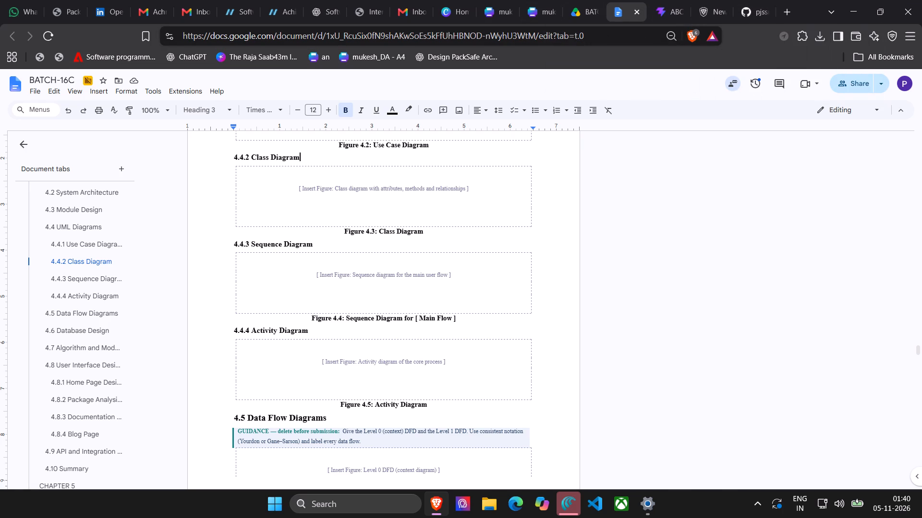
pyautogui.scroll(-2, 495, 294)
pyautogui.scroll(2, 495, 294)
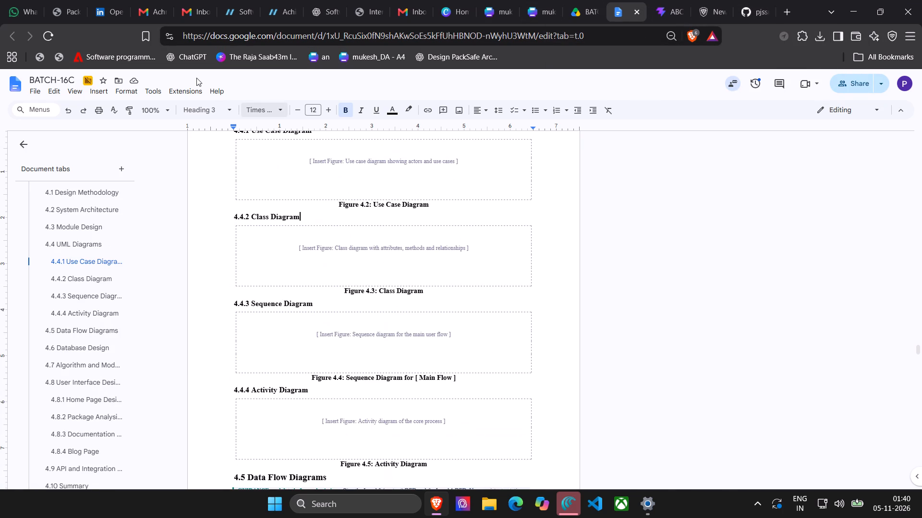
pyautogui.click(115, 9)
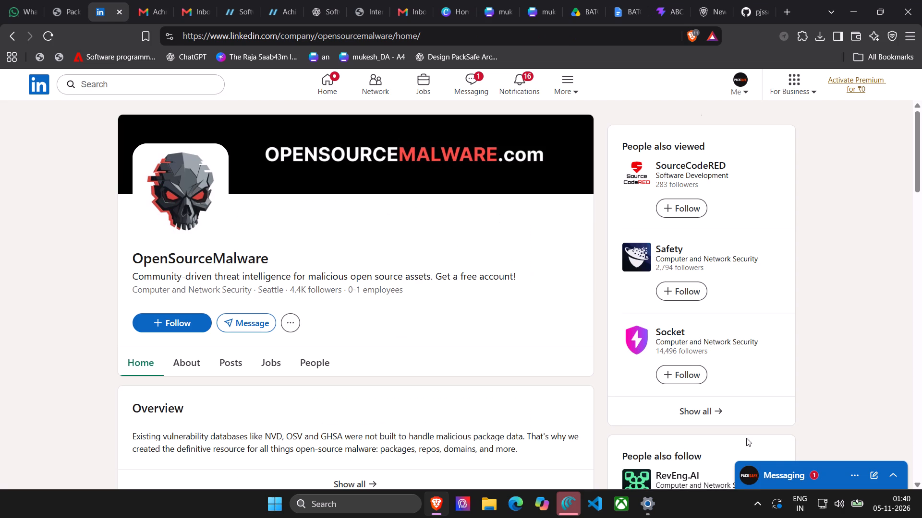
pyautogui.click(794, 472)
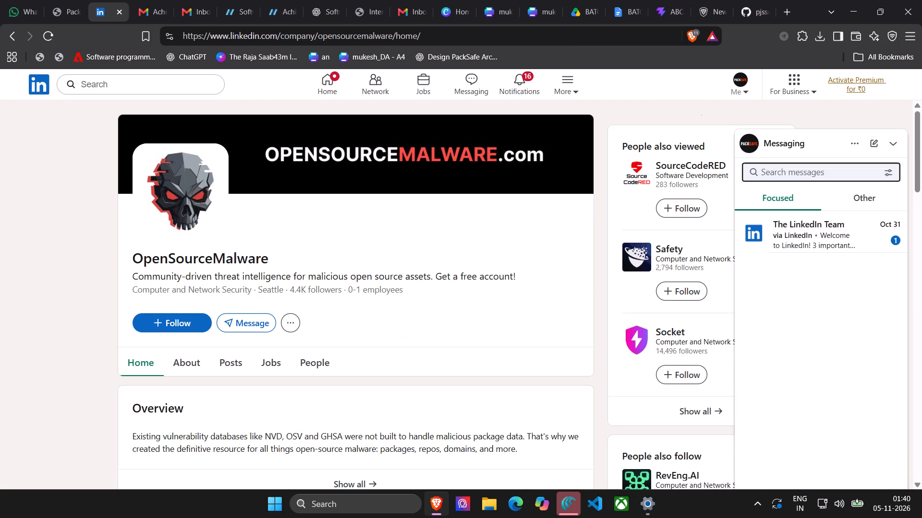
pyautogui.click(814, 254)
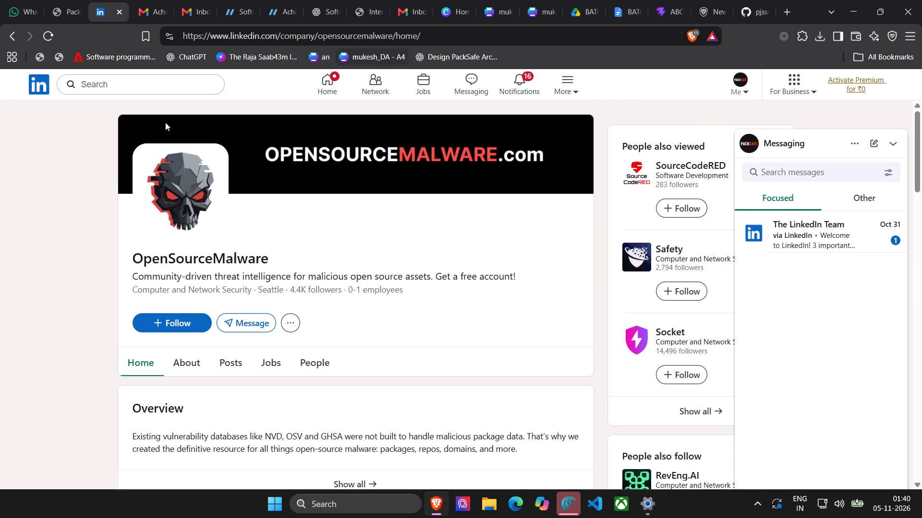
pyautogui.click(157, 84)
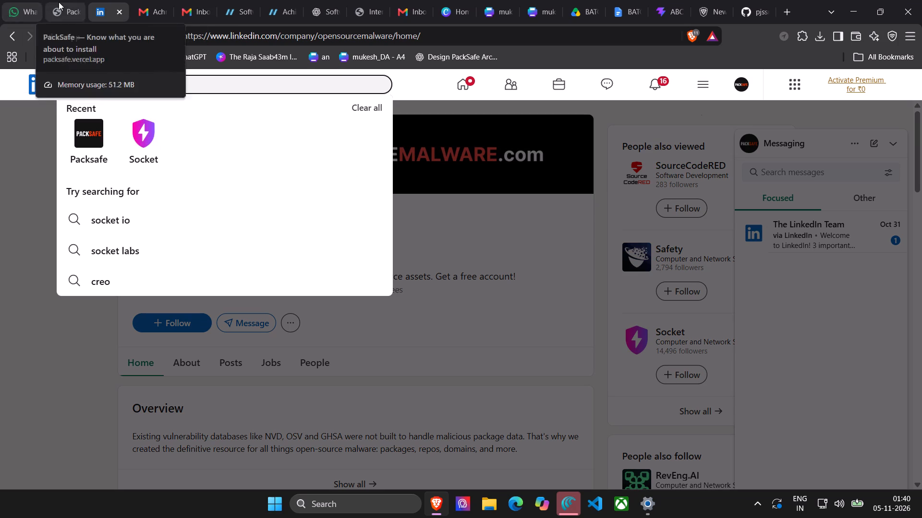
pyautogui.click(541, 9)
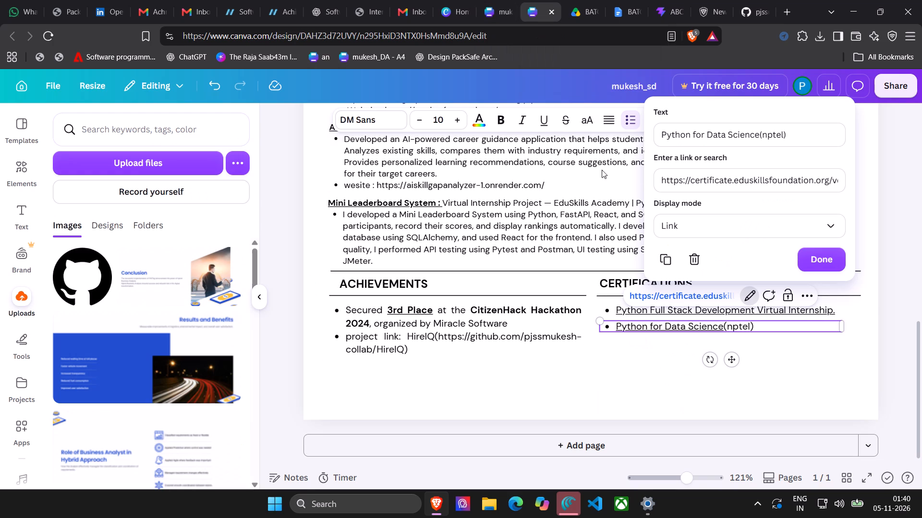
pyautogui.click(762, 186)
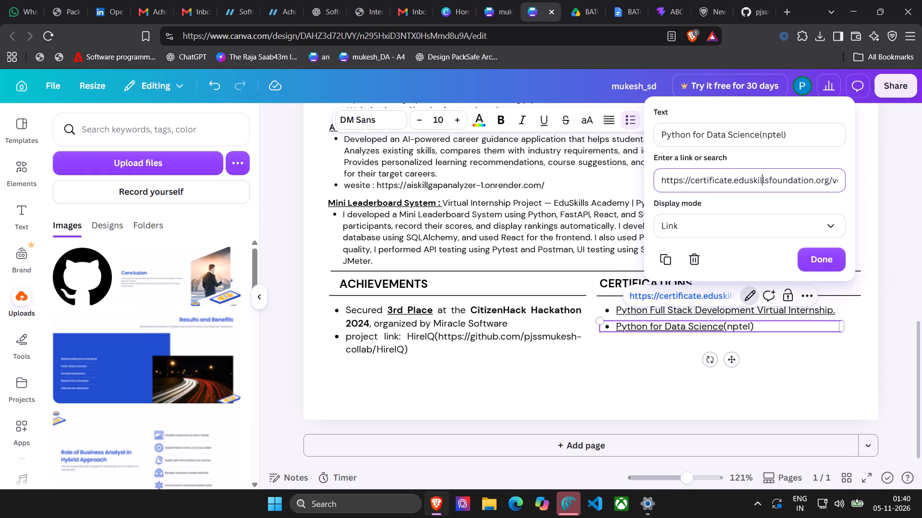
pyautogui.hotkey('ctrl', 'a')
pyautogui.hotkey('ctrl', 'v')
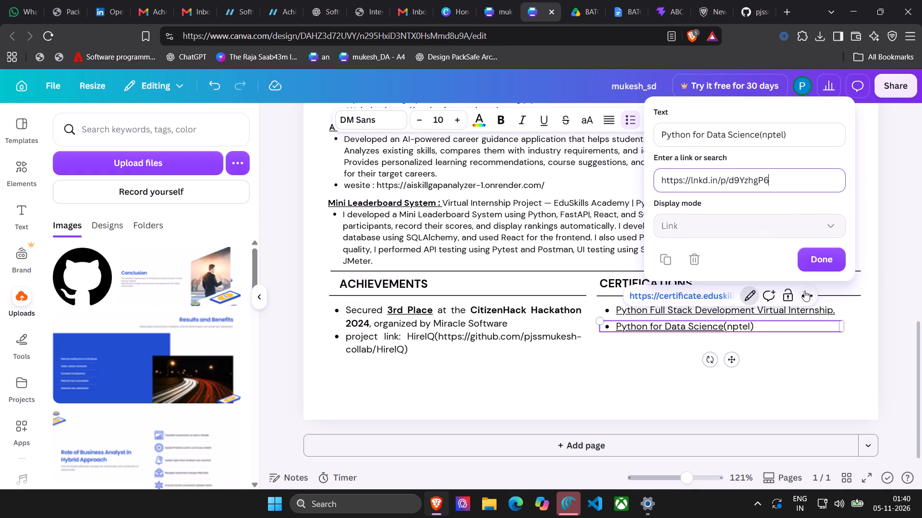
pyautogui.click(826, 264)
# Check the copied NPTEL post link by opening it in a new browser tab, and close that tab.
pyautogui.click(786, 0)
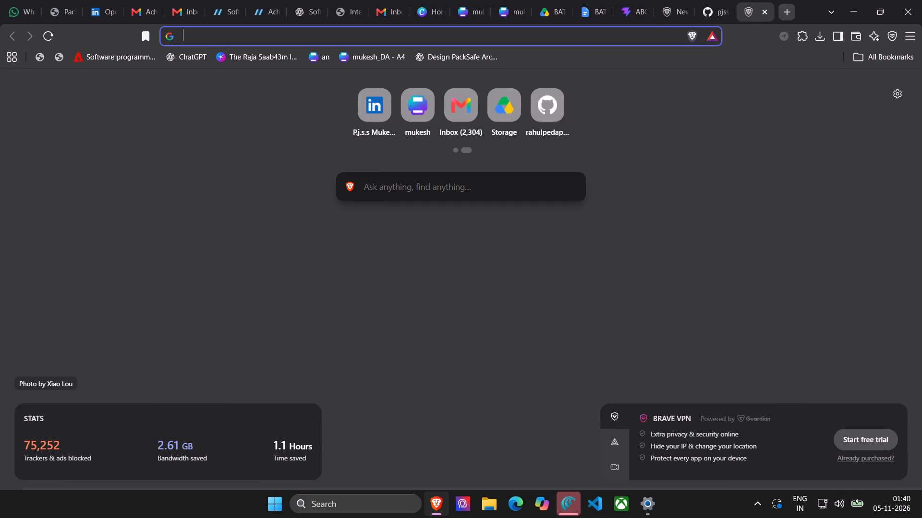
pyautogui.hotkey('ctrl', 'v')
pyautogui.press('Return')
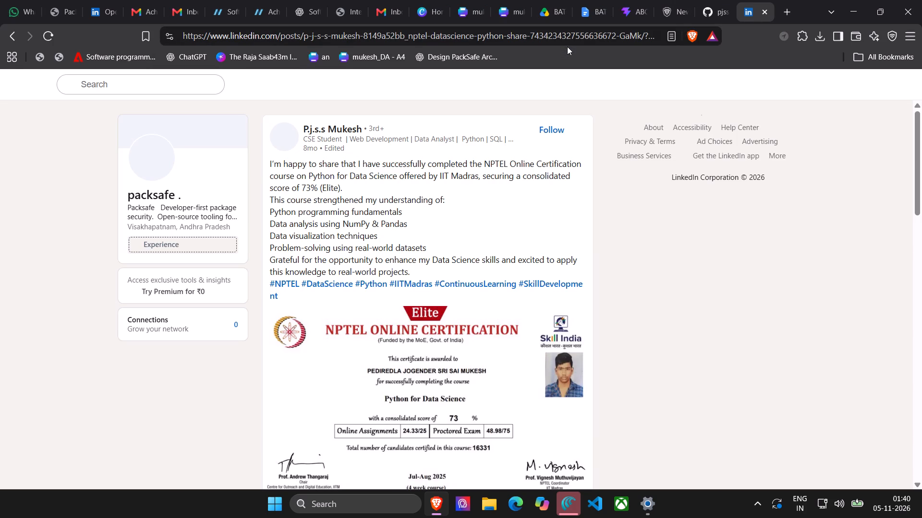
pyautogui.scroll(-2, 330, 183)
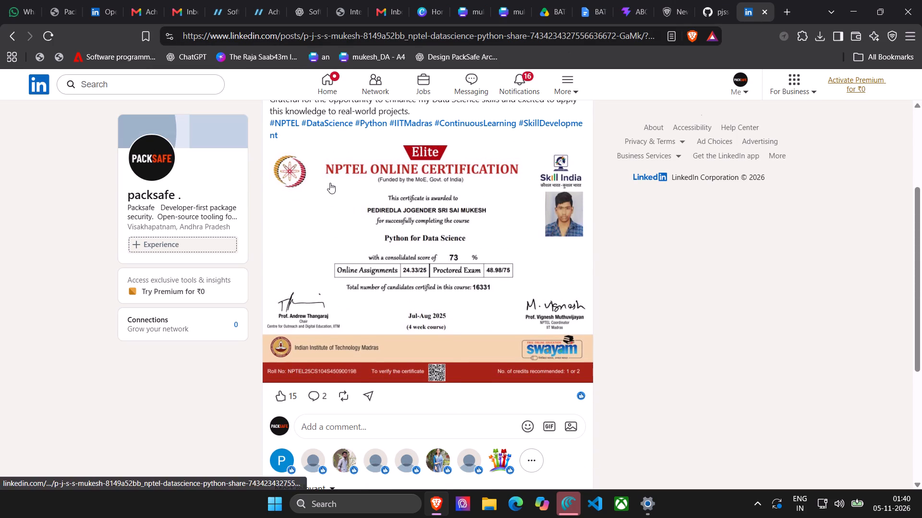
pyautogui.click(767, 4)
pyautogui.click(764, 13)
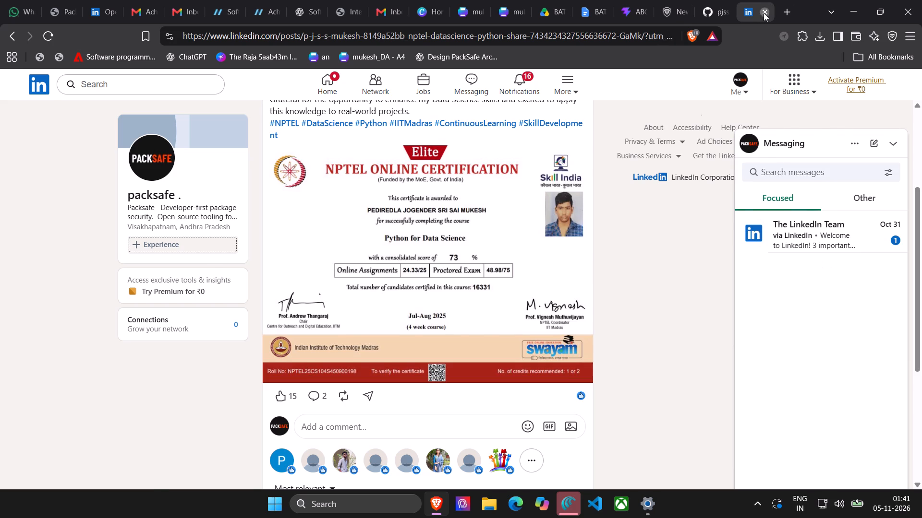
# Make the "wesite :" label in the AI Skill Gap Analyzer project entry bold.
pyautogui.click(659, 371)
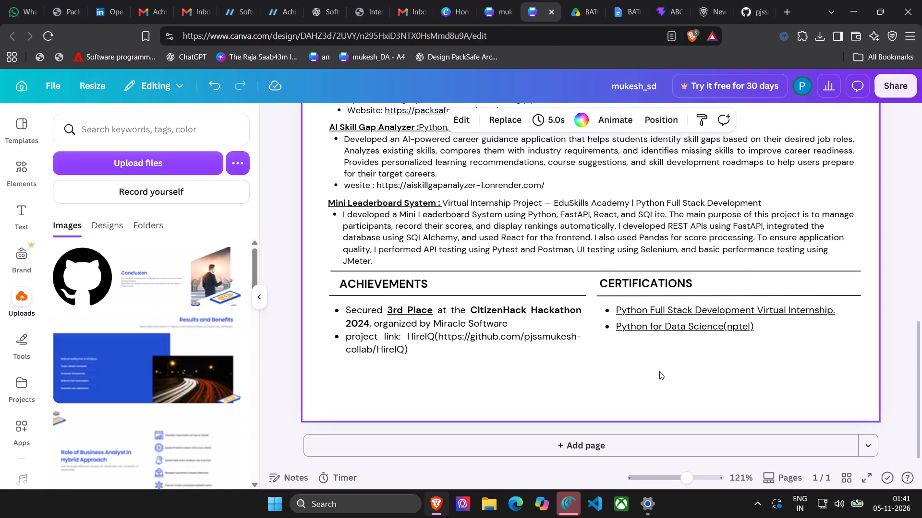
pyautogui.scroll(1, 659, 371)
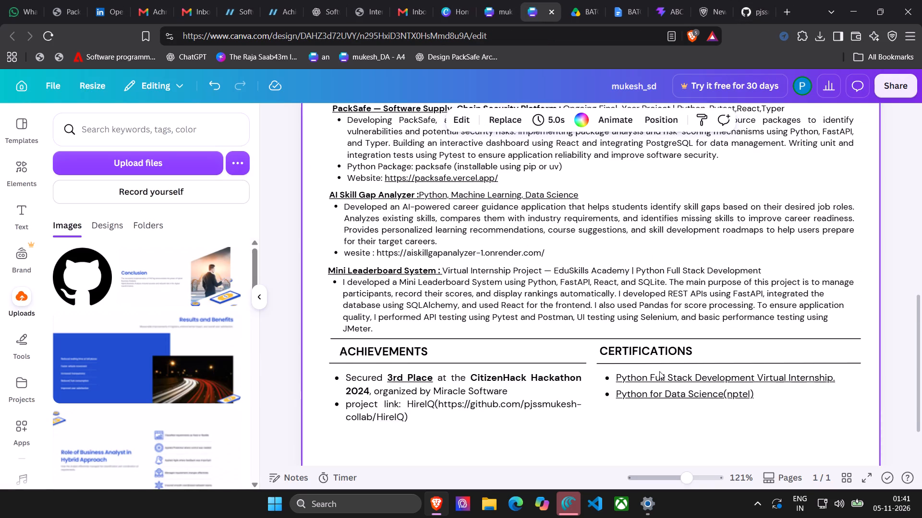
pyautogui.scroll(1, 659, 371)
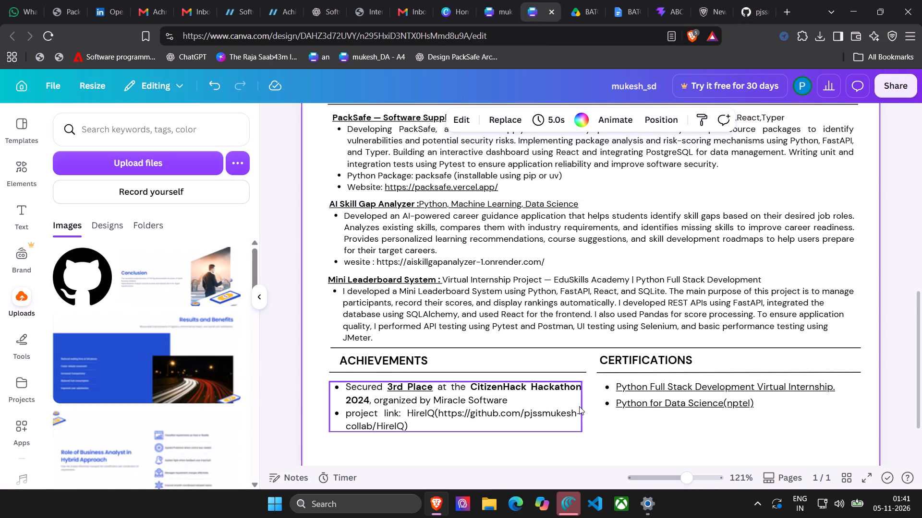
pyautogui.scroll(1, 372, 251)
pyautogui.scroll(-1, 372, 251)
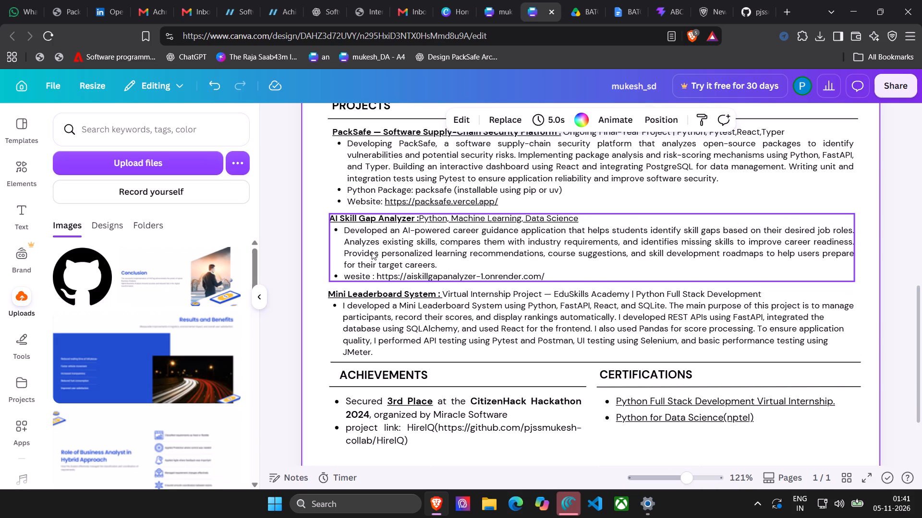
pyautogui.click(456, 285)
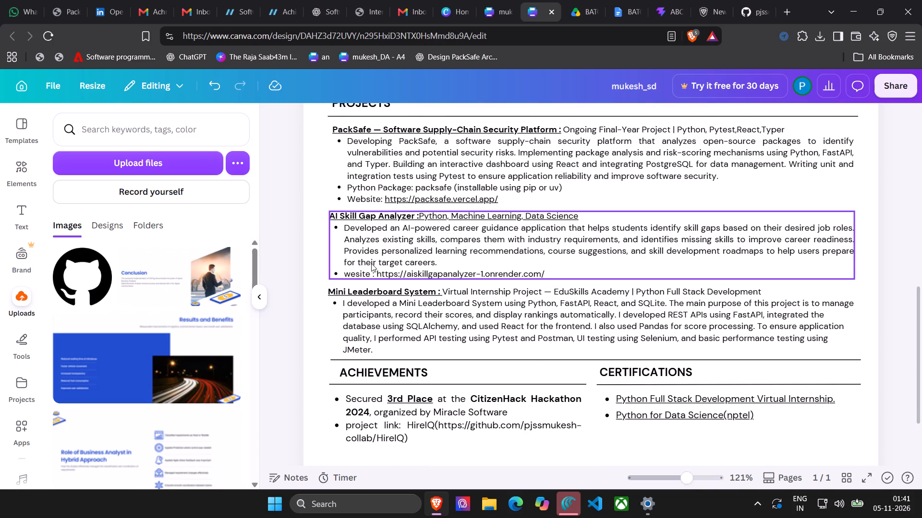
pyautogui.click(371, 267)
pyautogui.click(374, 277)
pyautogui.click(374, 277)
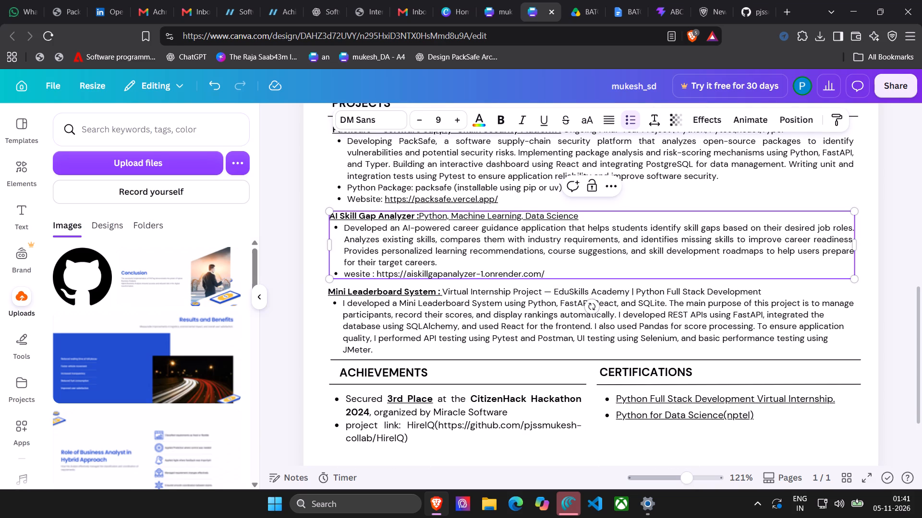
pyautogui.moveTo(376, 276); pyautogui.dragTo(335, 275)
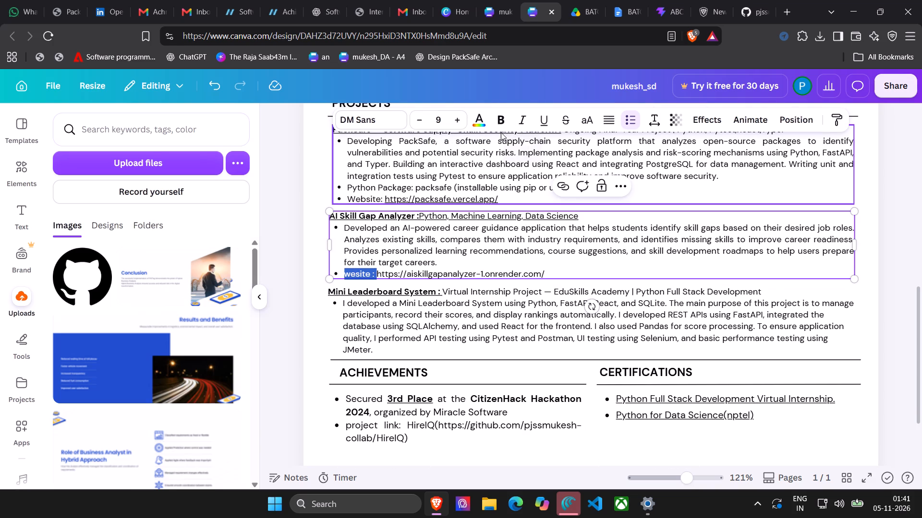
pyautogui.click(501, 130)
pyautogui.click(499, 116)
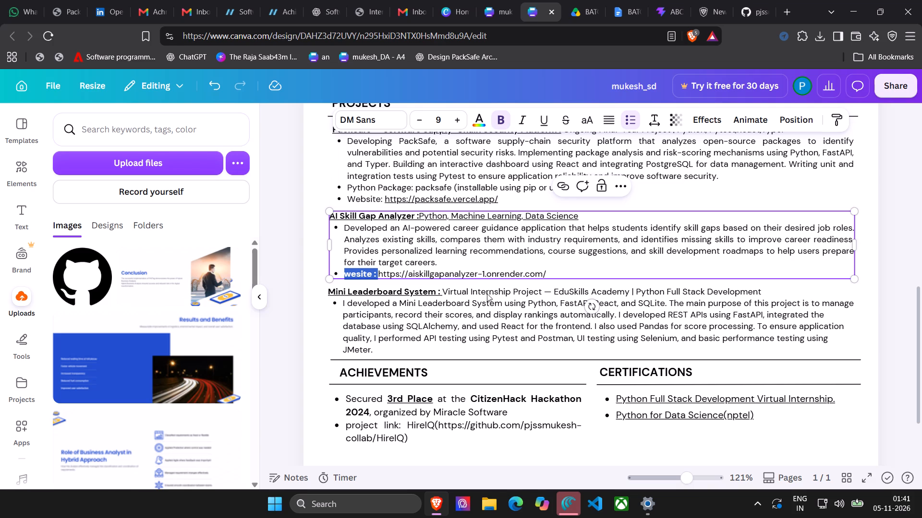
pyautogui.scroll(1, 501, 286)
pyautogui.scroll(-1, 501, 286)
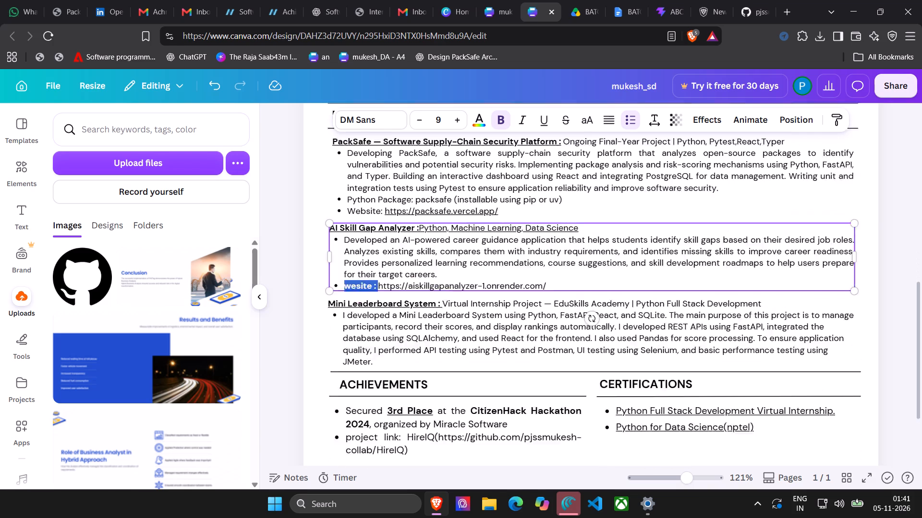
pyautogui.scroll(-1, 501, 286)
pyautogui.hotkey('ctrl', 'a')
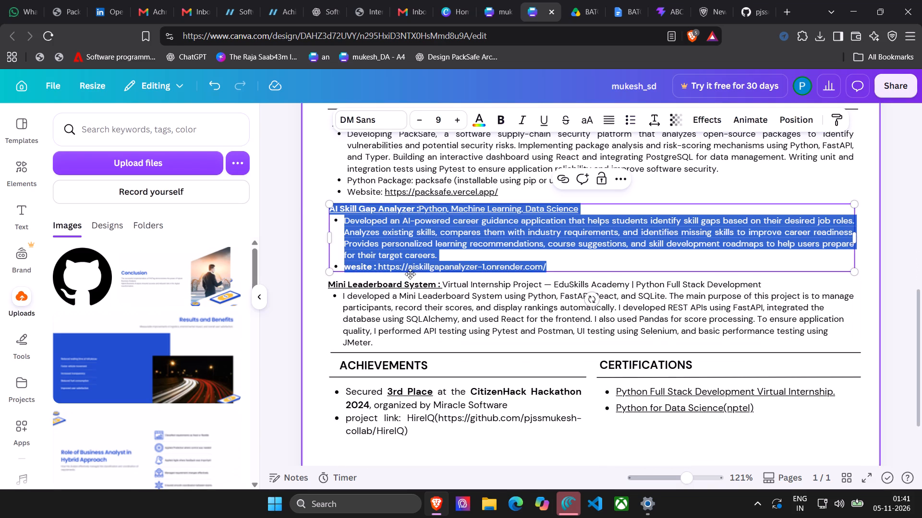
pyautogui.click(408, 275)
pyautogui.click(314, 288)
pyautogui.hotkey('ctrl', 'a')
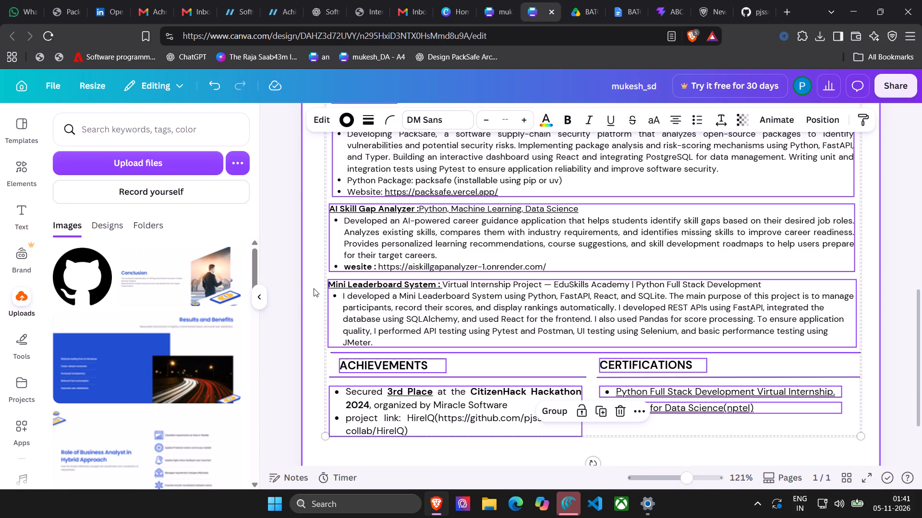
pyautogui.hotkey('ctrl', 'c')
# Undo the design's edits back to the Copy of mukesh version with the Certifications section below Achievements.
pyautogui.scroll(1, 314, 288)
pyautogui.hotkey('ctrl', 'z')
pyautogui.hotkey('ctrl', 'z')
pyautogui.hotkey('ctrl', 'z')
pyautogui.hotkey('ctrl', 'z')
pyautogui.hotkey('ctrl', 'z')
pyautogui.hotkey('ctrl', 'z')
pyautogui.hotkey('ctrl', 'z')
pyautogui.hotkey('ctrl', 'z')
pyautogui.hotkey('ctrl', 'z')
pyautogui.hotkey('ctrl', 'z')
pyautogui.hotkey('ctrl', 'z')
pyautogui.hotkey('ctrl', 'z')
pyautogui.hotkey('ctrl', 'z')
pyautogui.hotkey('ctrl', 'z')
pyautogui.hotkey('ctrl', 'z')
pyautogui.hotkey('ctrl', 'z')
pyautogui.hotkey('ctrl', 'z')
pyautogui.hotkey('ctrl', 'z')
pyautogui.hotkey('ctrl', 'z')
pyautogui.hotkey('ctrl', 'z')
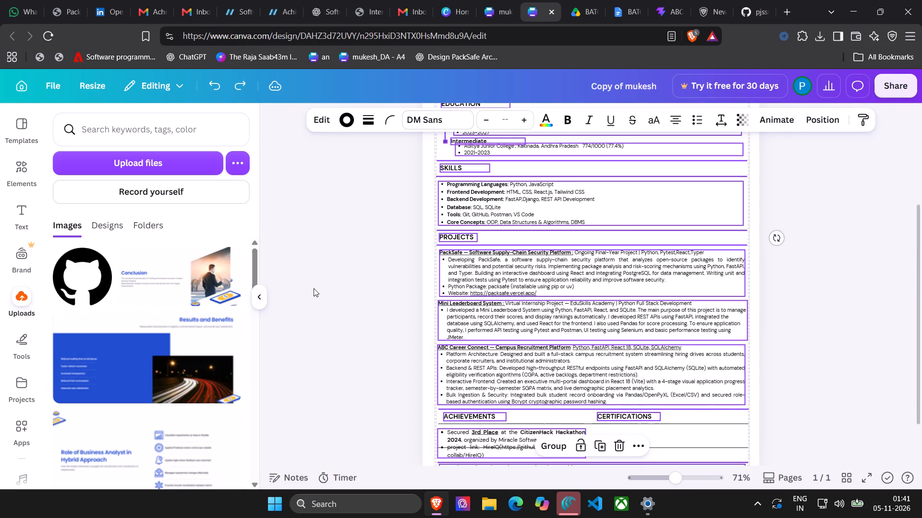
pyautogui.keyDown('ctrl'); pyautogui.scroll(-1, 314, 288); pyautogui.keyUp('ctrl')
pyautogui.hotkey('ctrl', 'z')
pyautogui.hotkey('ctrl', 'z')
pyautogui.hotkey('ctrl', 'z')
pyautogui.hotkey('ctrl', 'z')
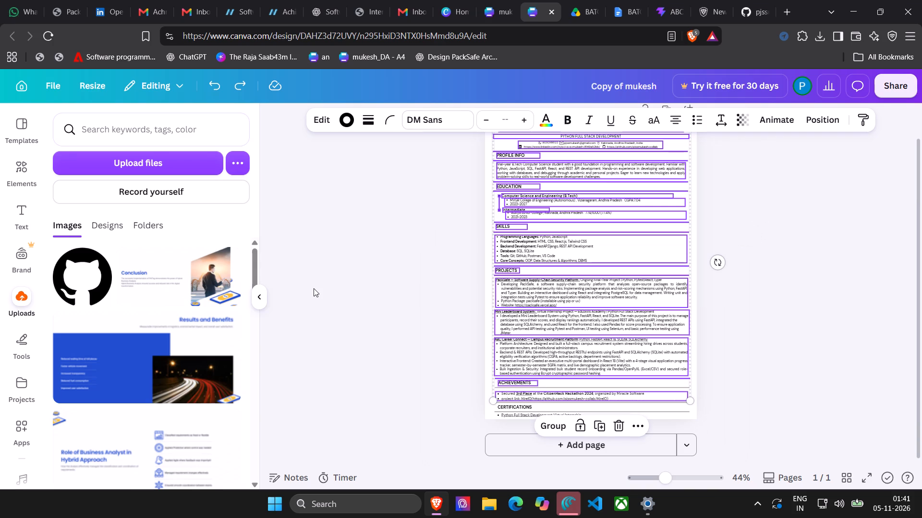
pyautogui.hotkey('ctrl', 'z')
pyautogui.keyDown('ctrl'); pyautogui.click(314, 288); pyautogui.keyUp('ctrl')
pyautogui.hotkey('ctrl', 'z')
# Redo the layout edits until Certifications and its Python Full Stack entry sit beside Achievements, with a separate divider line under each heading.
pyautogui.hotkey('ctrl', 'y')
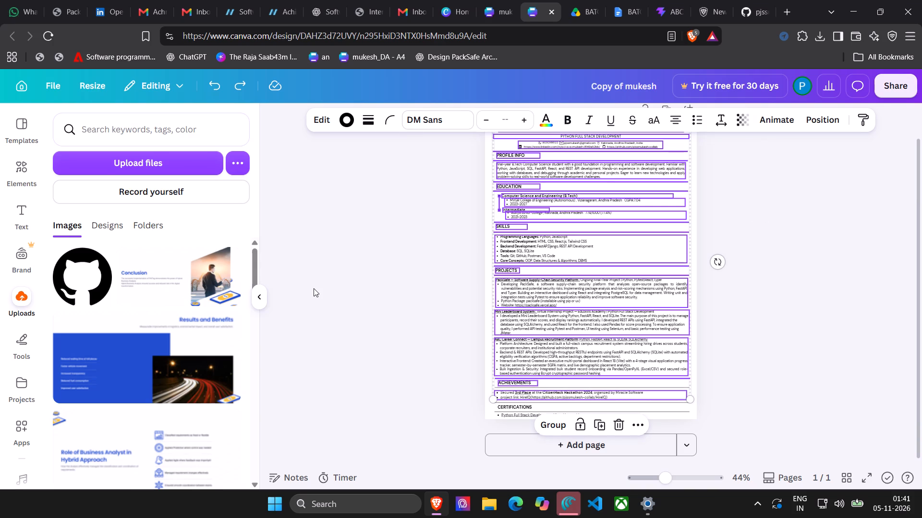
pyautogui.hotkey('ctrl', 'y')
pyautogui.hotkey('ctrl', 'y')
pyautogui.hotkey('ctrl', 'y')
pyautogui.hotkey('ctrl', 'y')
pyautogui.hotkey('ctrl', 'y')
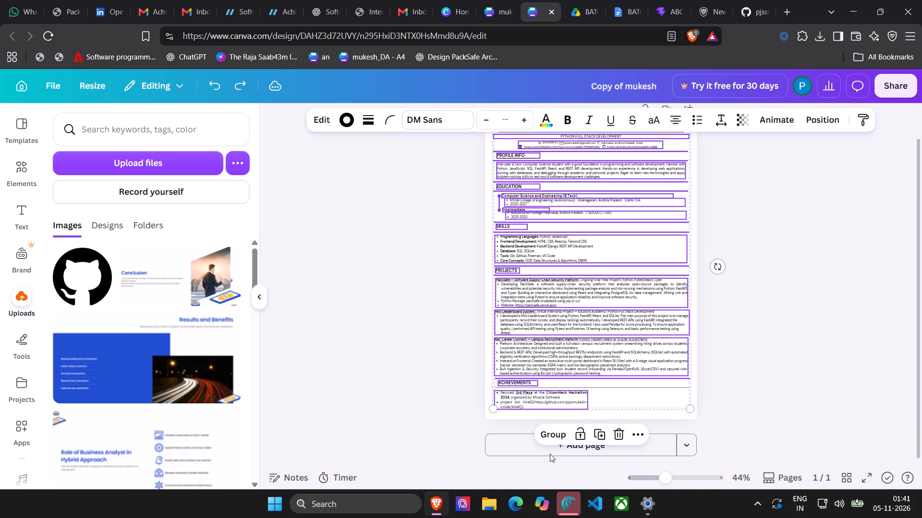
pyautogui.hotkey('ctrl', 'y')
pyautogui.hotkey('ctrl', 'y')
pyautogui.hotkey('ctrl', 'y')
pyautogui.hotkey('ctrl', 'y')
pyautogui.hotkey('ctrl', 'y')
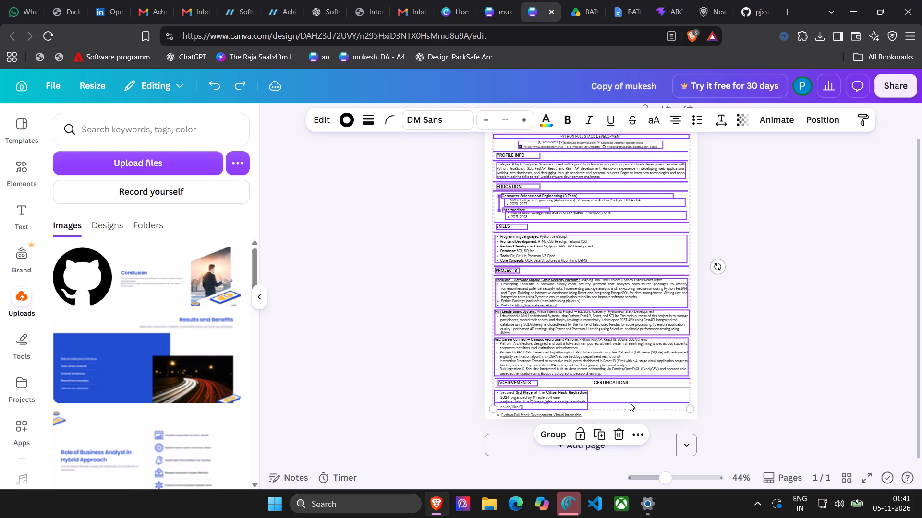
pyautogui.hotkey('ctrl', 'y')
pyautogui.hotkey('ctrl', 'y')
pyautogui.hotkey('ctrl', 'y')
pyautogui.hotkey('ctrl', 'y')
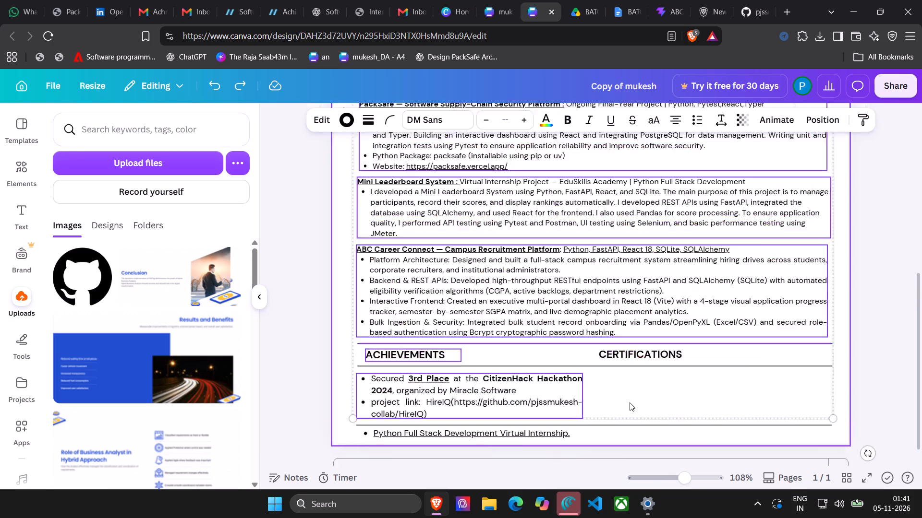
pyautogui.hotkey('ctrl', 'y')
pyautogui.hotkey('ctrl', 'y')
pyautogui.hotkey('ctrl', 'y')
pyautogui.hotkey('ctrl', 'y')
pyautogui.hotkey('ctrl', 'y')
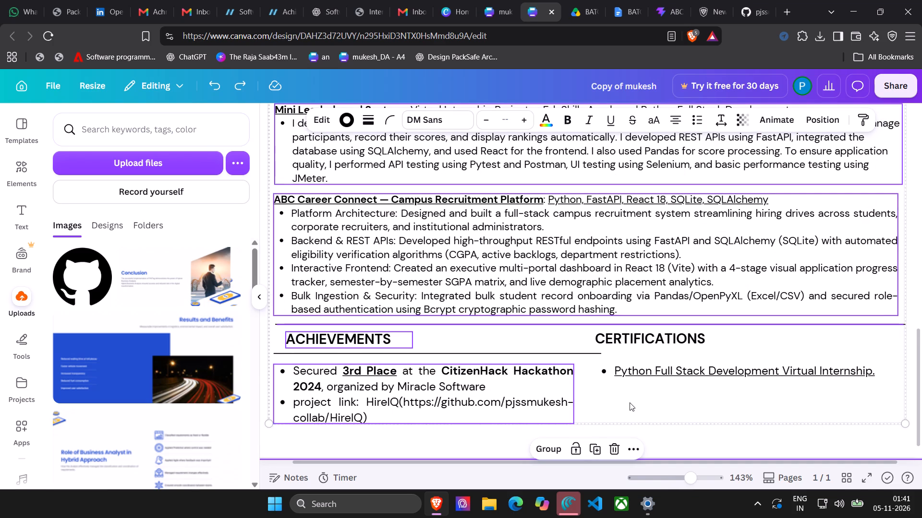
pyautogui.hotkey('ctrl', 'y')
pyautogui.hotkey('ctrl', 'y')
pyautogui.hotkey('ctrl', 'y')
pyautogui.hotkey('ctrl', 'y')
pyautogui.hotkey('ctrl', 'y')
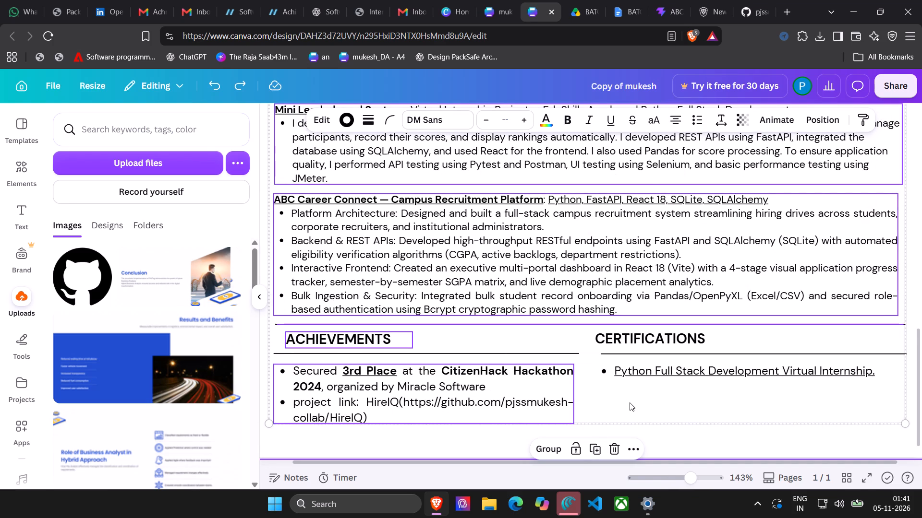
pyautogui.hotkey('ctrl', 'y')
pyautogui.keyDown('ctrl'); pyautogui.scroll(7, 630, 402); pyautogui.keyUp('ctrl')
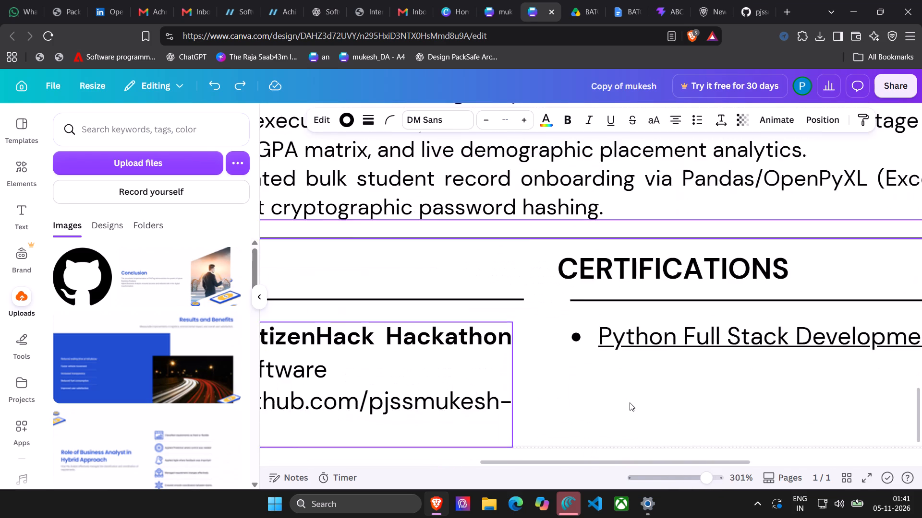
# Review the restored full-stack resume from its header down to the projects and save the design.
pyautogui.scroll(9, 630, 402)
pyautogui.scroll(-1, 630, 402)
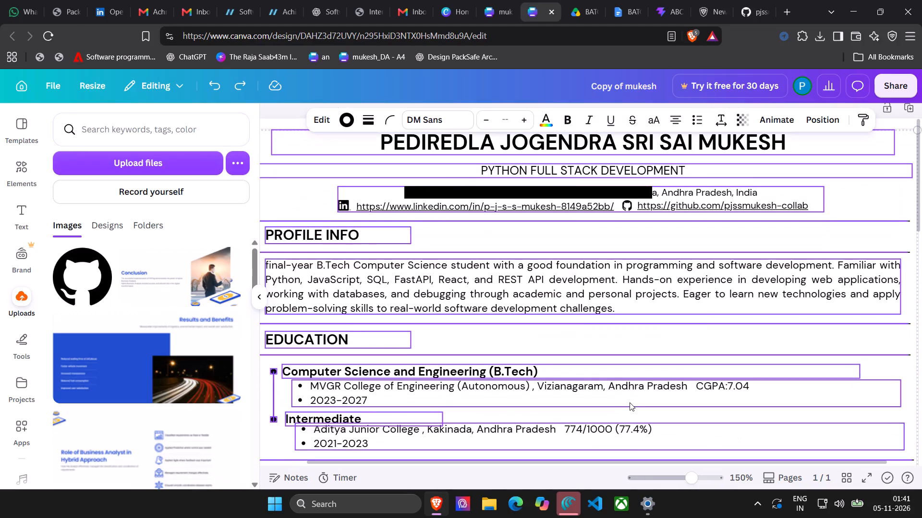
pyautogui.scroll(-1, 630, 402)
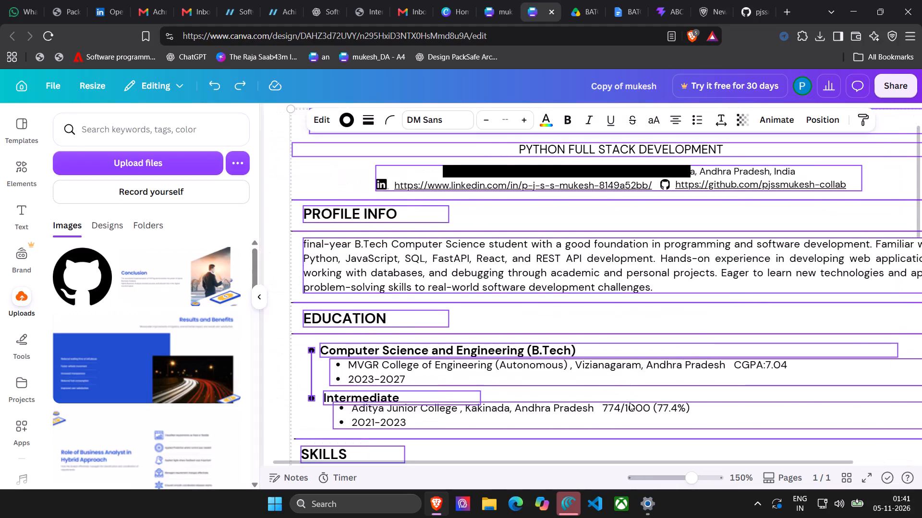
pyautogui.scroll(-2, 529, 284)
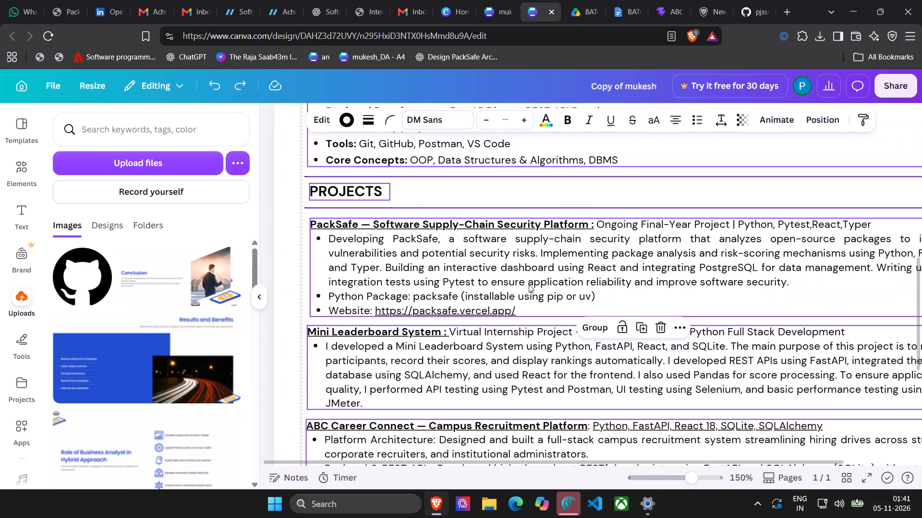
pyautogui.scroll(1, 529, 284)
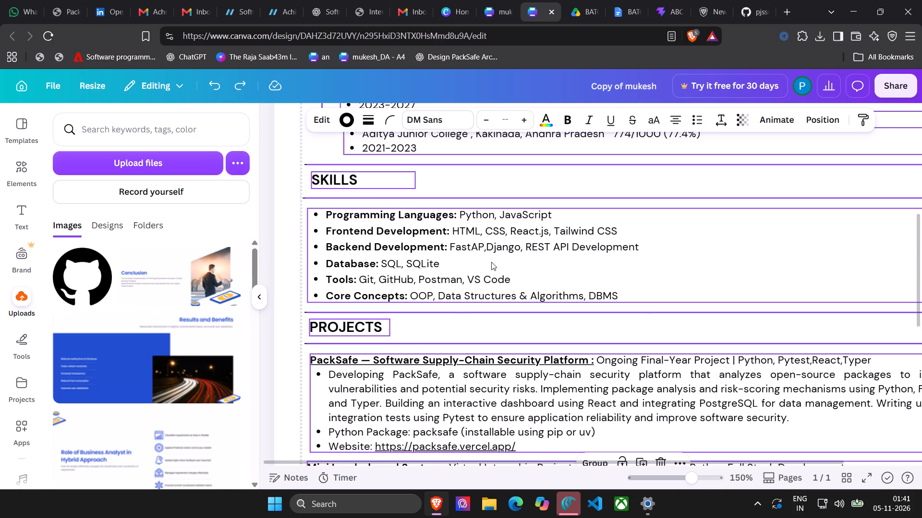
pyautogui.scroll(1, 549, 277)
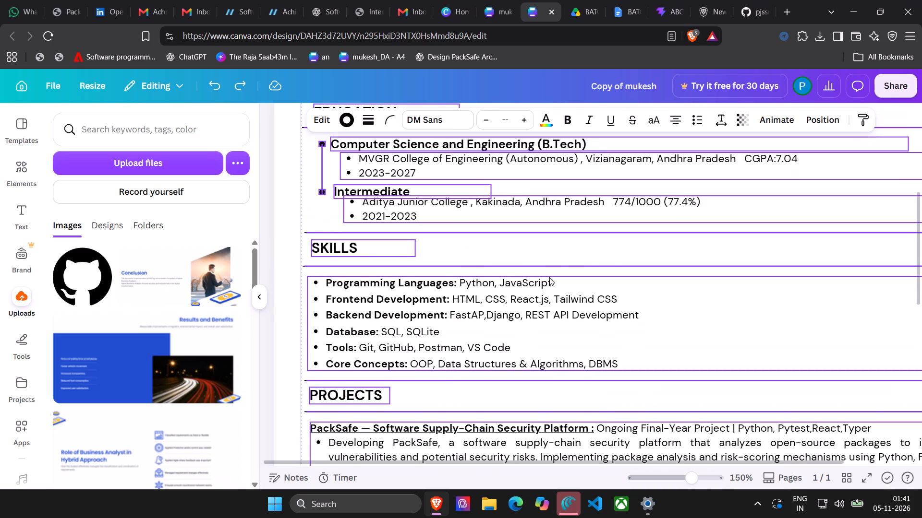
pyautogui.hotkey('ctrl', 's')
pyautogui.click(510, 173)
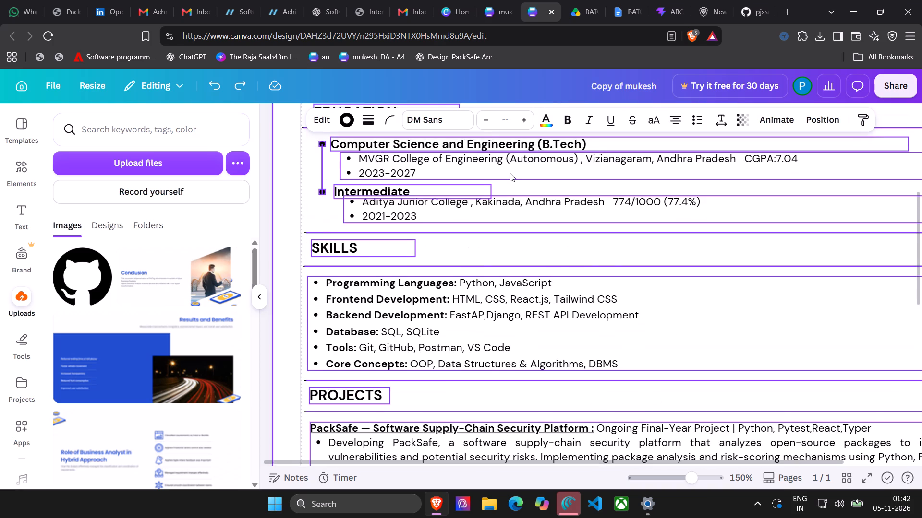
pyautogui.click(500, 9)
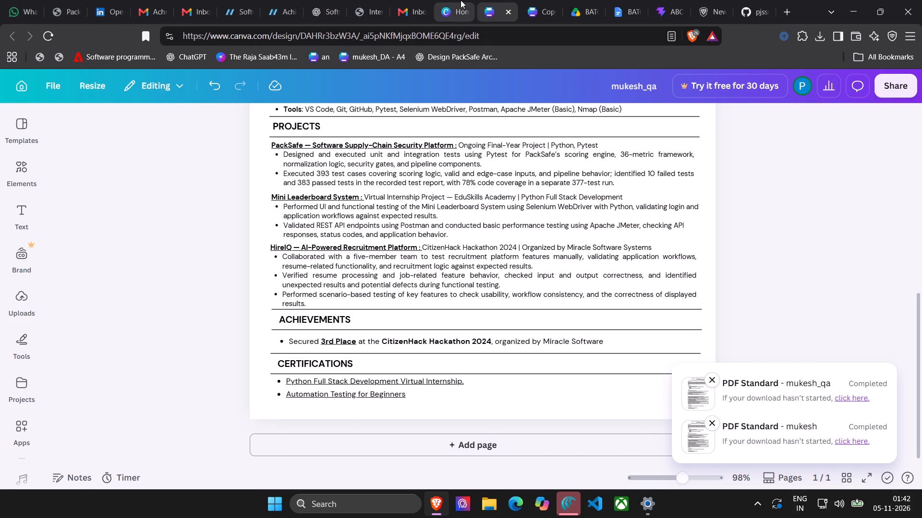
pyautogui.click(461, 0)
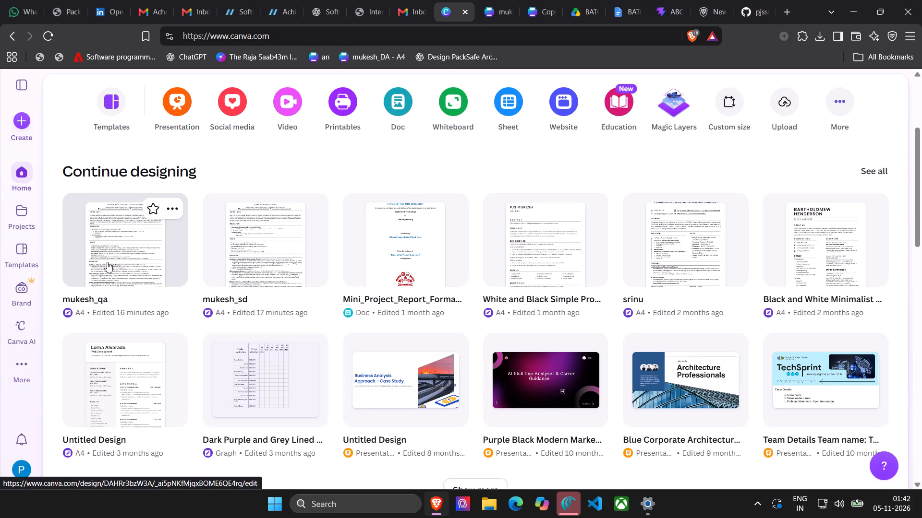
pyautogui.click(320, 207)
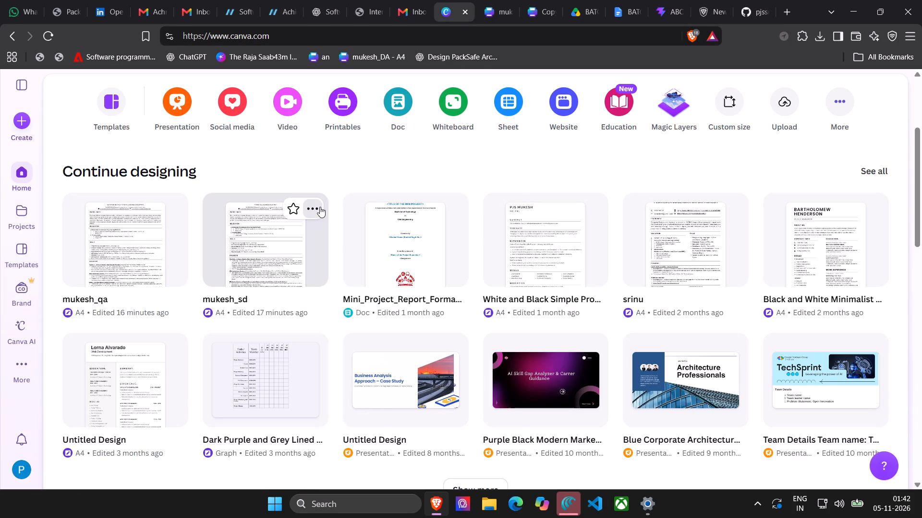
pyautogui.click(388, 292)
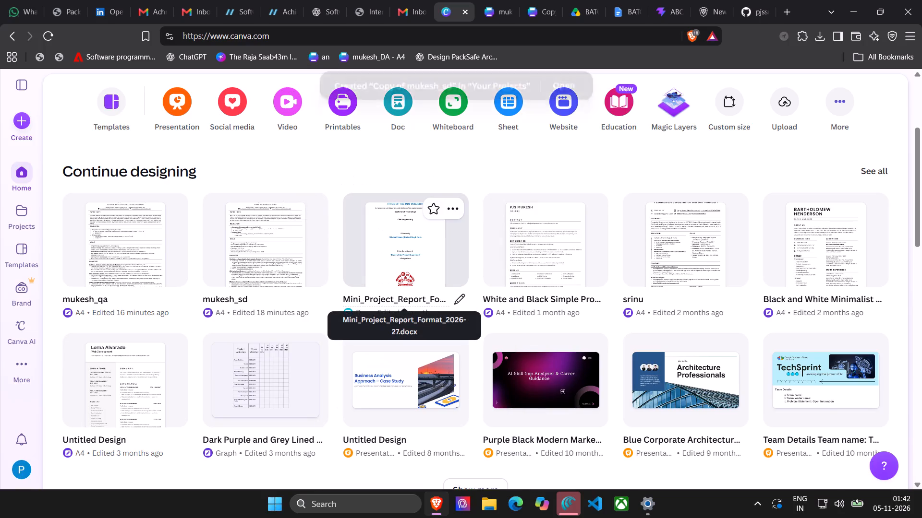
pyautogui.click(558, 97)
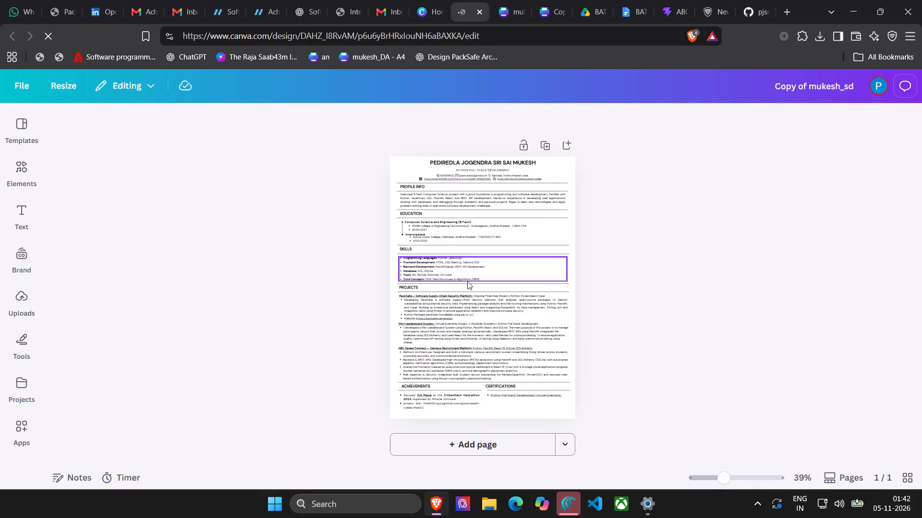
pyautogui.hotkey('ctrl', 'a')
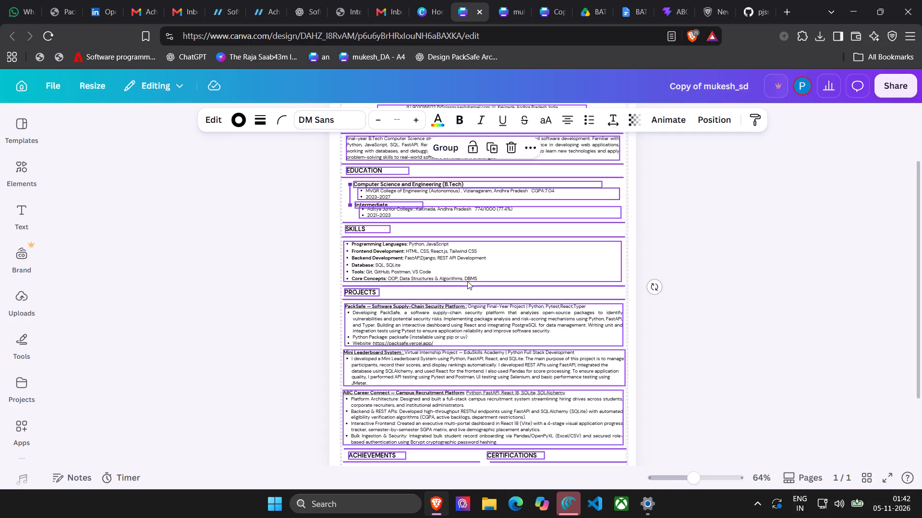
pyautogui.hotkey('ctrl', 'v')
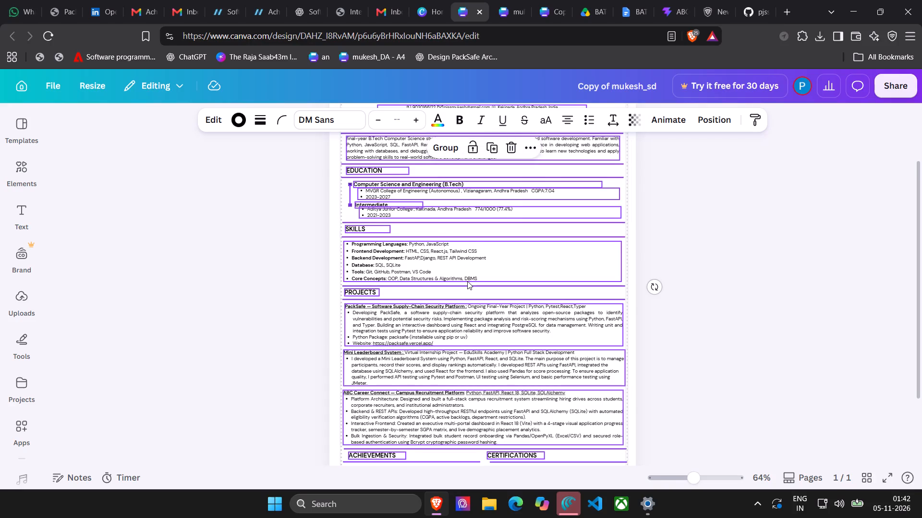
pyautogui.hotkey('ctrl', 'a')
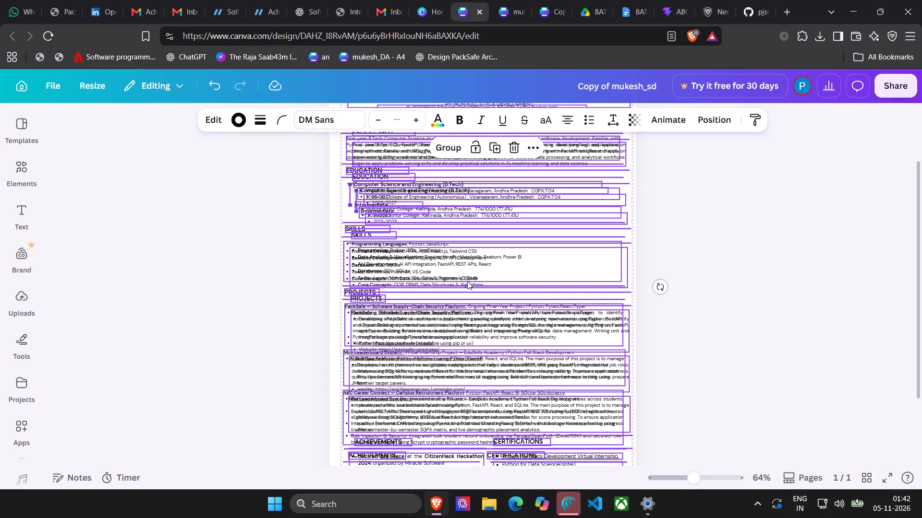
pyautogui.press('Delete')
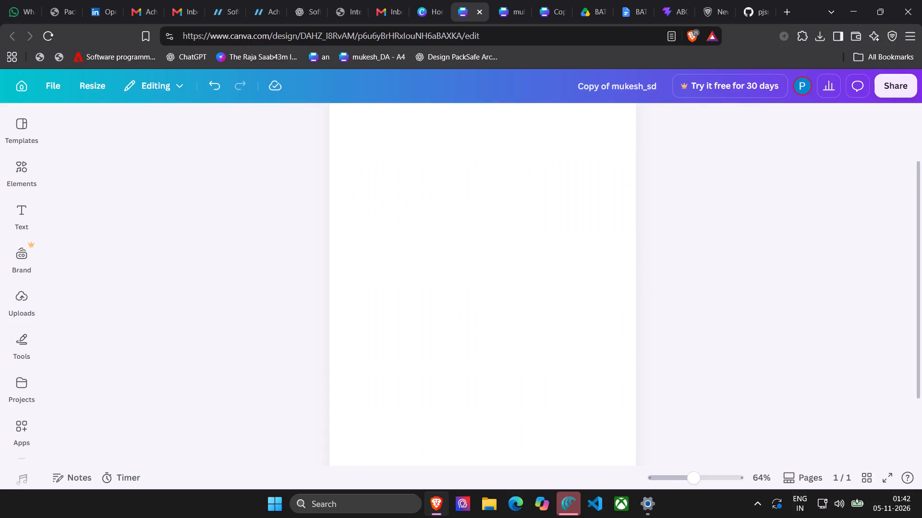
pyautogui.hotkey('ctrl', 'v')
pyautogui.scroll(-1, 467, 281)
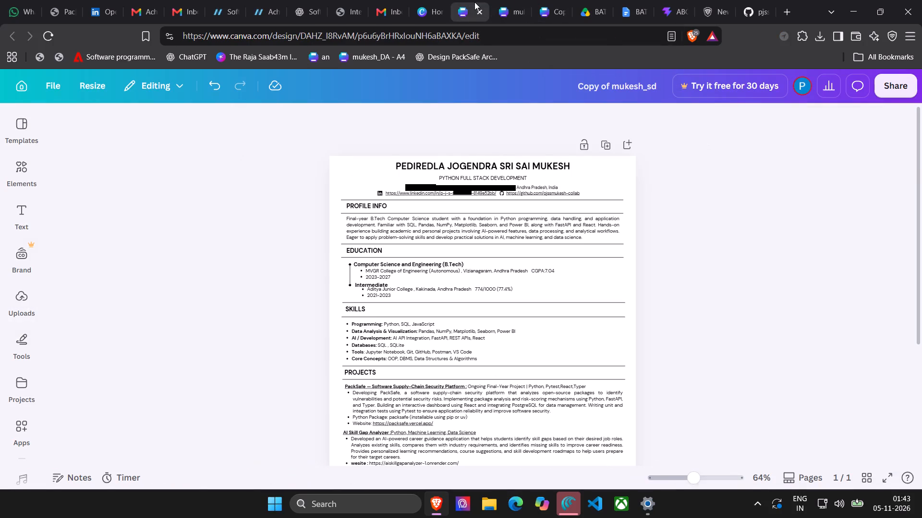
pyautogui.click(480, 182)
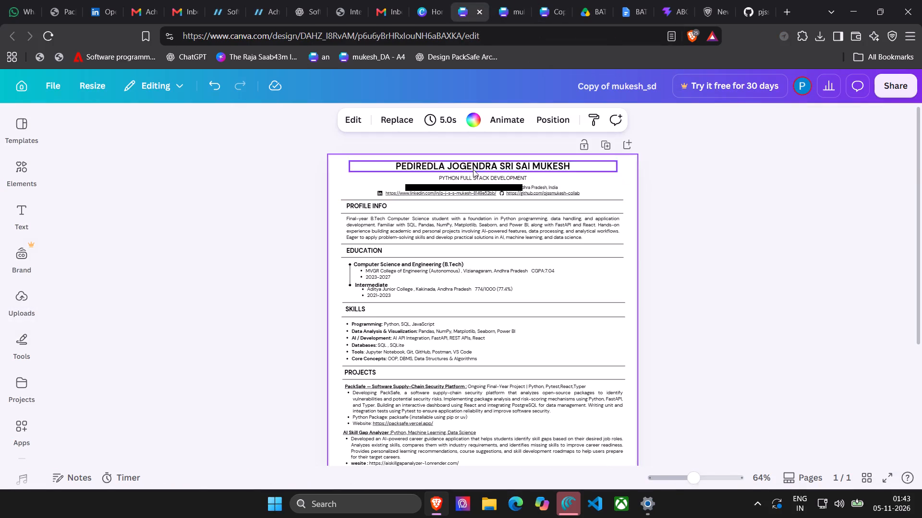
pyautogui.doubleClick(478, 178)
pyautogui.hotkey('ctrl', 'v')
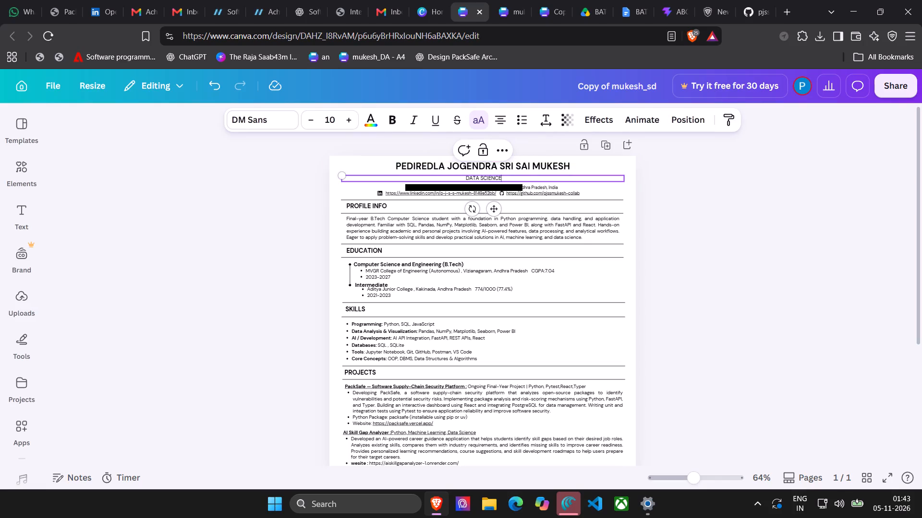
# Add a vertical bar separator in front of DATA SCIENCE in the subtitle under the name.
pyautogui.click(651, 219)
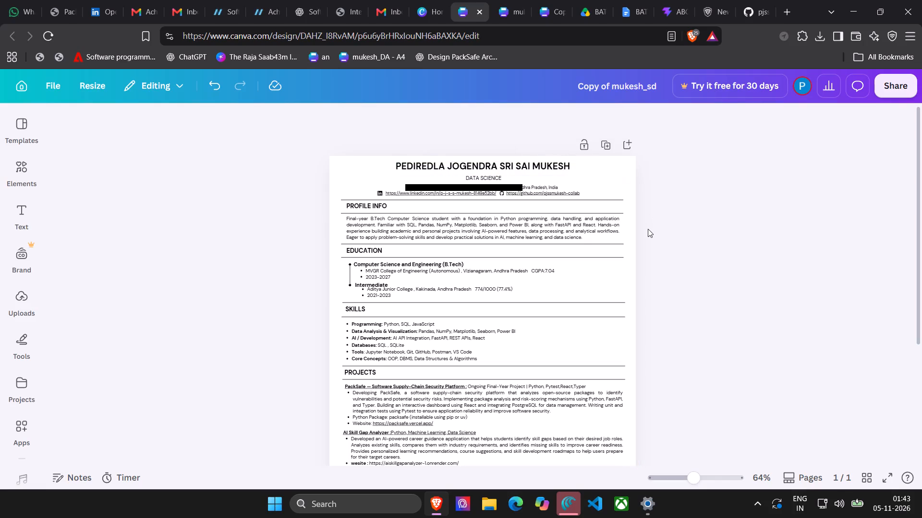
pyautogui.scroll(-1, 648, 229)
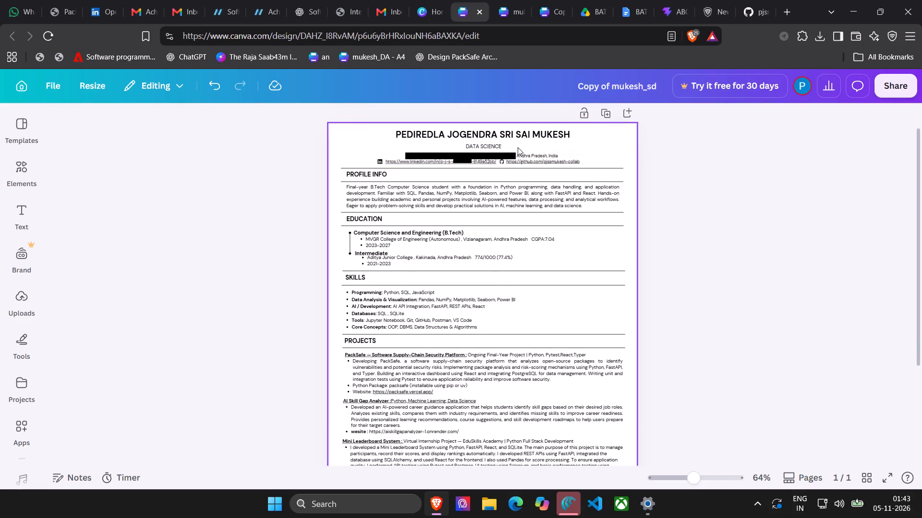
pyautogui.doubleClick(518, 147)
pyautogui.press('/')
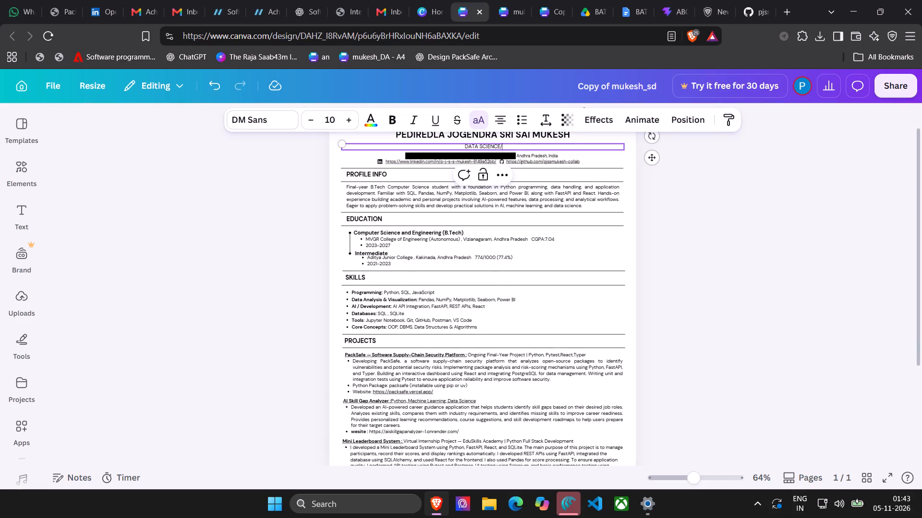
pyautogui.press('BackSpace')
pyautogui.press('Up')
pyautogui.hotkey('shift', '|')
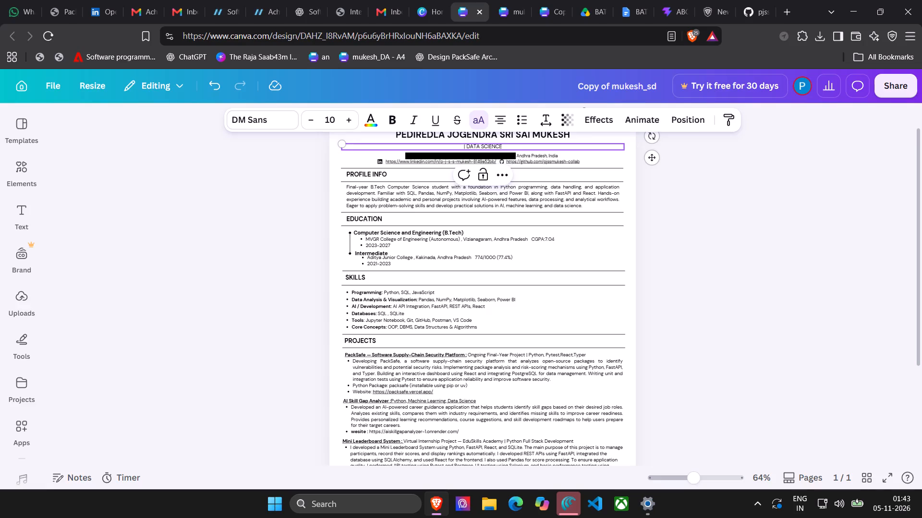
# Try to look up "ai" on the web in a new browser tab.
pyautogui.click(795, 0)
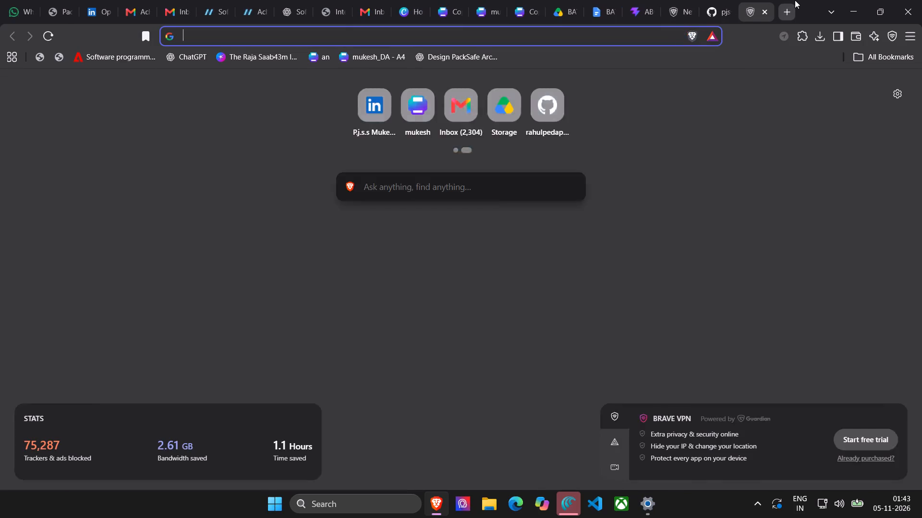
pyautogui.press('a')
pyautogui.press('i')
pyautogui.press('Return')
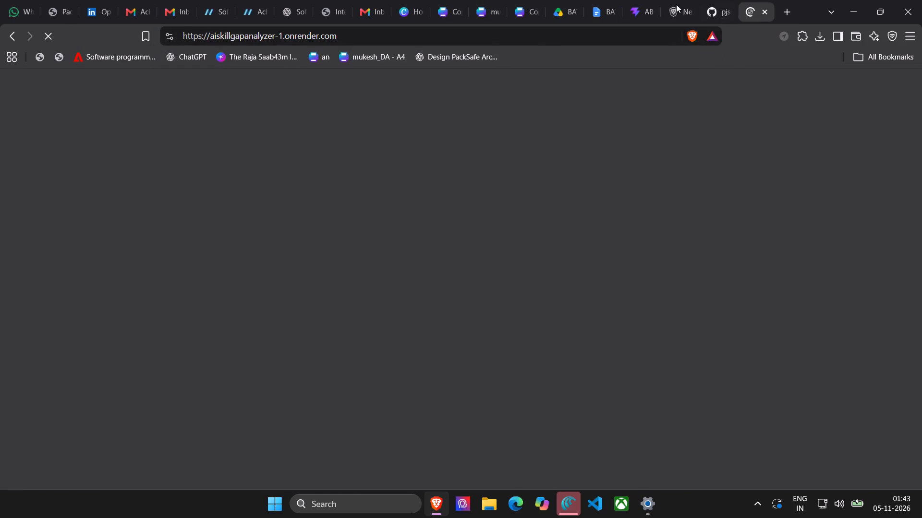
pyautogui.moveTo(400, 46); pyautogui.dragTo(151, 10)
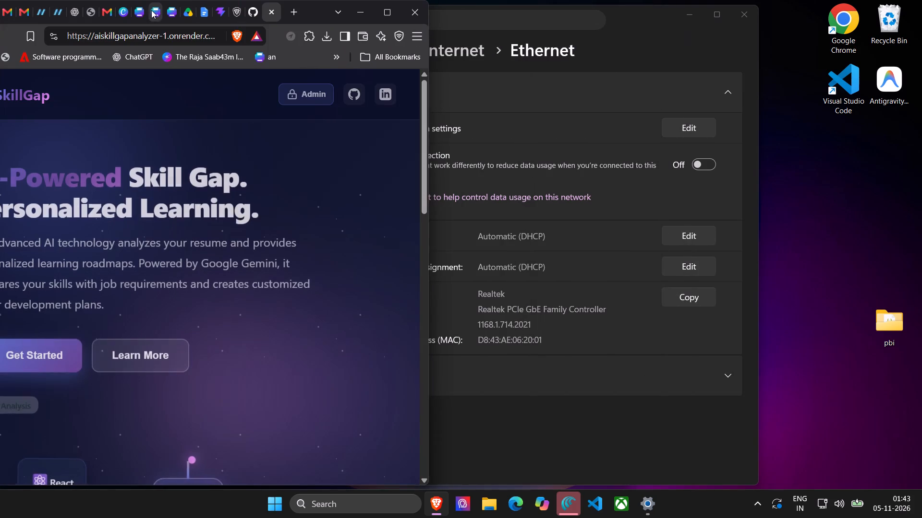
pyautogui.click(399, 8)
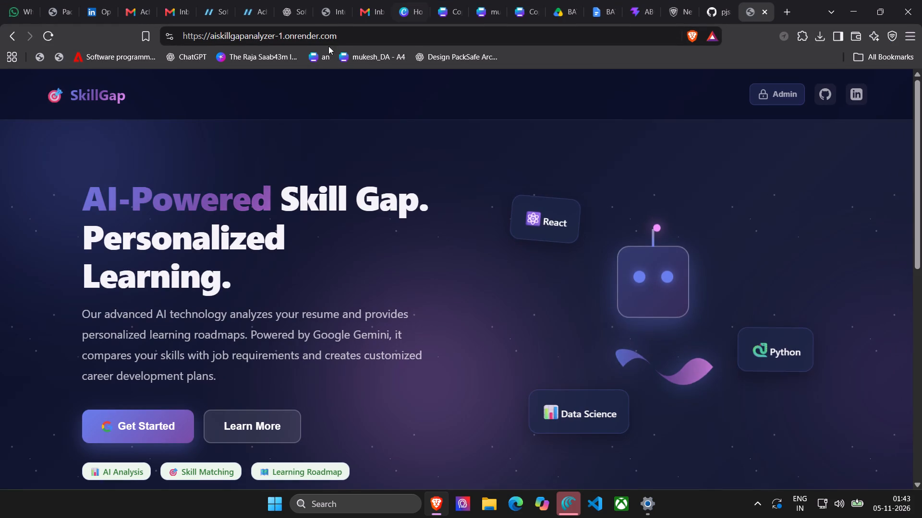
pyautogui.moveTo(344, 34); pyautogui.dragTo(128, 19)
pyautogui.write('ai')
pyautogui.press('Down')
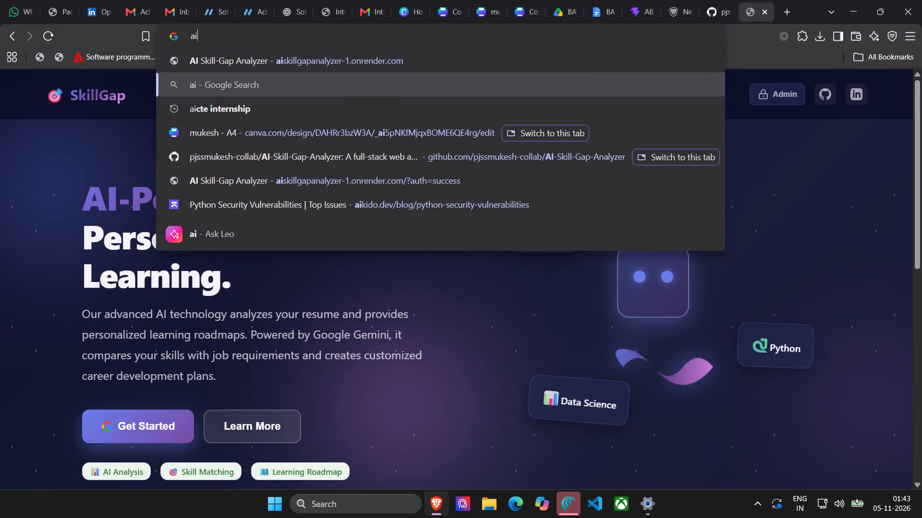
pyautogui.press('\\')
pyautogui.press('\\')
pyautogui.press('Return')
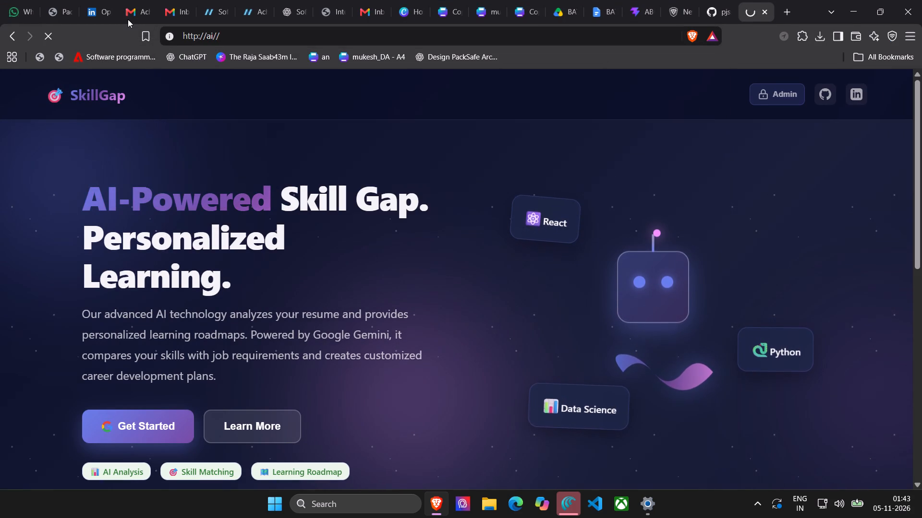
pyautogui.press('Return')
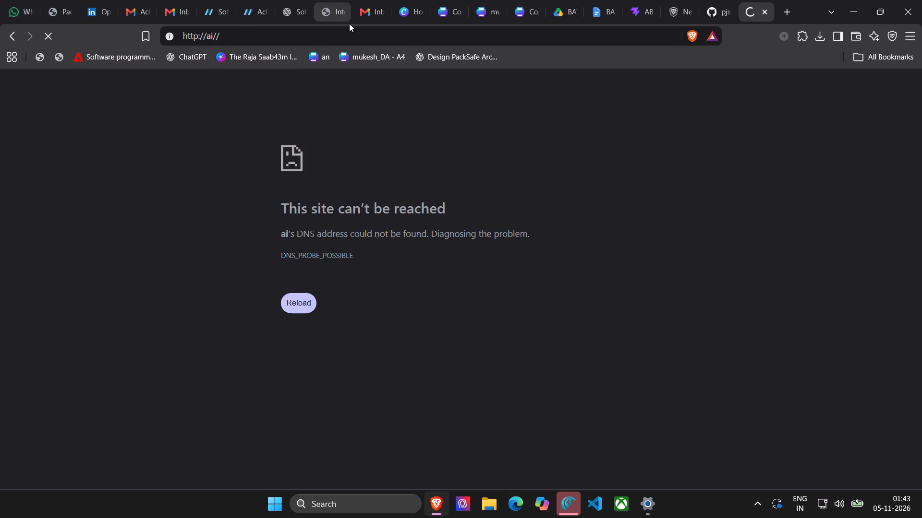
# Search the web for "ai full form" and copy the words "Artificial Intelligence" from the answer.
pyautogui.click(280, 36)
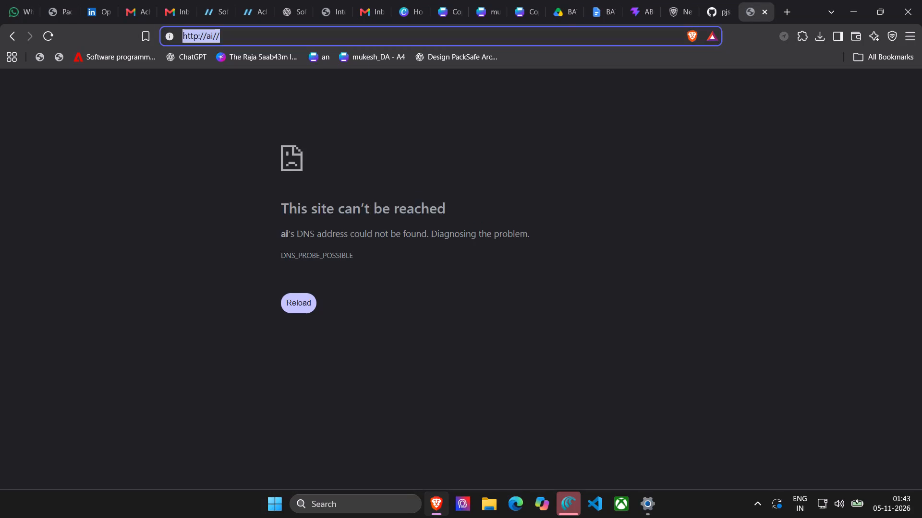
pyautogui.write('ai')
pyautogui.press('space')
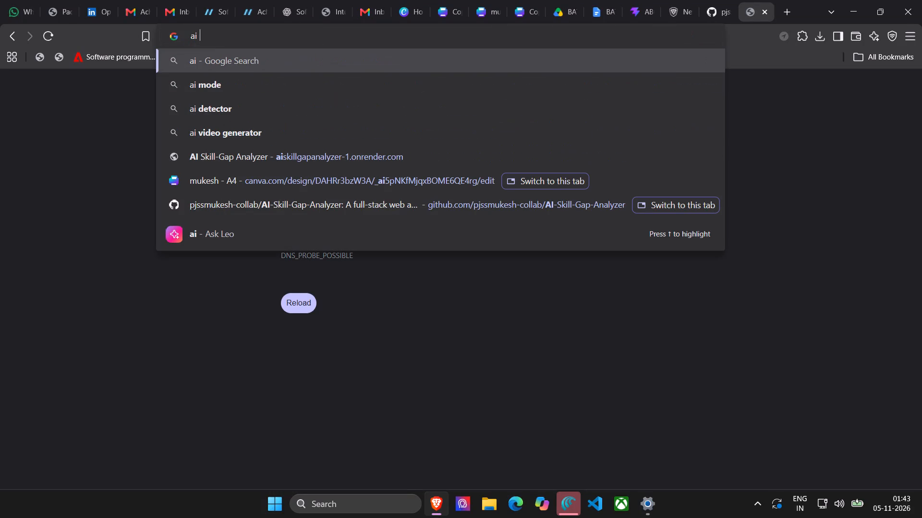
pyautogui.press('f')
pyautogui.press('i')
pyautogui.press('BackSpace')
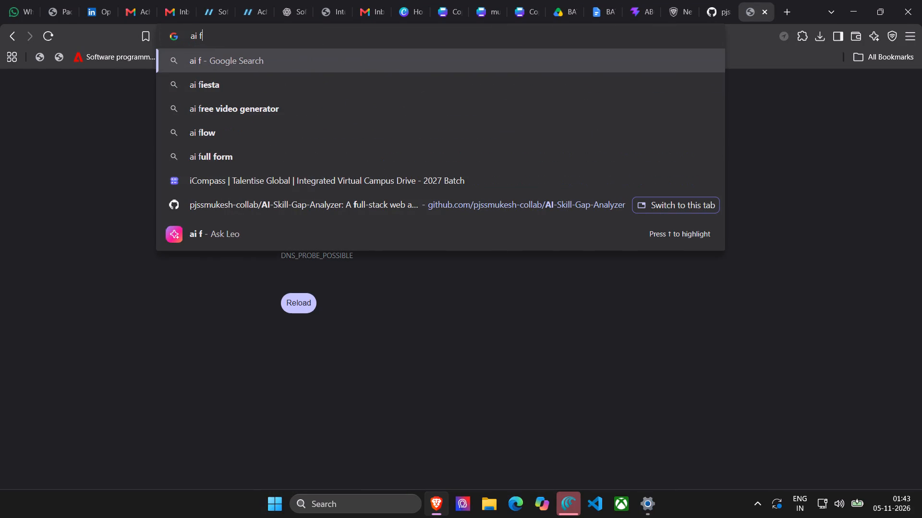
pyautogui.write('ull')
pyautogui.press('space')
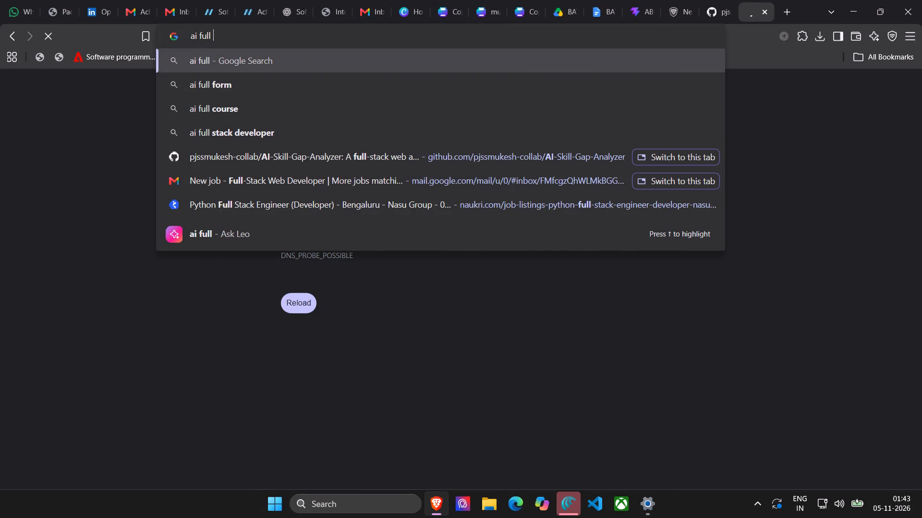
pyautogui.press('Down')
pyautogui.press('Return')
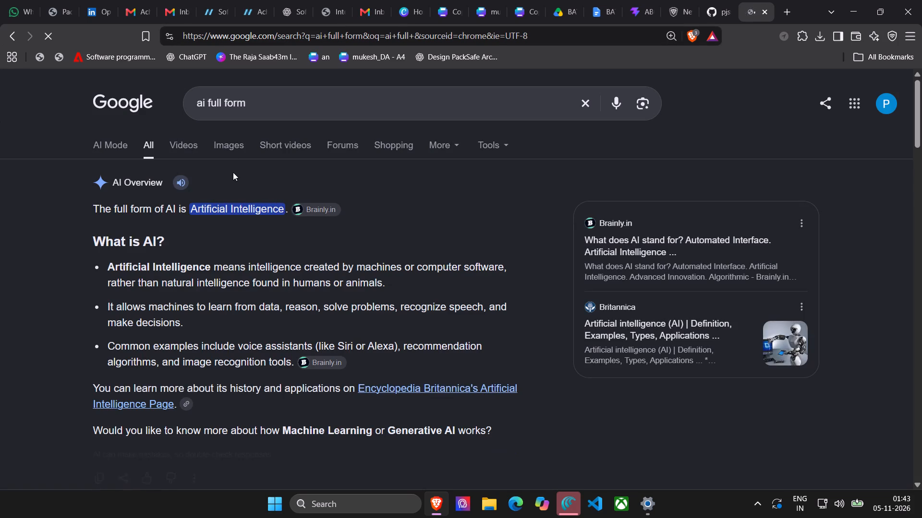
pyautogui.moveTo(192, 208); pyautogui.dragTo(290, 209)
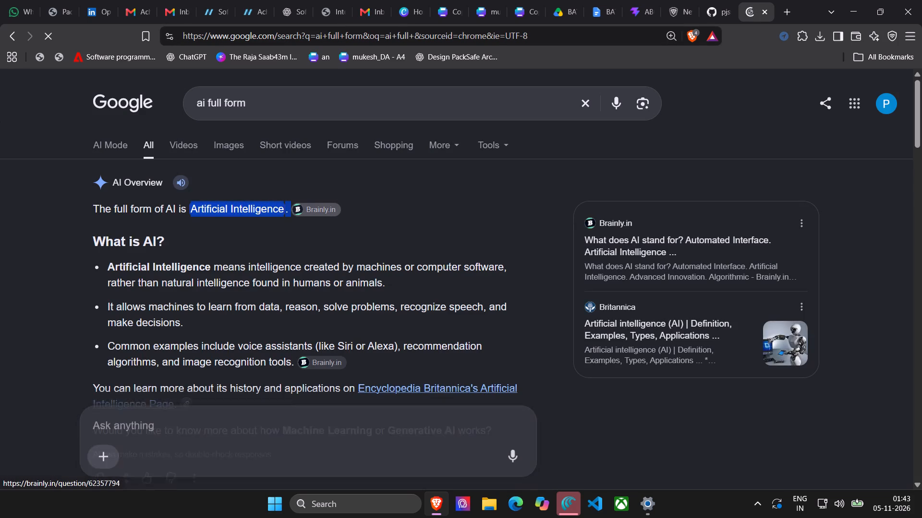
pyautogui.moveTo(290, 209); pyautogui.dragTo(285, 206)
pyautogui.hotkey('ctrl', 'c')
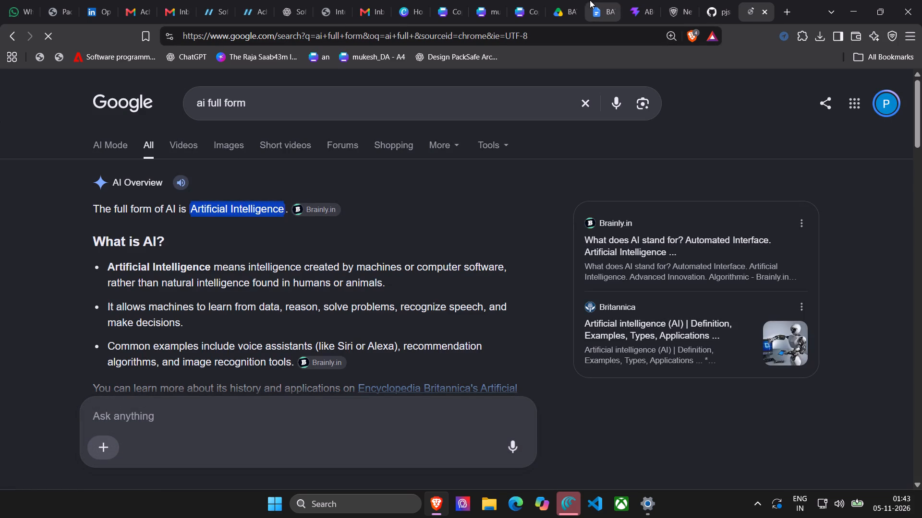
# Return to the Copy of mukesh_sd design in Canva and paste the copied words before the separator, making the subtitle ARTIFICIAL INTELLIGENCE | DATA SCIENCE.
pyautogui.click(702, 2)
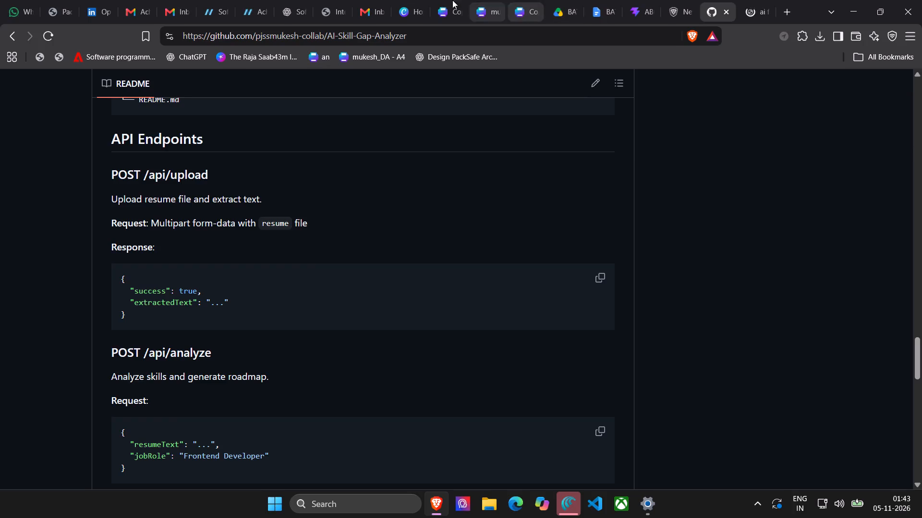
pyautogui.click(432, 0)
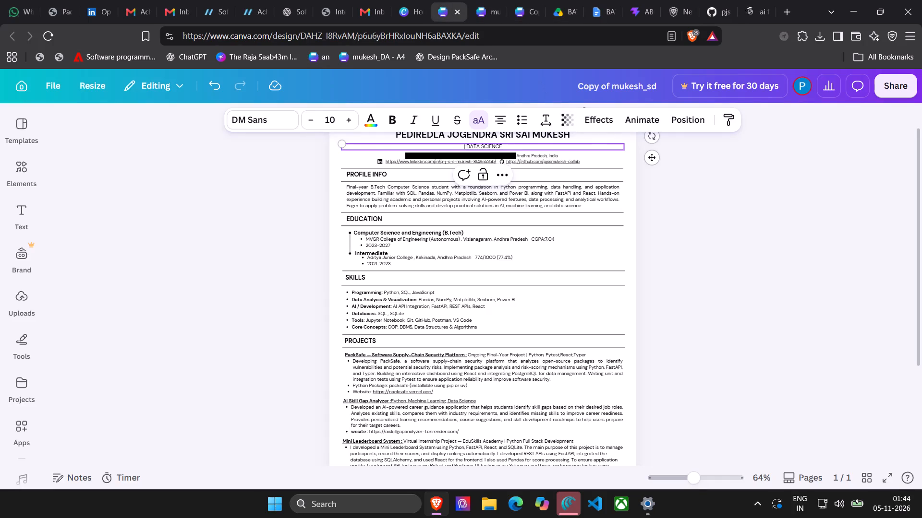
pyautogui.hotkey('ctrl', 'v')
pyautogui.hotkey('ctrl', 'z')
pyautogui.hotkey('ctrl', 'Left')
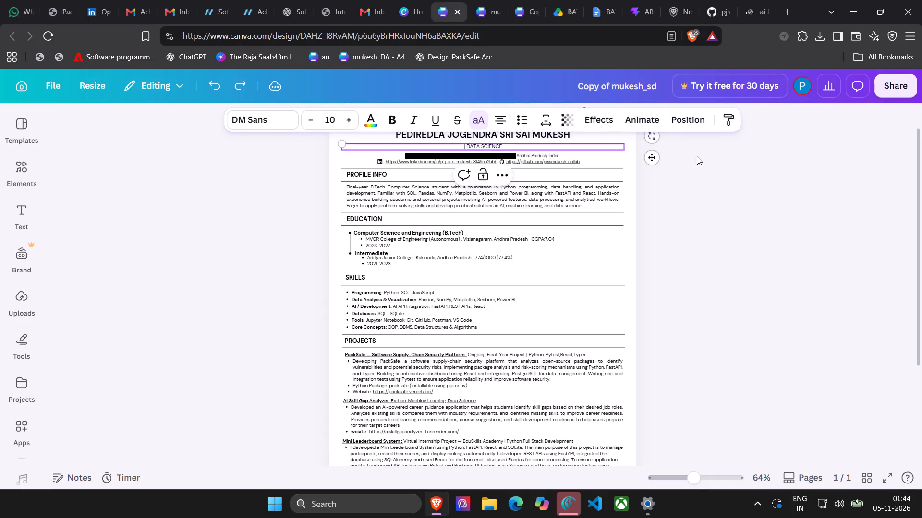
pyautogui.hotkey('ctrl', 'v')
pyautogui.press('space')
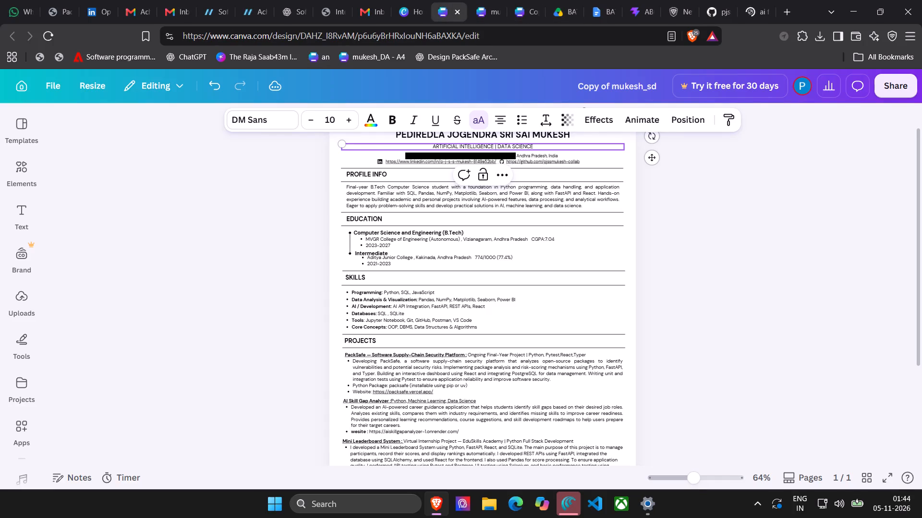
# Finish editing the subtitle and save the resume design.
pyautogui.click(737, 227)
pyautogui.hotkey('ctrl', 'a')
pyautogui.hotkey('ctrl', 's')
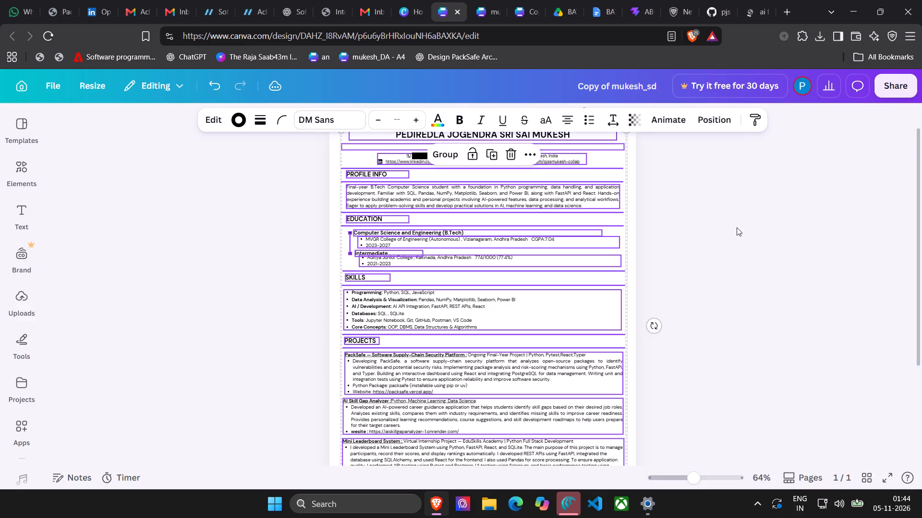
pyautogui.click(737, 227)
pyautogui.hotkey('ctrl', 's')
# Rename the Copy of mukesh_sd design as mukesh_ds.
pyautogui.scroll(-2, 737, 227)
pyautogui.scroll(1, 737, 227)
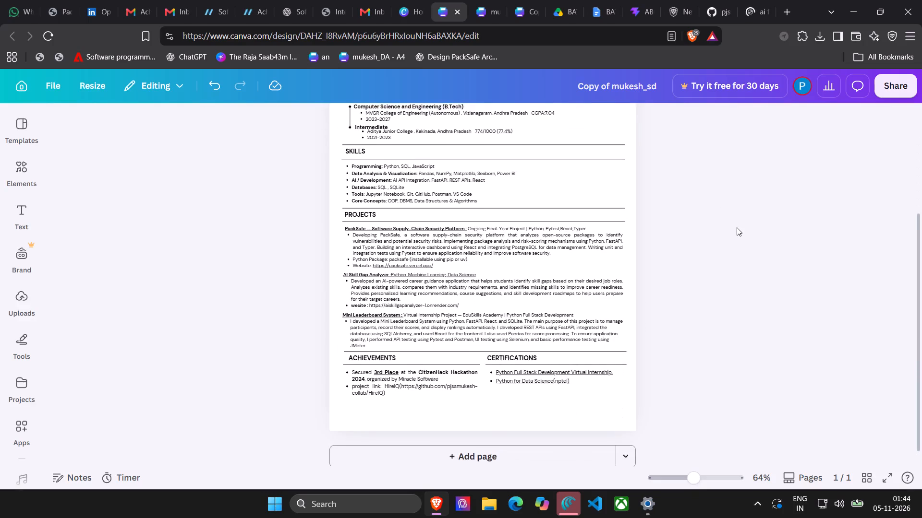
pyautogui.scroll(1, 737, 227)
pyautogui.doubleClick(625, 82)
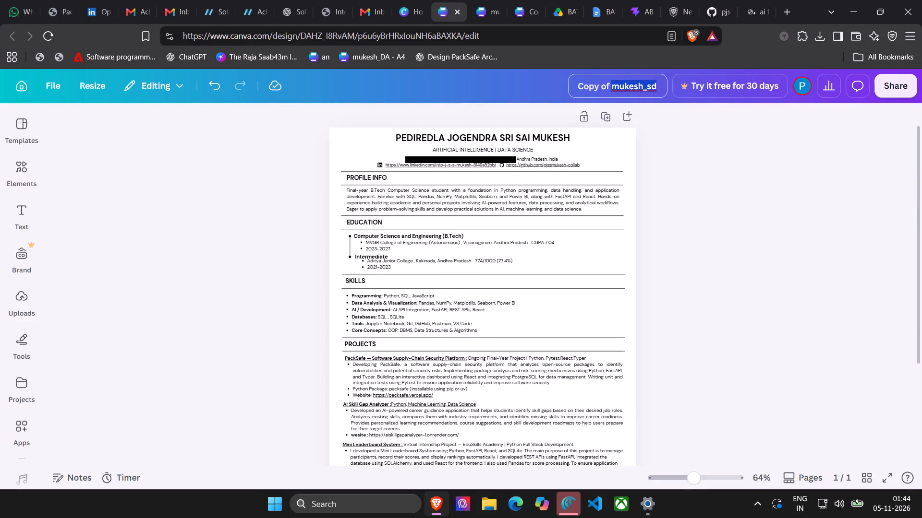
pyautogui.click(613, 82)
pyautogui.press('BackSpace')
pyautogui.press('BackSpace')
pyautogui.press('BackSpace')
pyautogui.press('BackSpace')
pyautogui.press('BackSpace')
pyautogui.press('BackSpace')
pyautogui.press('BackSpace')
pyautogui.press('BackSpace')
pyautogui.press('BackSpace')
pyautogui.press('BackSpace')
pyautogui.press('BackSpace')
pyautogui.press('BackSpace')
pyautogui.press('BackSpace')
pyautogui.press('BackSpace')
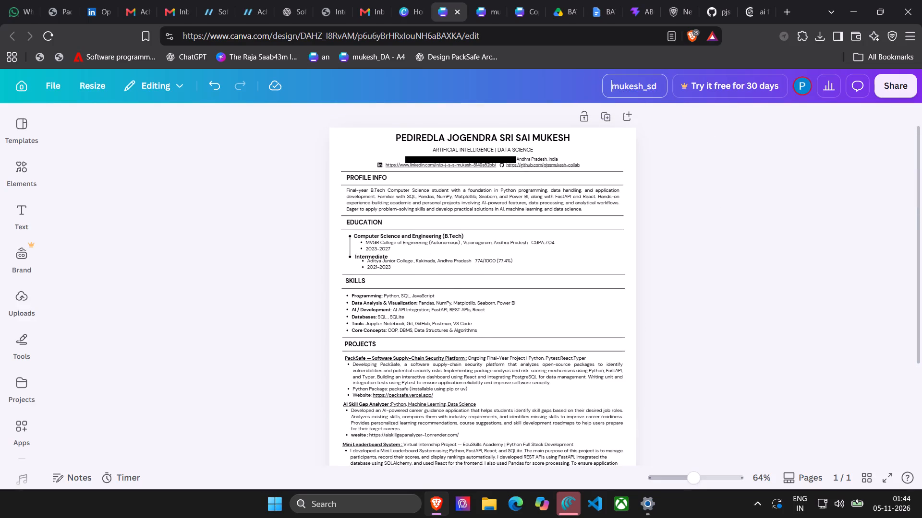
pyautogui.press('Right')
pyautogui.press('Right')
pyautogui.press('Right')
pyautogui.press('Right')
pyautogui.press('Right')
pyautogui.press('Right')
pyautogui.press('Right')
pyautogui.press('Right')
pyautogui.press('Right')
pyautogui.press('Right')
pyautogui.press('Right')
pyautogui.press('Down')
pyautogui.press('Left')
pyautogui.press('BackSpace')
pyautogui.press('Right')
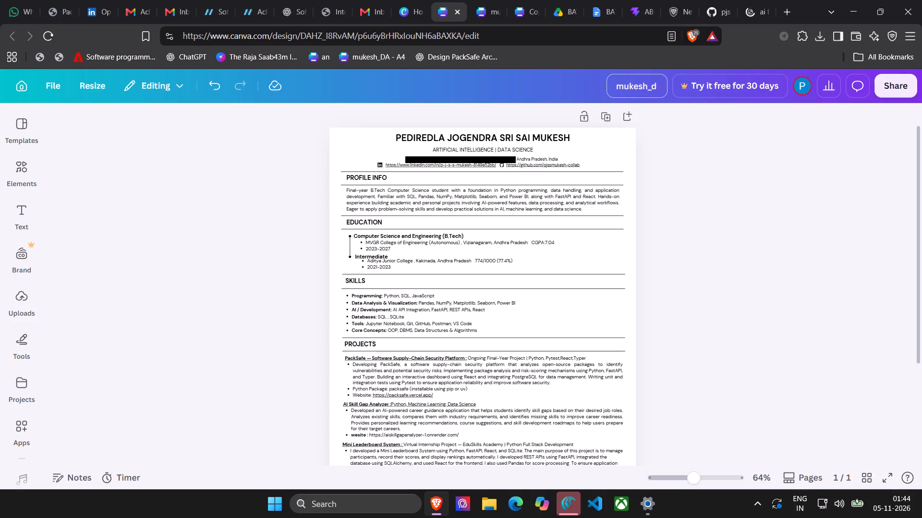
pyautogui.press('s')
pyautogui.press('Return')
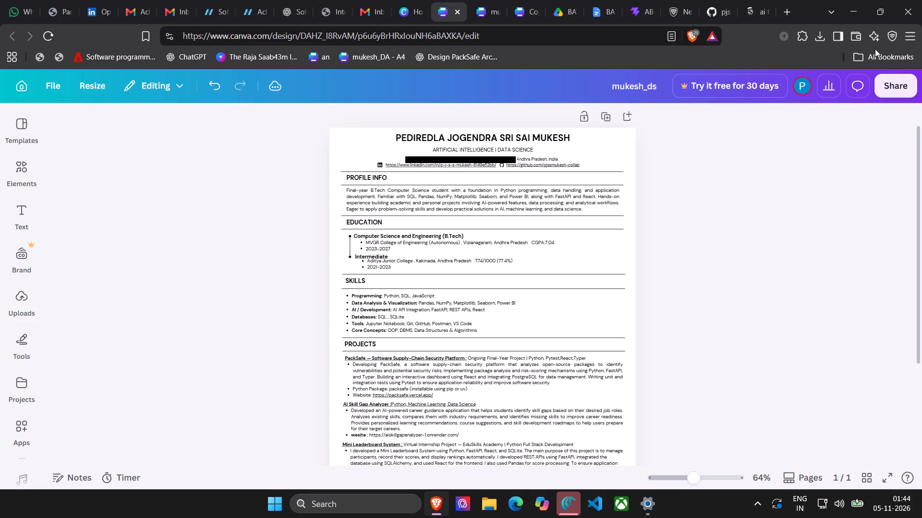
pyautogui.click(892, 87)
pyautogui.click(713, 352)
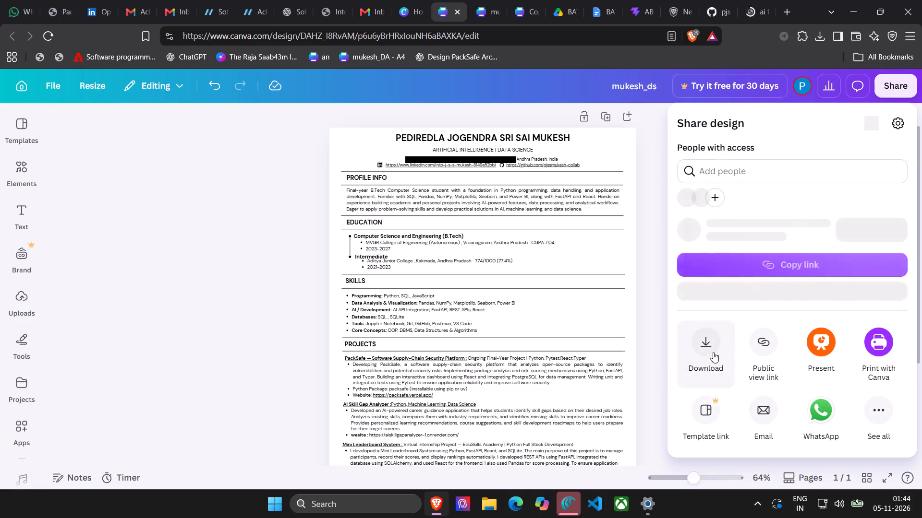
pyautogui.scroll(-1, 426, 396)
pyautogui.hscroll(2, 426, 396)
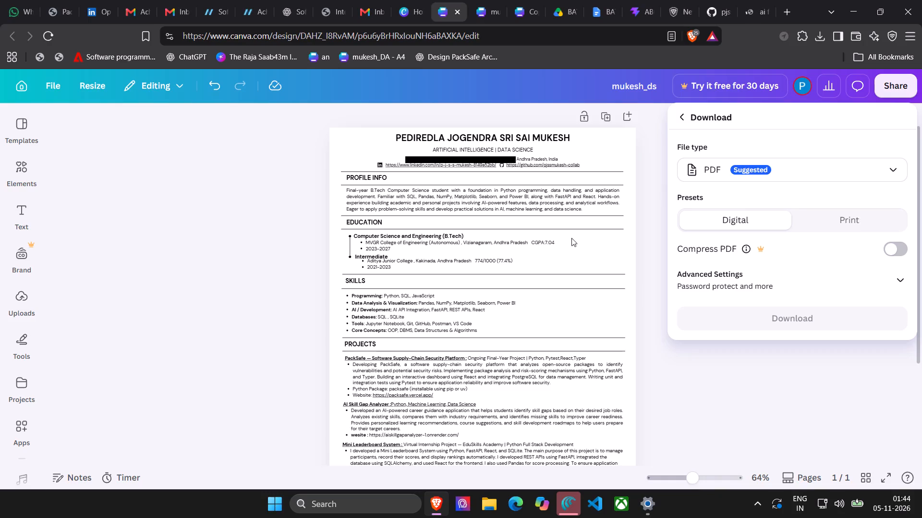
pyautogui.scroll(-1, 795, 264)
pyautogui.scroll(-2, 564, 325)
pyautogui.click(819, 37)
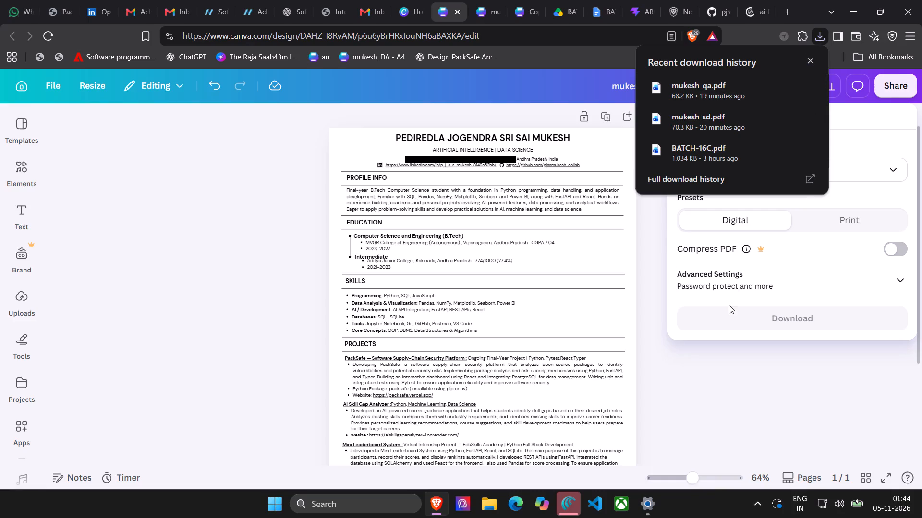
pyautogui.click(739, 314)
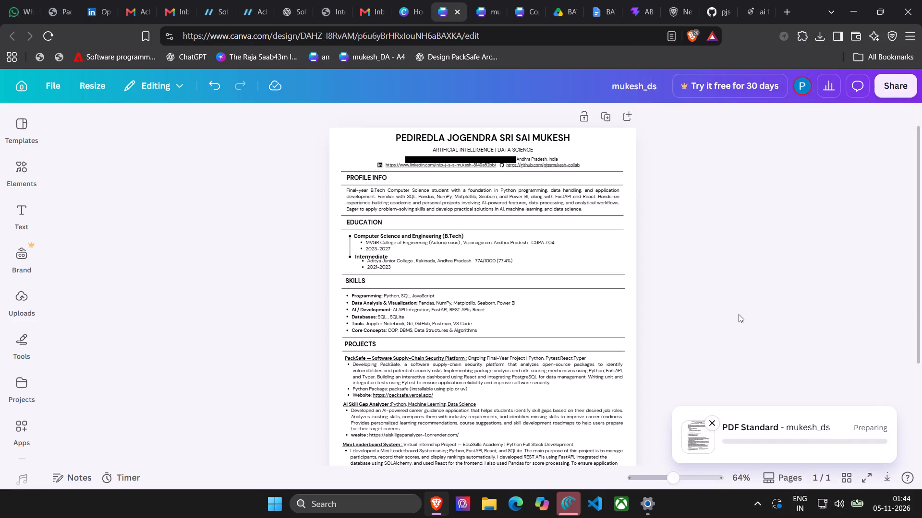
pyautogui.scroll(-3, 547, 371)
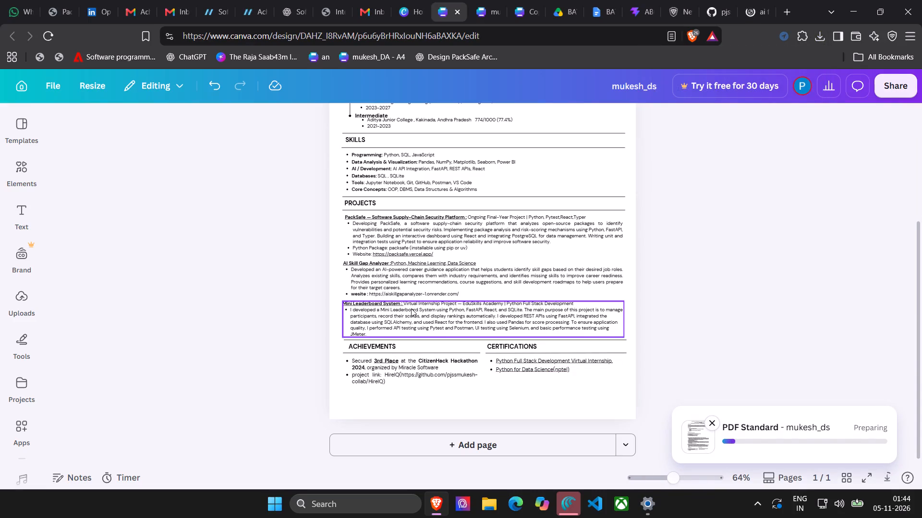
pyautogui.scroll(2, 411, 308)
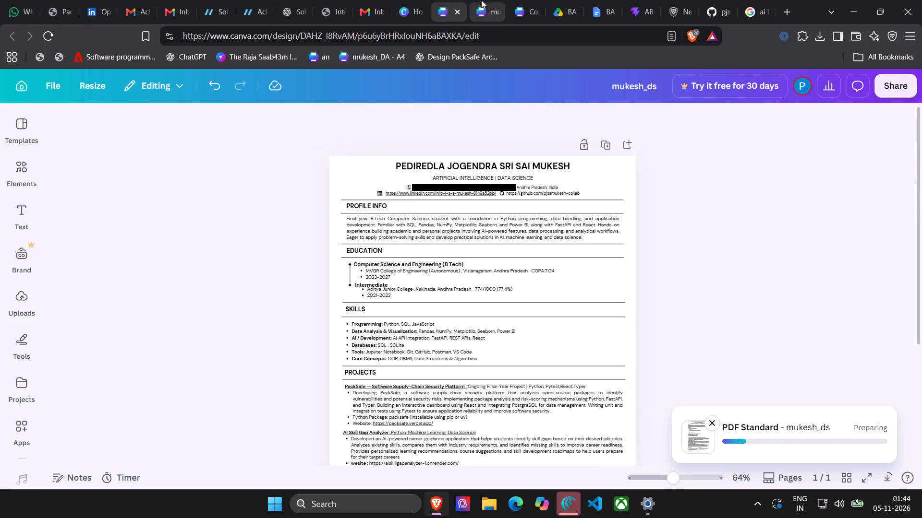
pyautogui.click(482, 2)
pyautogui.scroll(-1, 519, 120)
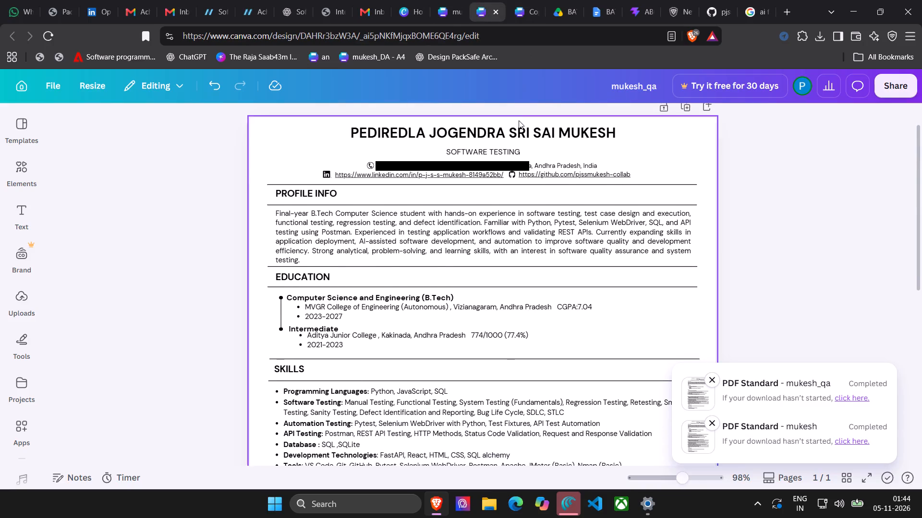
pyautogui.scroll(1, 515, 140)
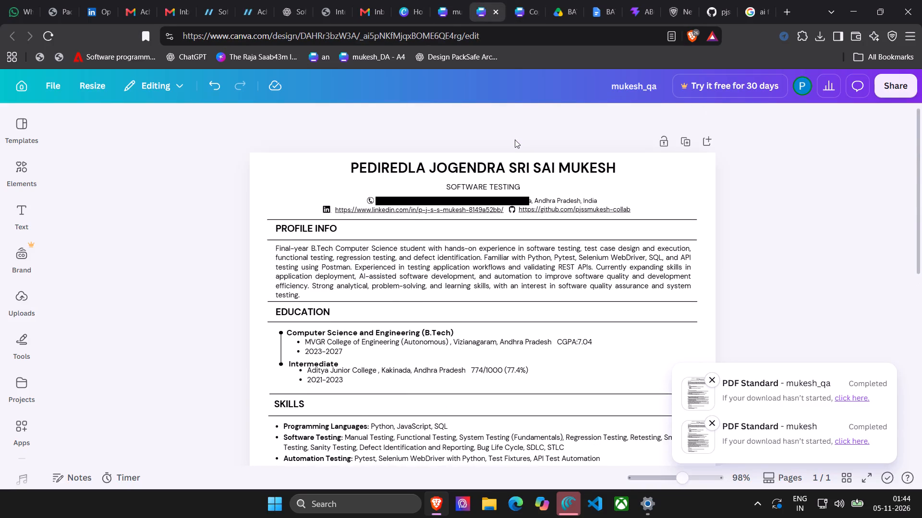
pyautogui.scroll(-3, 515, 140)
pyautogui.click(519, 0)
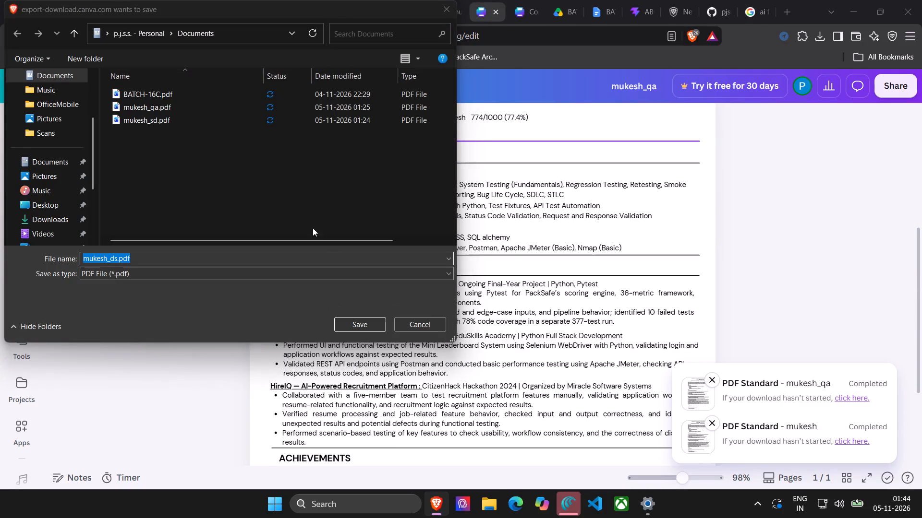
pyautogui.click(357, 317)
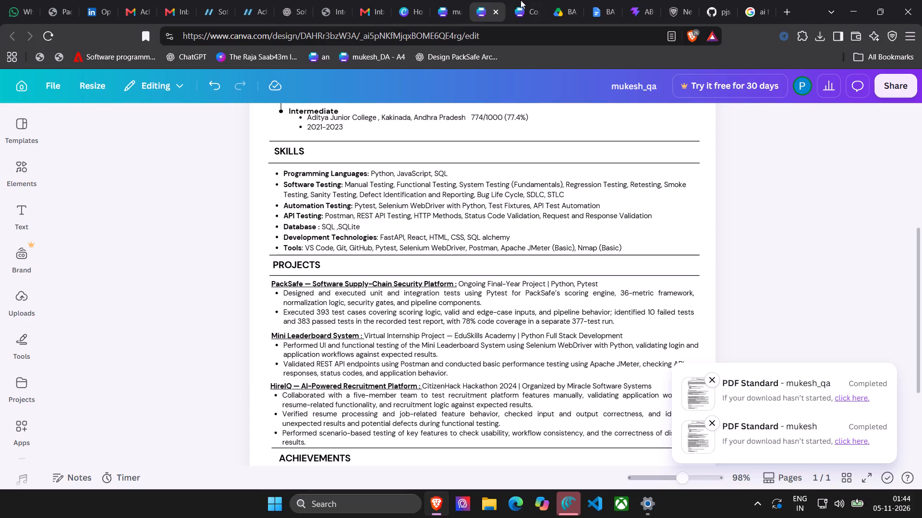
# Rename the open Copy of mukesh design, the Python full stack resume, as mukesh_sd and save it.
pyautogui.click(525, 0)
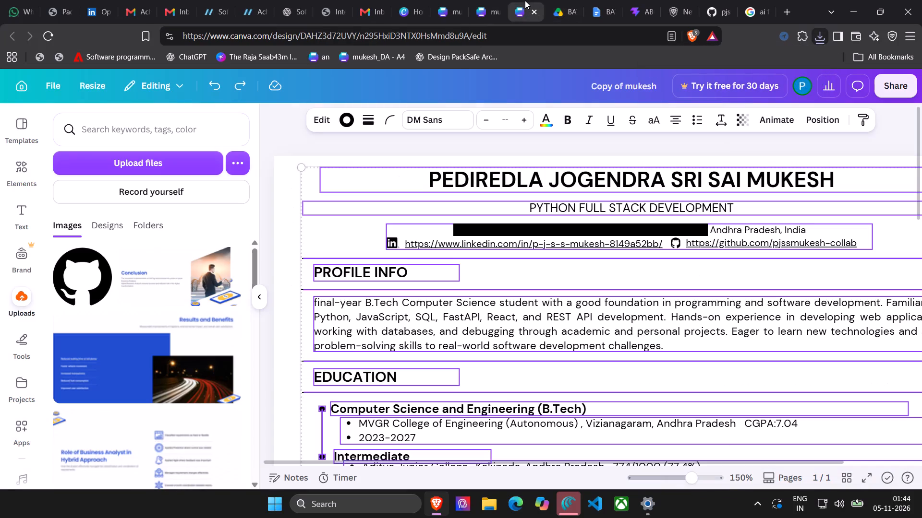
pyautogui.doubleClick(617, 82)
pyautogui.scroll(-1, 459, 323)
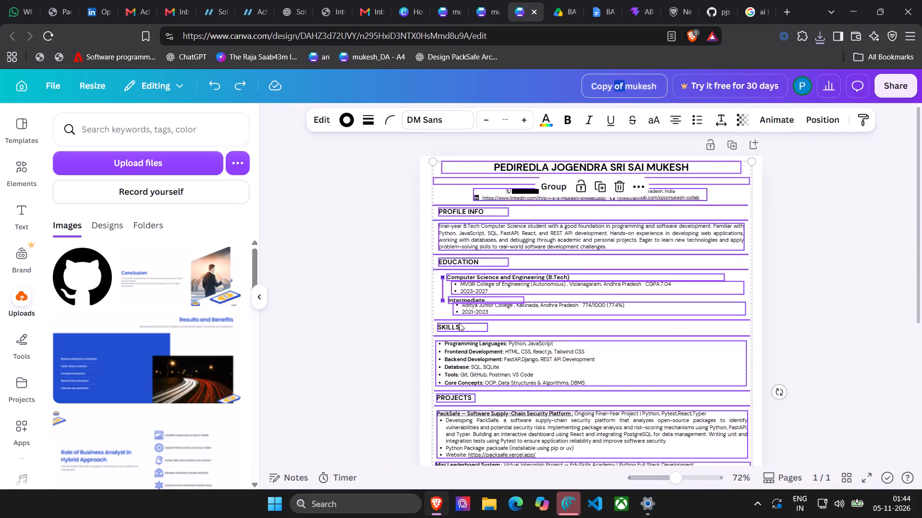
pyautogui.scroll(-1, 459, 323)
pyautogui.scroll(2, 459, 323)
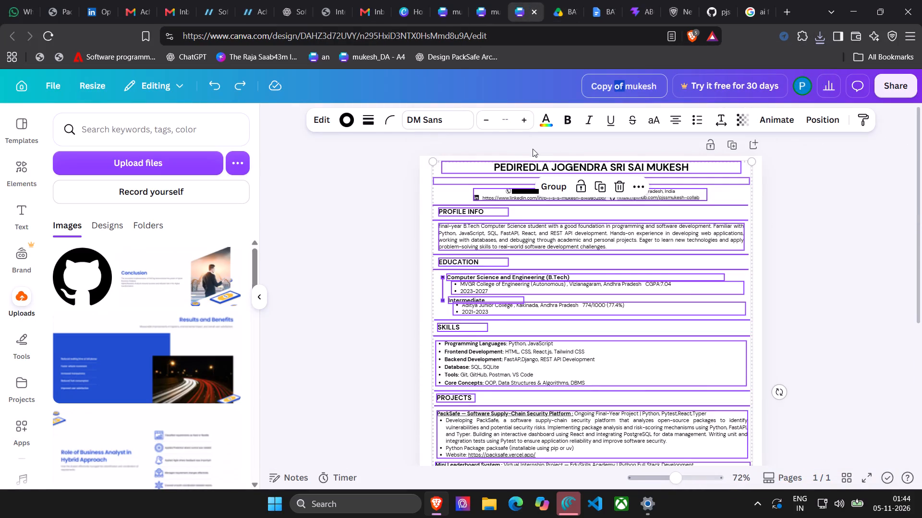
pyautogui.press('BackSpace')
pyautogui.press('BackSpace')
pyautogui.press('BackSpace')
pyautogui.press('BackSpace')
pyautogui.press('BackSpace')
pyautogui.press('BackSpace')
pyautogui.press('BackSpace')
pyautogui.press('BackSpace')
pyautogui.press('BackSpace')
pyautogui.press('BackSpace')
pyautogui.press('BackSpace')
pyautogui.press('BackSpace')
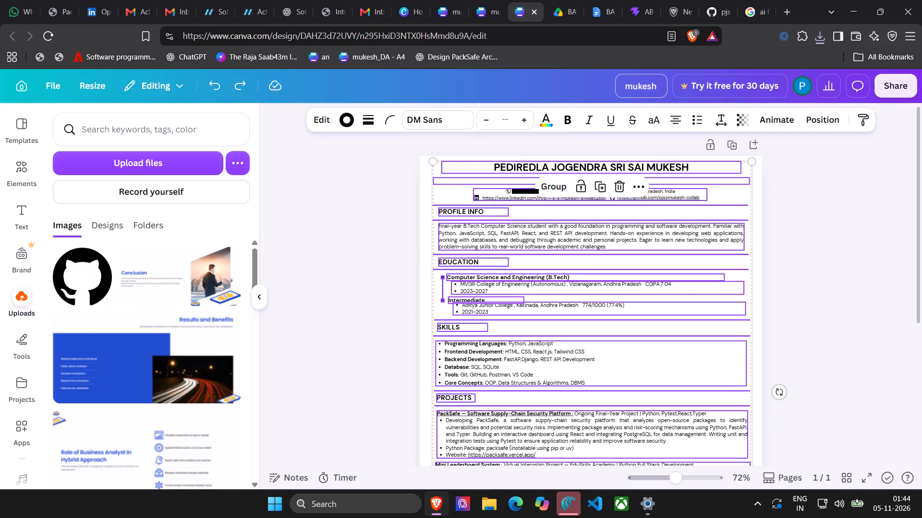
pyautogui.press('Right')
pyautogui.press('Right')
pyautogui.press('Right')
pyautogui.press('Right')
pyautogui.press('Right')
pyautogui.press('Right')
pyautogui.press('Right')
pyautogui.press('Right')
pyautogui.press('Right')
pyautogui.press('Right')
pyautogui.press('Right')
pyautogui.write('_sd')
pyautogui.press('Return')
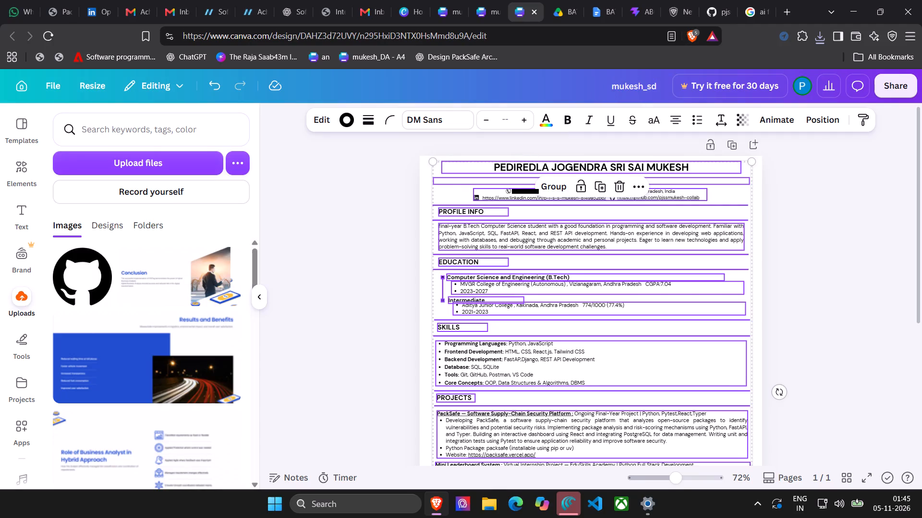
pyautogui.hotkey('ctrl', 's')
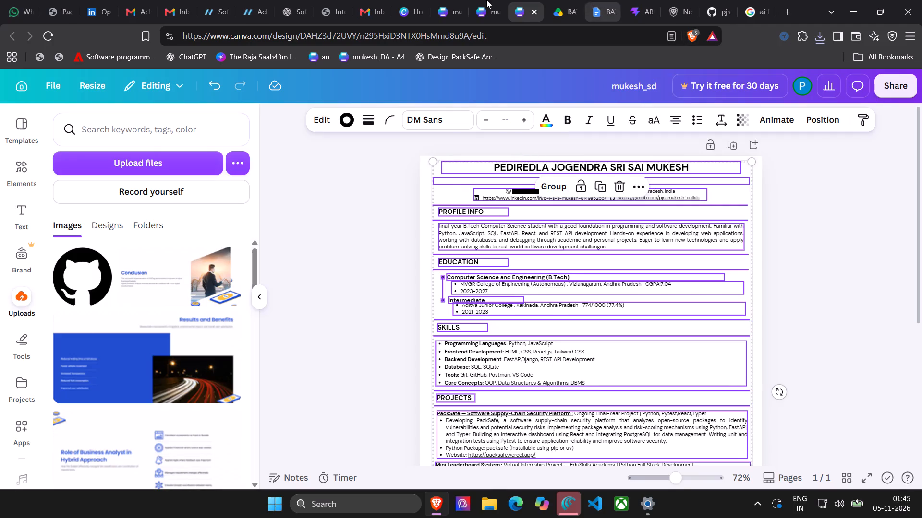
# Refresh the Canva home page and move the recent Untitled Design whiteboard to Trash.
pyautogui.click(420, 2)
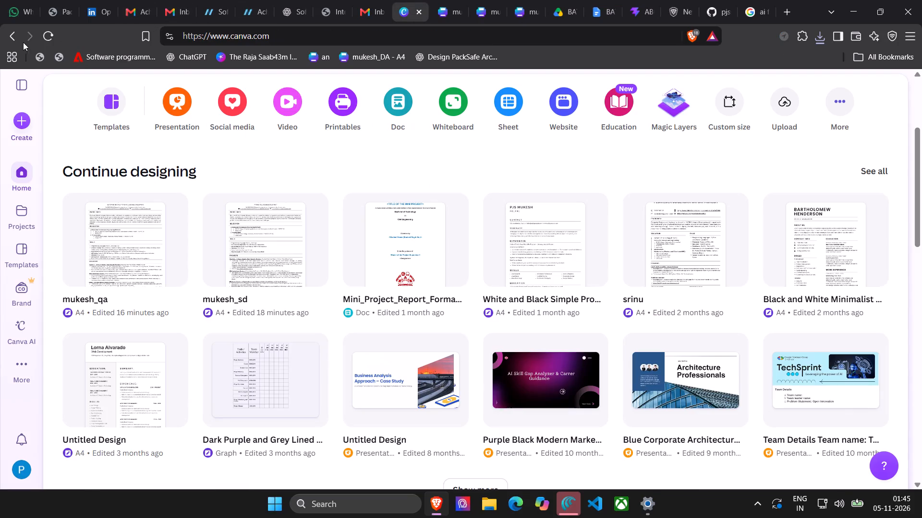
pyautogui.click(41, 40)
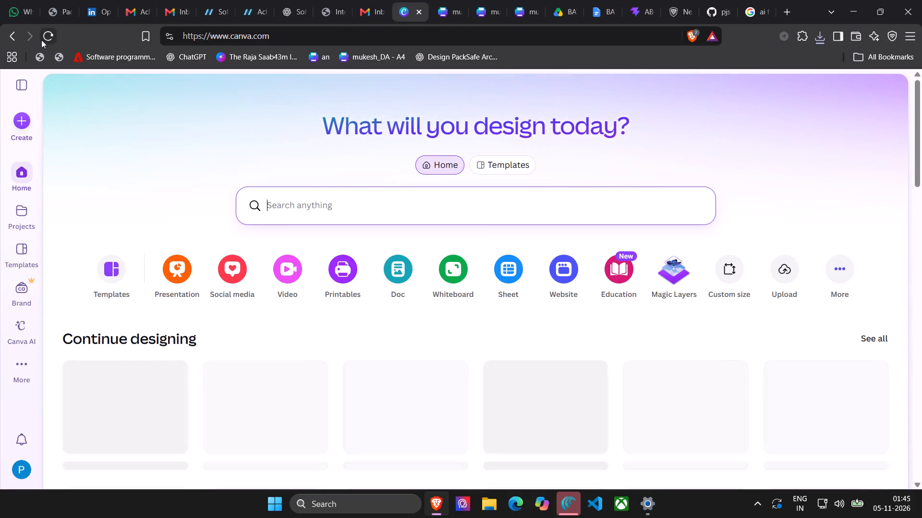
pyautogui.scroll(-2, 41, 40)
pyautogui.scroll(-1, 195, 134)
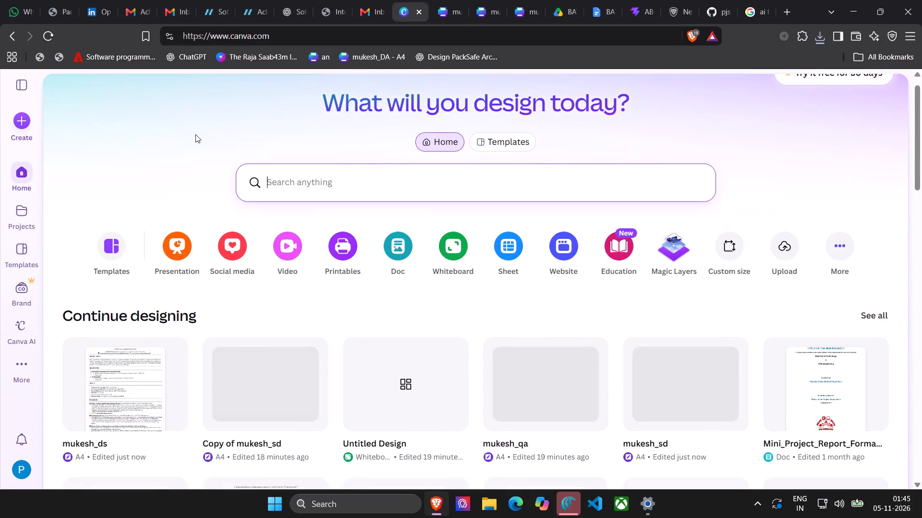
pyautogui.scroll(-2, 195, 134)
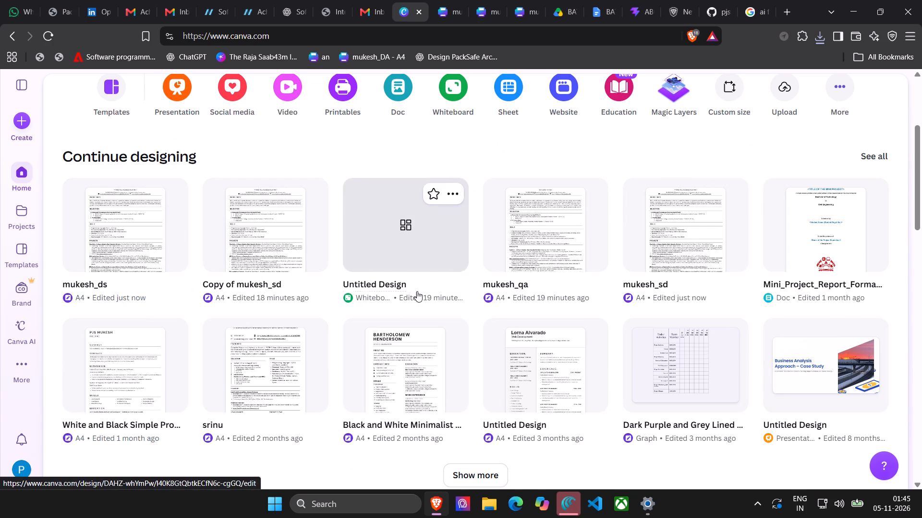
pyautogui.click(451, 197)
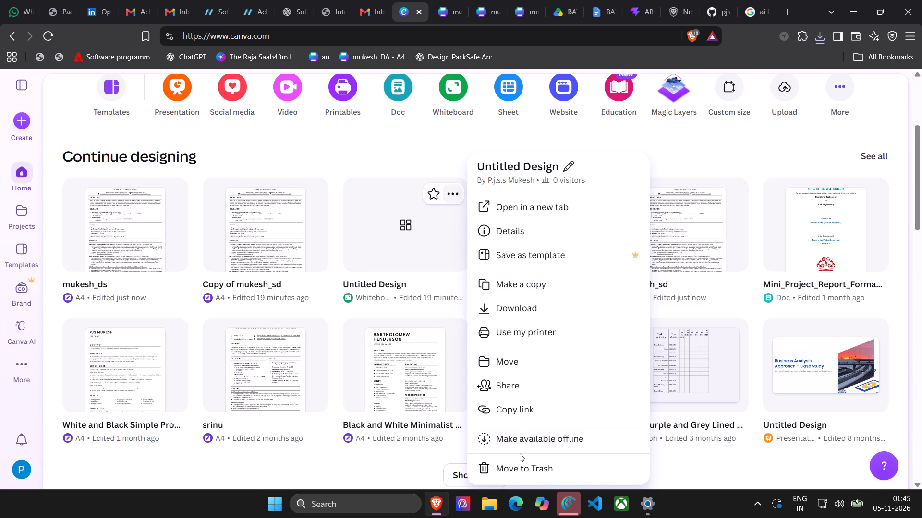
pyautogui.click(520, 469)
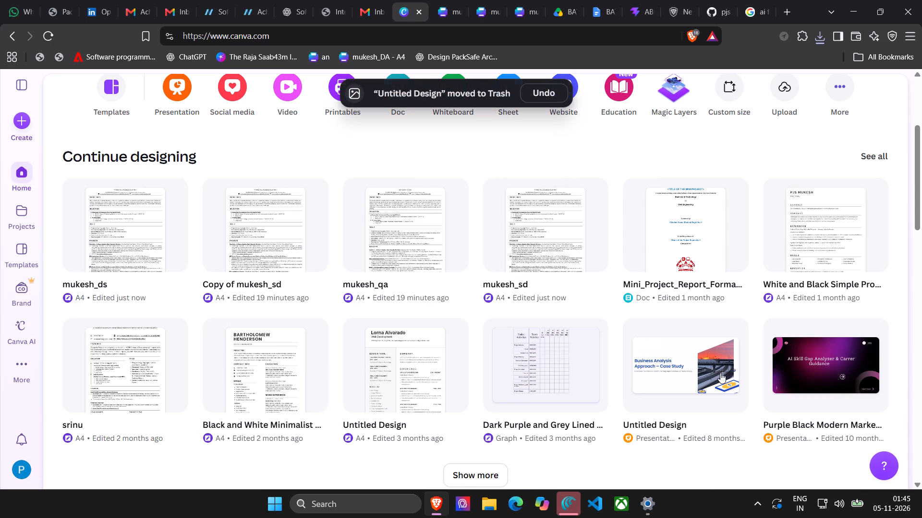
# Move the Mini_Project_Report document and the White and Black Simple A4 design to Trash.
pyautogui.click(738, 199)
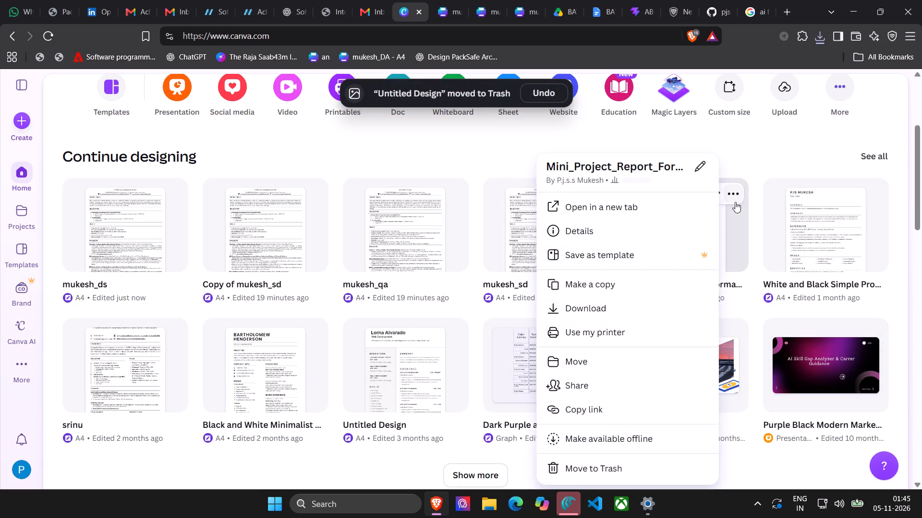
pyautogui.click(583, 470)
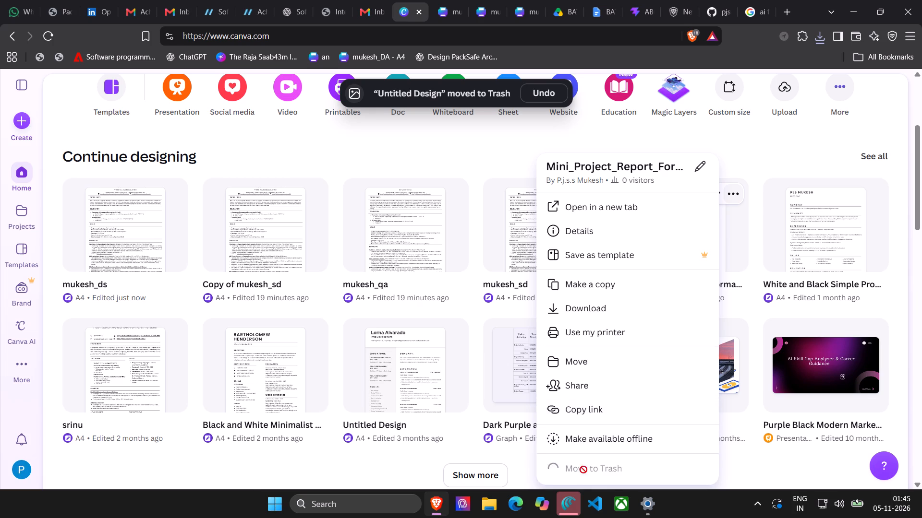
pyautogui.click(728, 195)
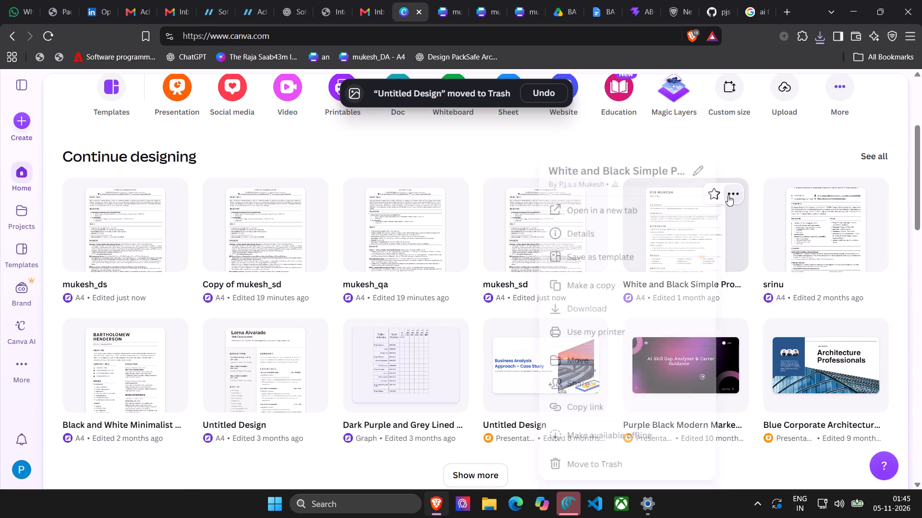
pyautogui.click(562, 471)
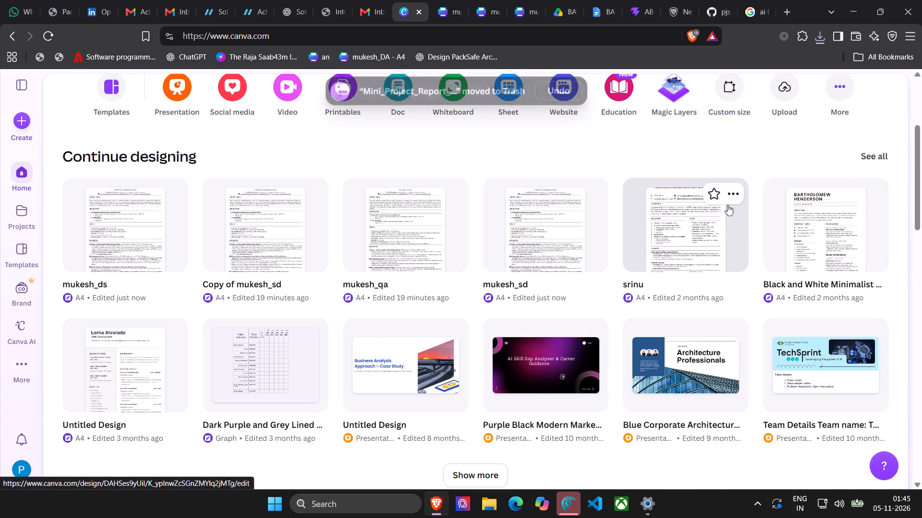
# Move the srinu design and the Black and White Minimalist A4 design to Trash.
pyautogui.click(732, 197)
pyautogui.click(582, 476)
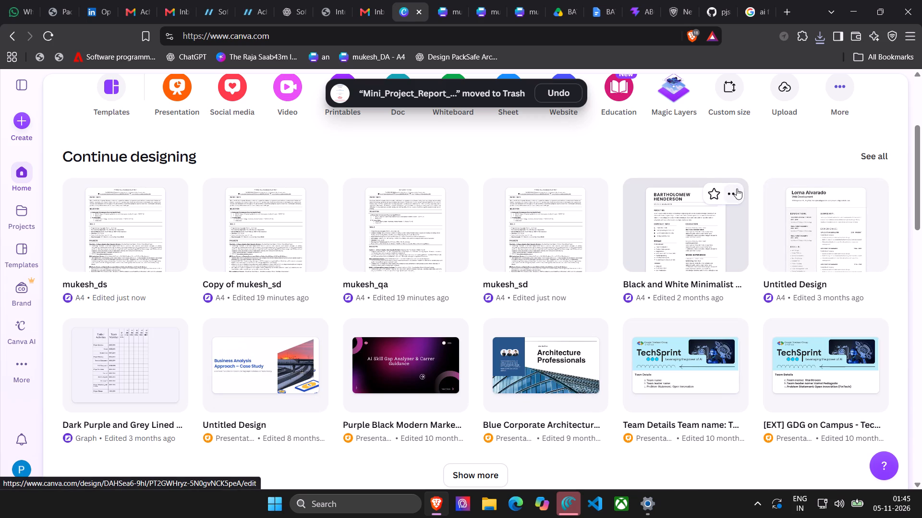
pyautogui.click(737, 188)
pyautogui.click(588, 481)
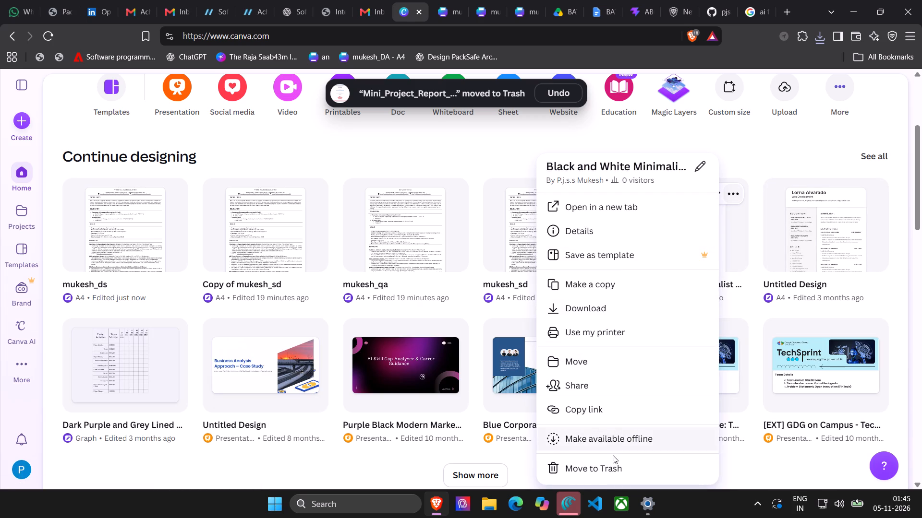
pyautogui.click(613, 467)
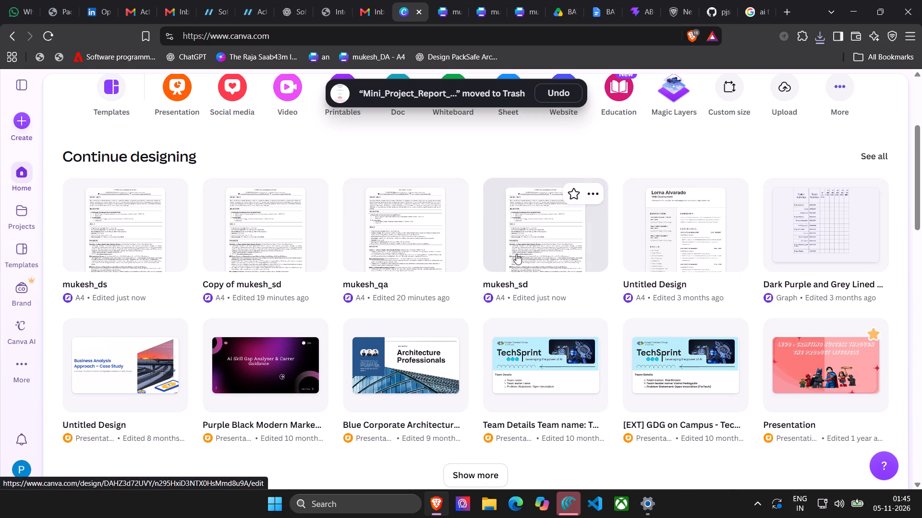
# Open the mukesh_sd design from the recent designs and review the full-stack resume from top to bottom.
pyautogui.doubleClick(516, 254)
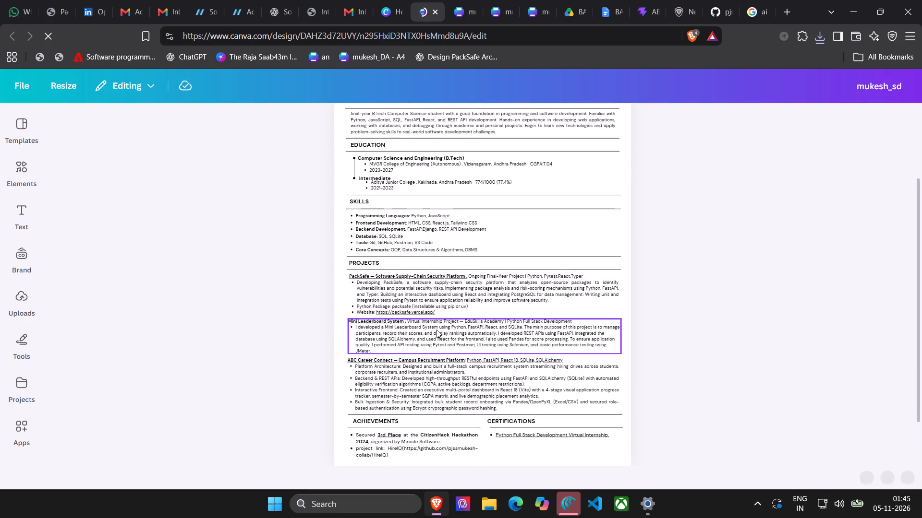
pyautogui.scroll(3, 437, 330)
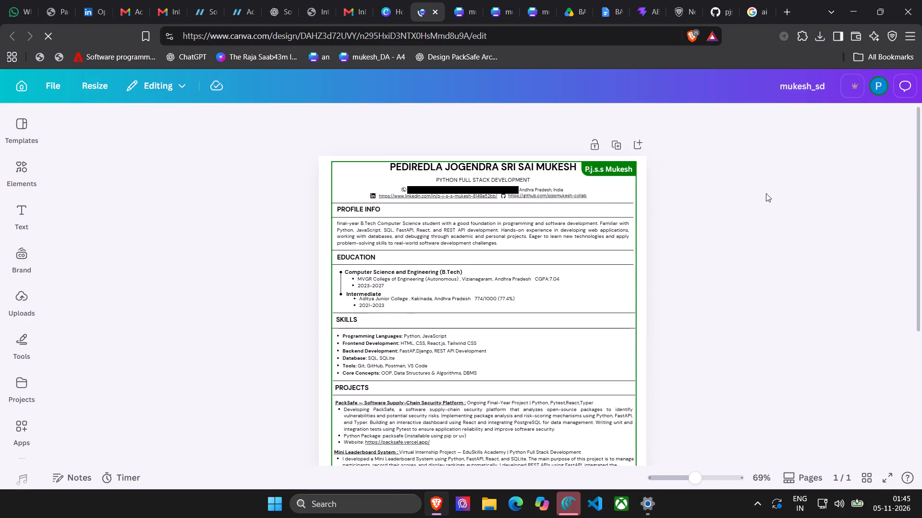
pyautogui.click(766, 193)
pyautogui.scroll(-5, 766, 193)
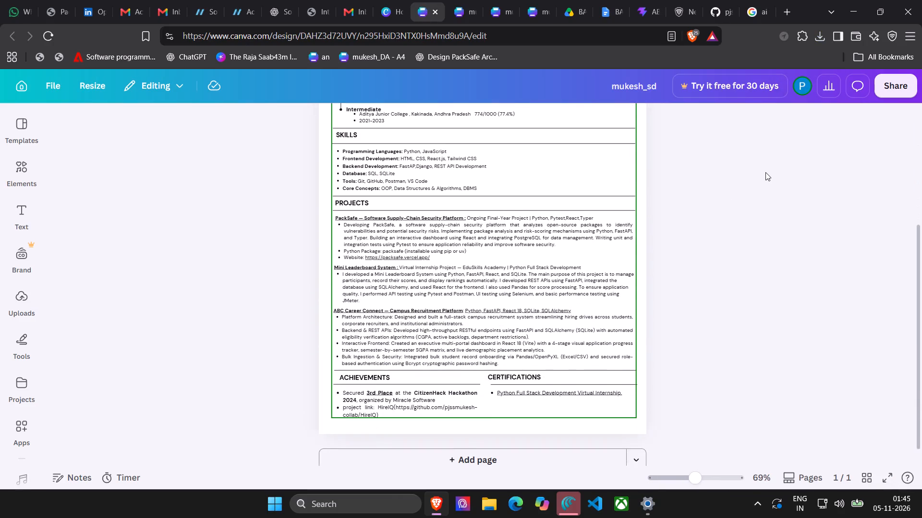
pyautogui.scroll(-1, 765, 172)
pyautogui.scroll(3, 765, 172)
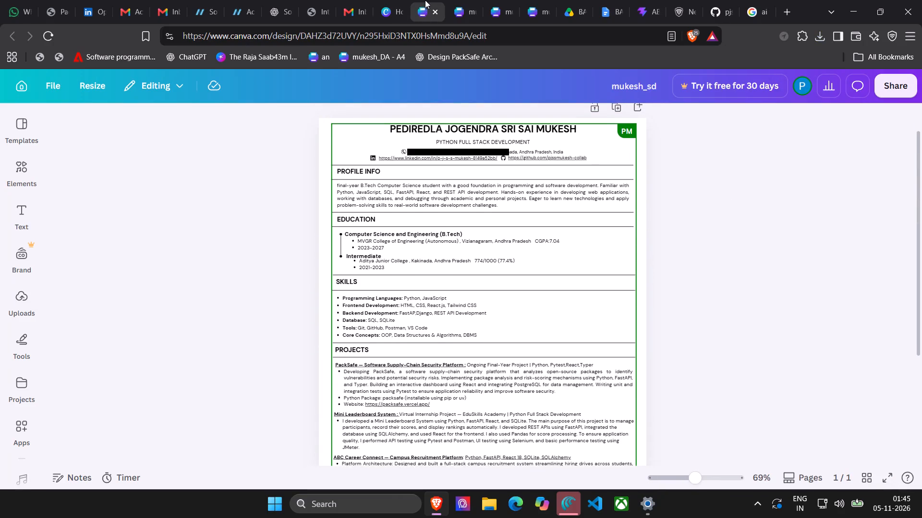
# Return to the Canva home page and move the Copy of mukesh_sd design to Trash.
pyautogui.click(386, 6)
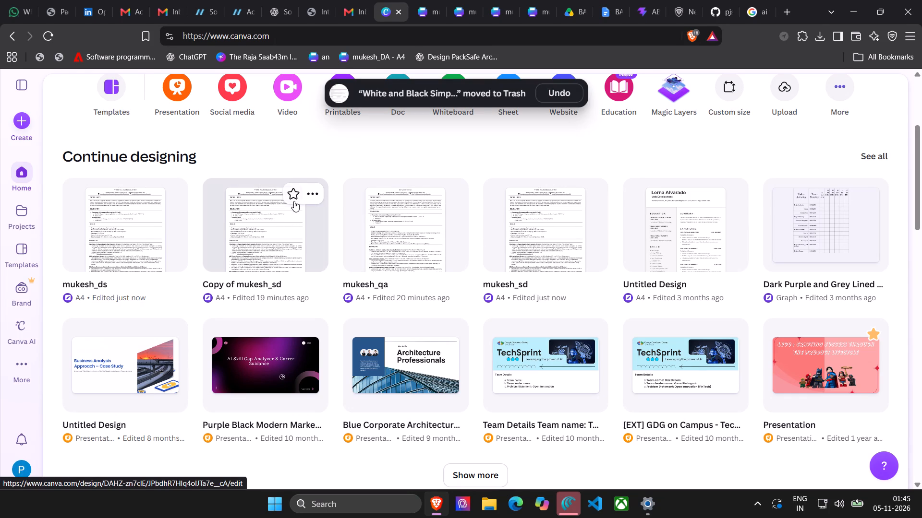
pyautogui.click(310, 196)
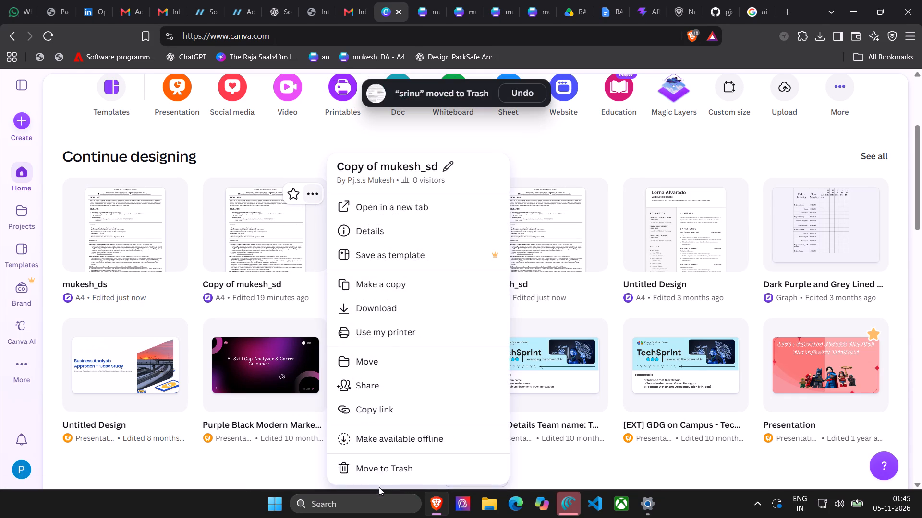
pyautogui.click(393, 469)
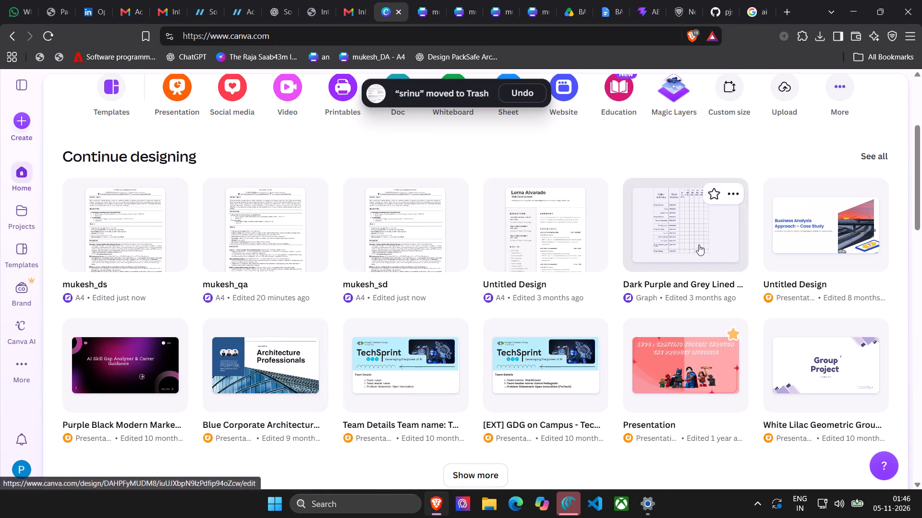
# Show all recent designs and switch the Recents page to list view.
pyautogui.click(868, 157)
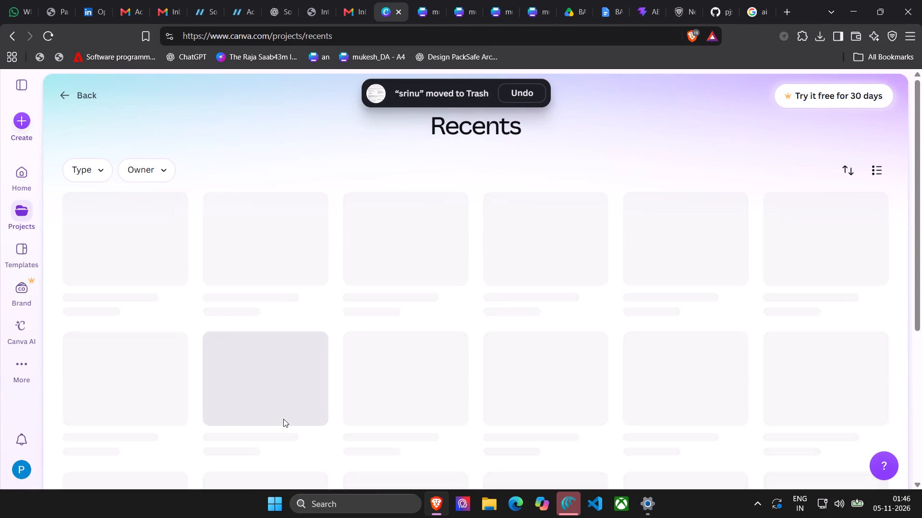
pyautogui.scroll(-2, 283, 419)
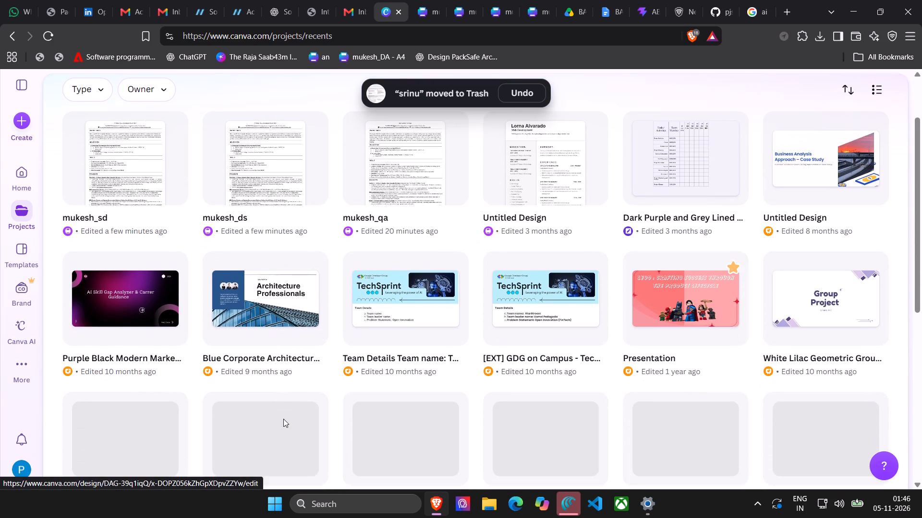
pyautogui.scroll(3, 602, 157)
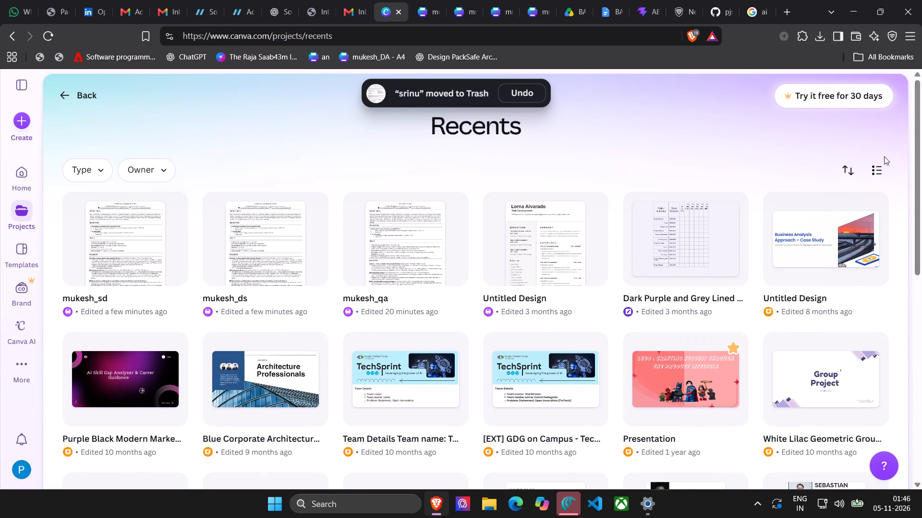
pyautogui.click(884, 161)
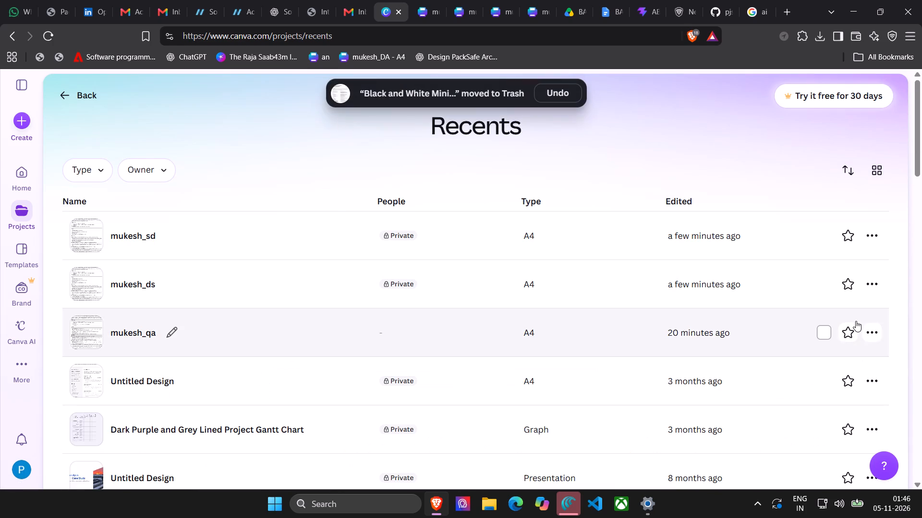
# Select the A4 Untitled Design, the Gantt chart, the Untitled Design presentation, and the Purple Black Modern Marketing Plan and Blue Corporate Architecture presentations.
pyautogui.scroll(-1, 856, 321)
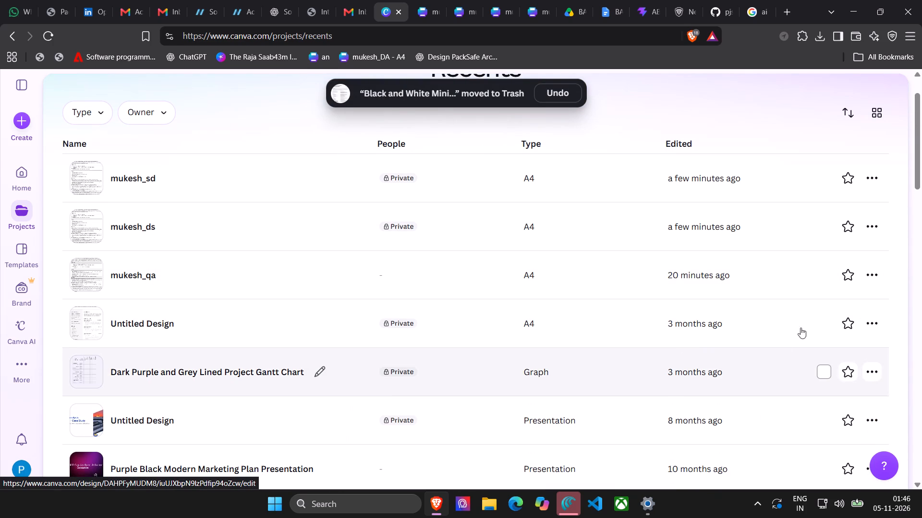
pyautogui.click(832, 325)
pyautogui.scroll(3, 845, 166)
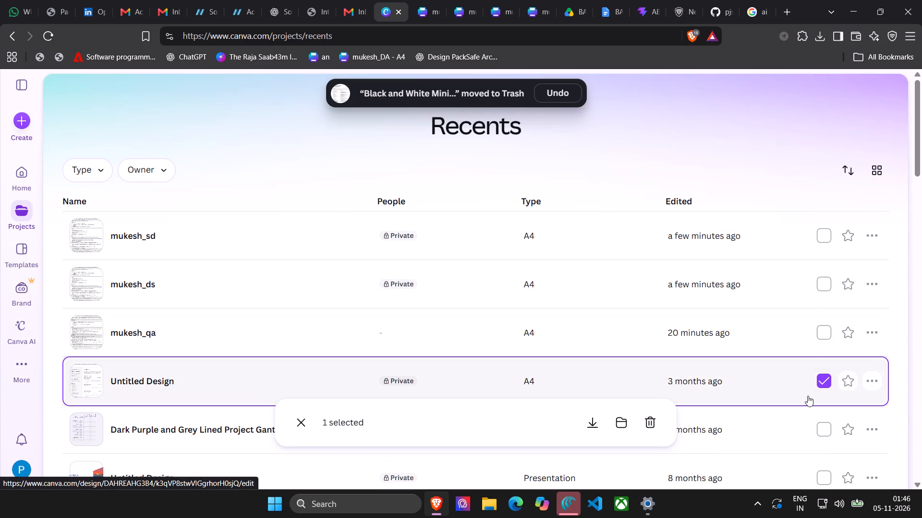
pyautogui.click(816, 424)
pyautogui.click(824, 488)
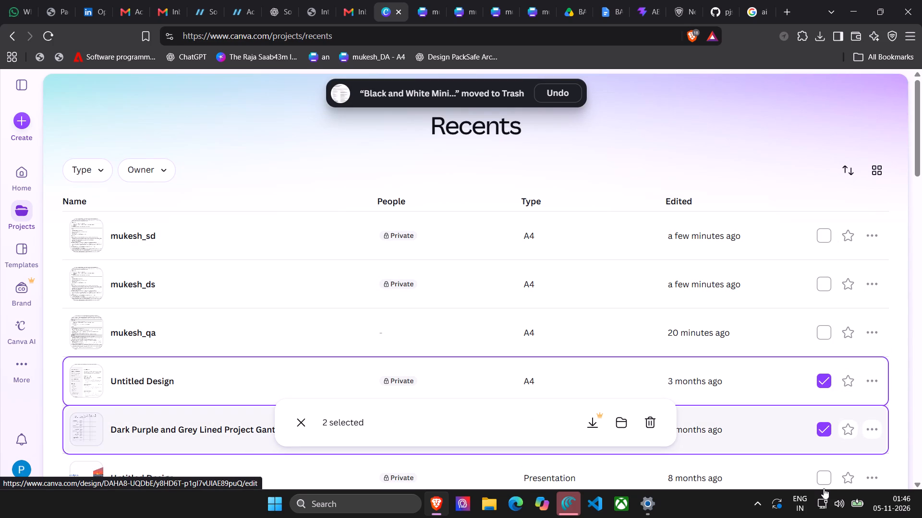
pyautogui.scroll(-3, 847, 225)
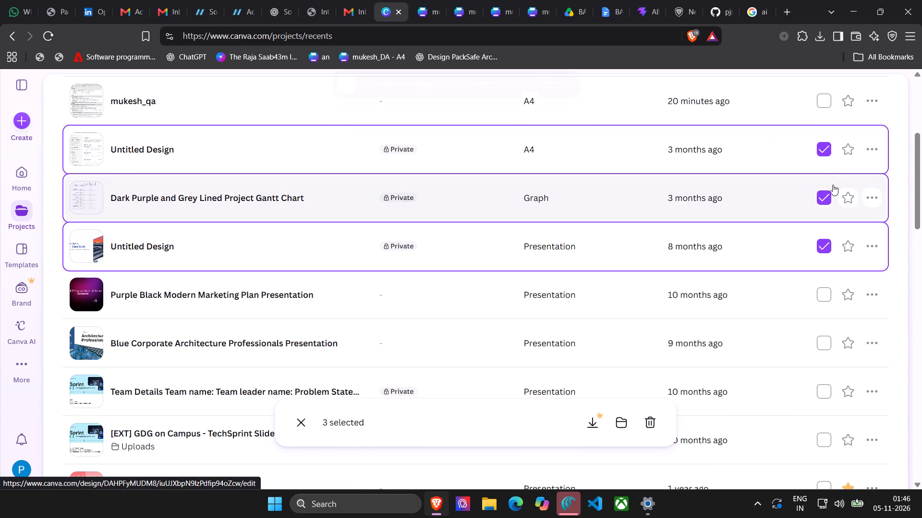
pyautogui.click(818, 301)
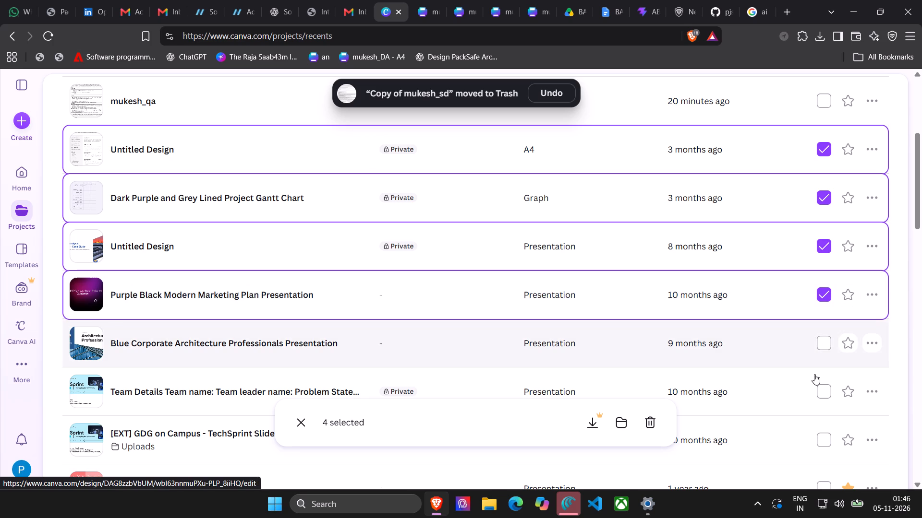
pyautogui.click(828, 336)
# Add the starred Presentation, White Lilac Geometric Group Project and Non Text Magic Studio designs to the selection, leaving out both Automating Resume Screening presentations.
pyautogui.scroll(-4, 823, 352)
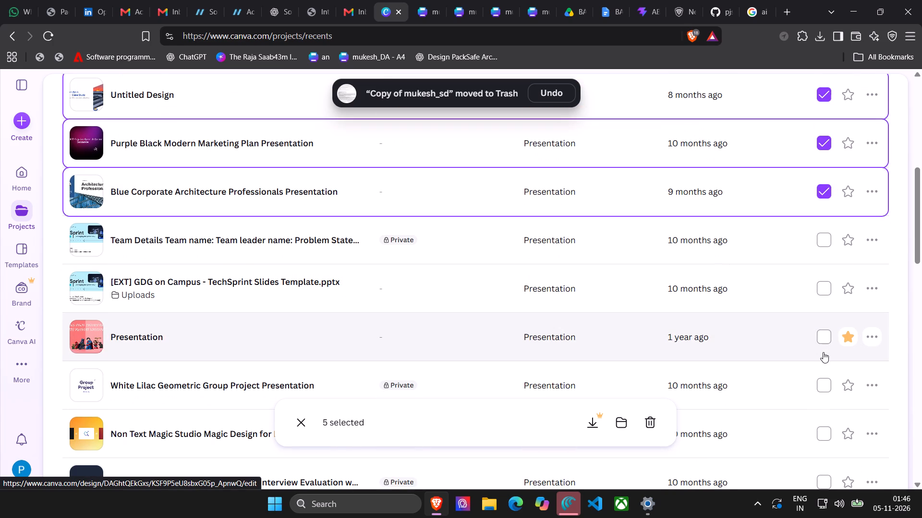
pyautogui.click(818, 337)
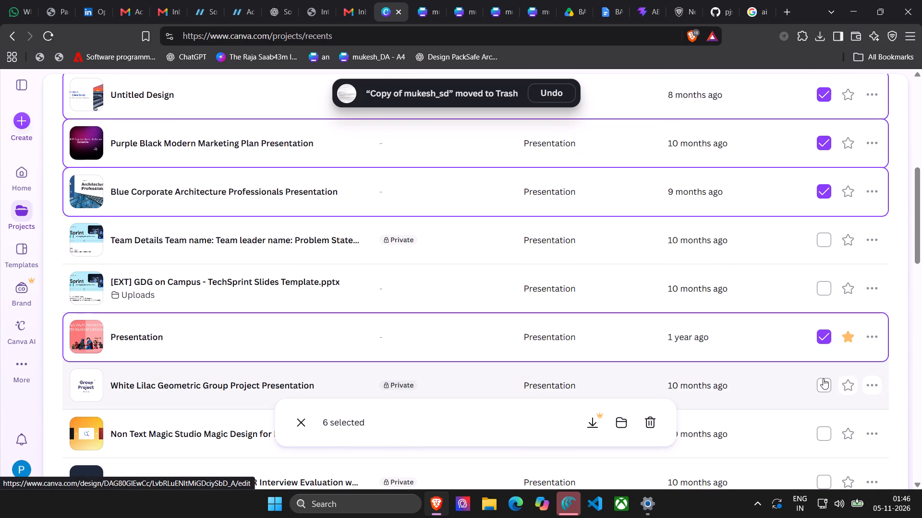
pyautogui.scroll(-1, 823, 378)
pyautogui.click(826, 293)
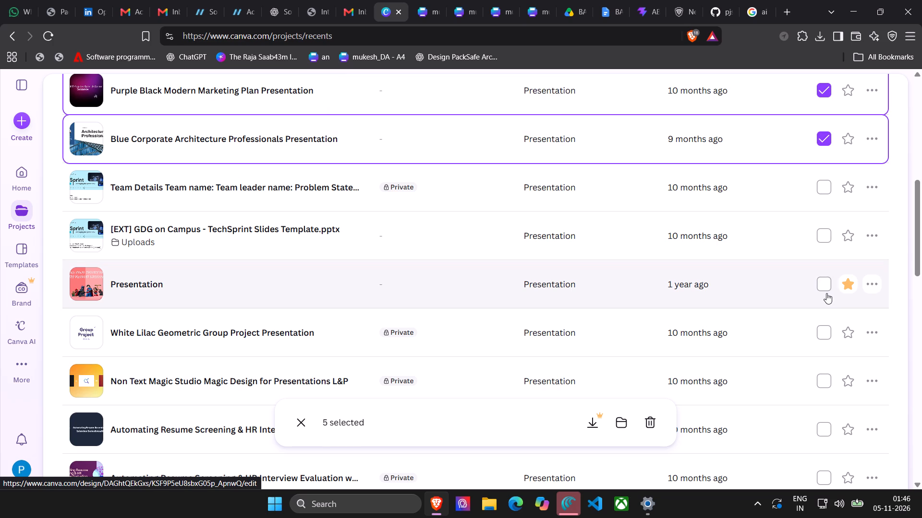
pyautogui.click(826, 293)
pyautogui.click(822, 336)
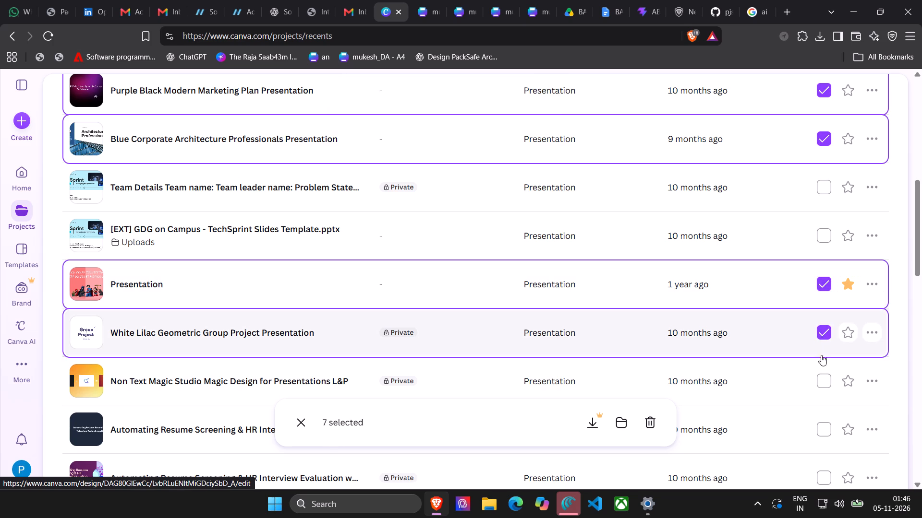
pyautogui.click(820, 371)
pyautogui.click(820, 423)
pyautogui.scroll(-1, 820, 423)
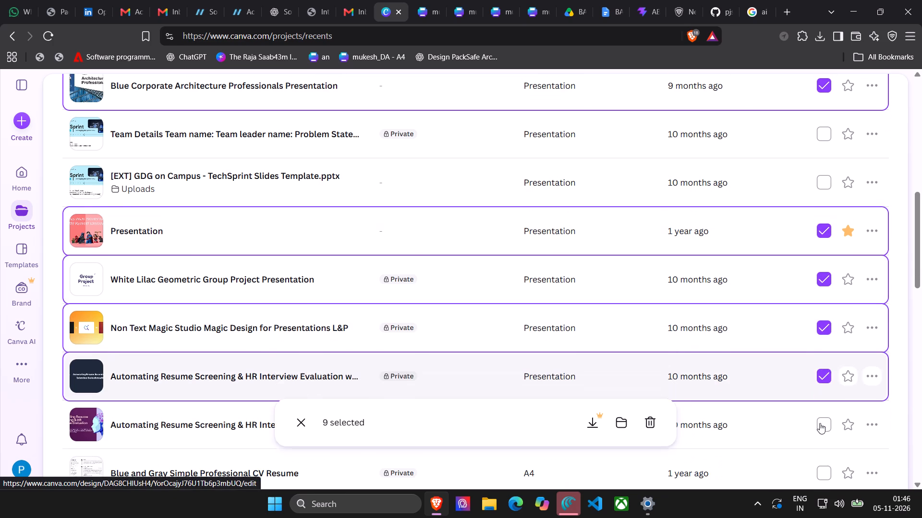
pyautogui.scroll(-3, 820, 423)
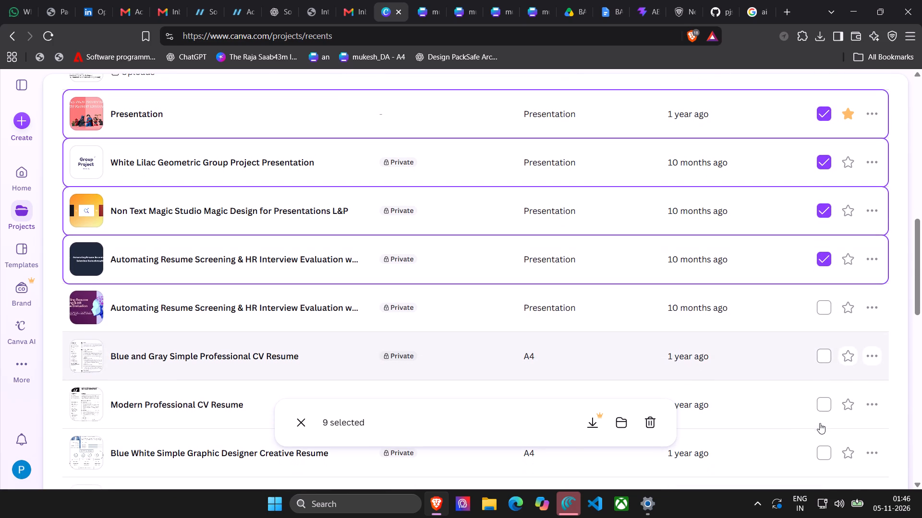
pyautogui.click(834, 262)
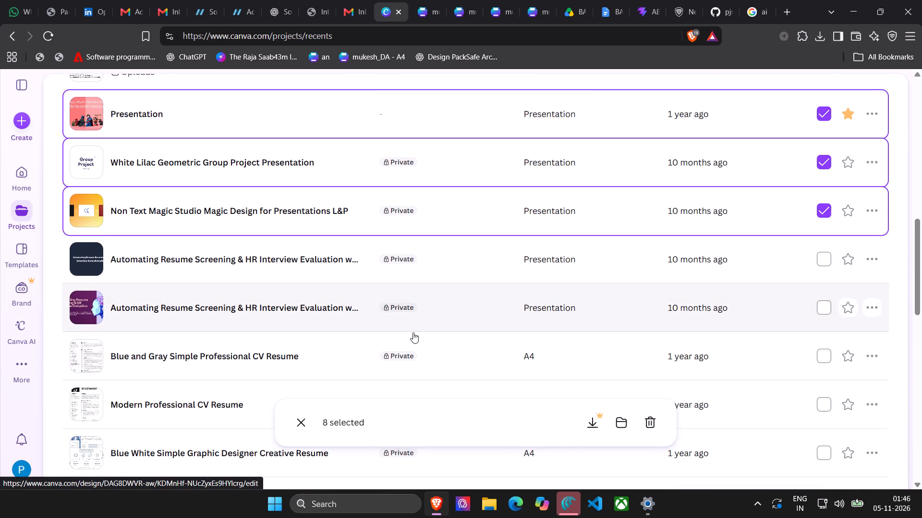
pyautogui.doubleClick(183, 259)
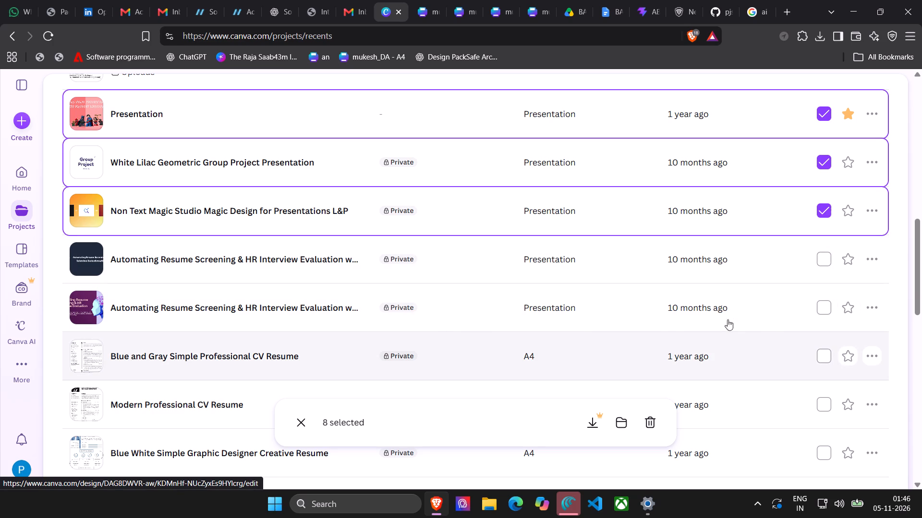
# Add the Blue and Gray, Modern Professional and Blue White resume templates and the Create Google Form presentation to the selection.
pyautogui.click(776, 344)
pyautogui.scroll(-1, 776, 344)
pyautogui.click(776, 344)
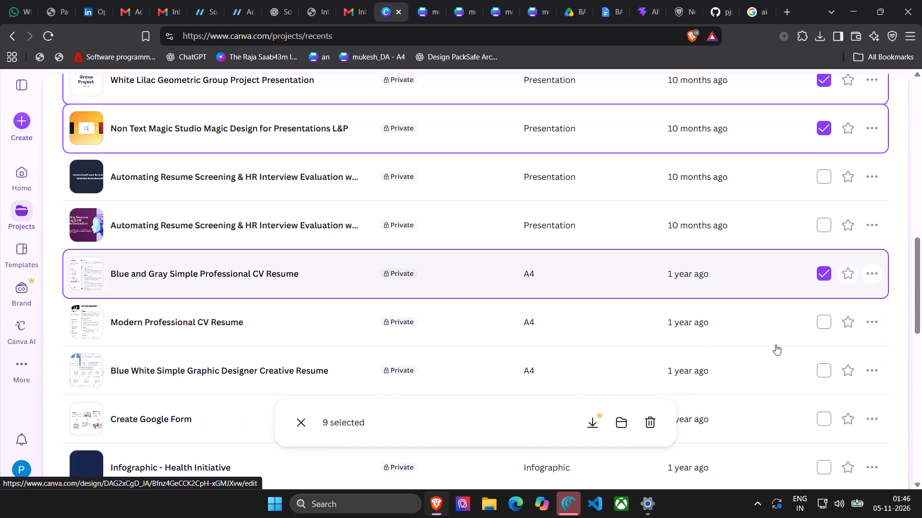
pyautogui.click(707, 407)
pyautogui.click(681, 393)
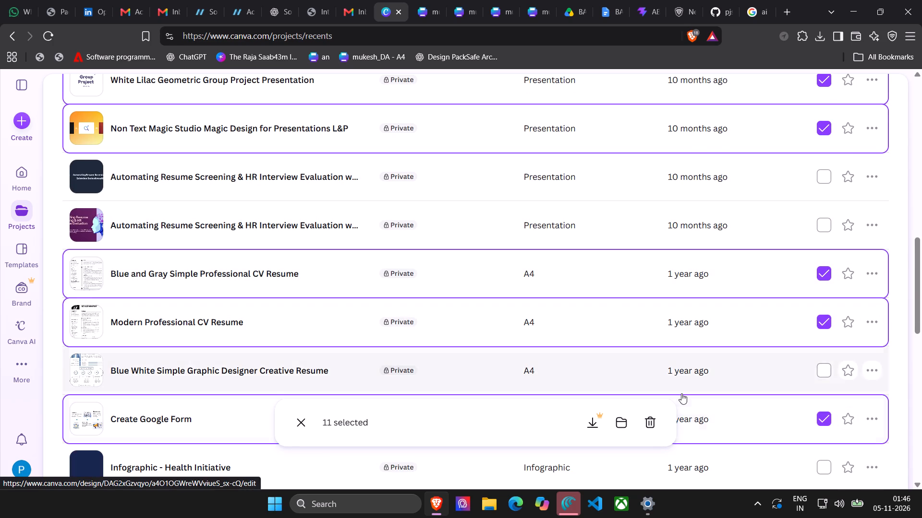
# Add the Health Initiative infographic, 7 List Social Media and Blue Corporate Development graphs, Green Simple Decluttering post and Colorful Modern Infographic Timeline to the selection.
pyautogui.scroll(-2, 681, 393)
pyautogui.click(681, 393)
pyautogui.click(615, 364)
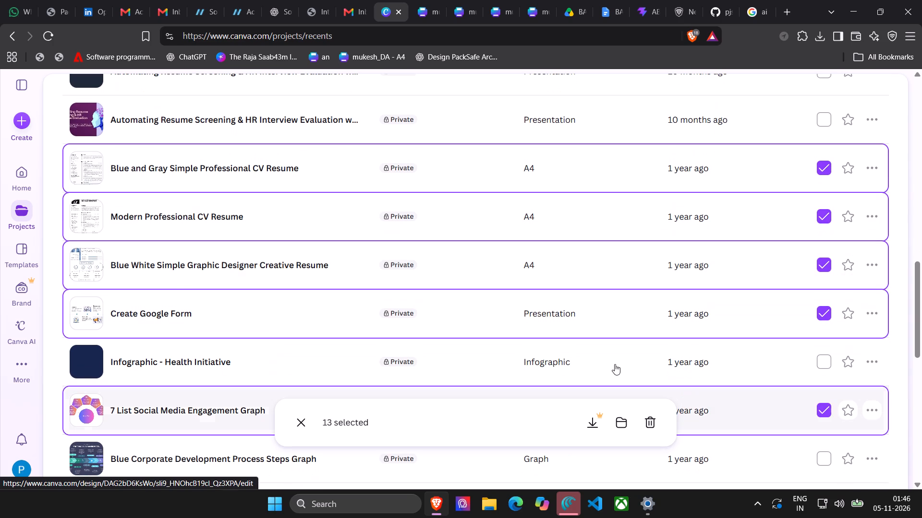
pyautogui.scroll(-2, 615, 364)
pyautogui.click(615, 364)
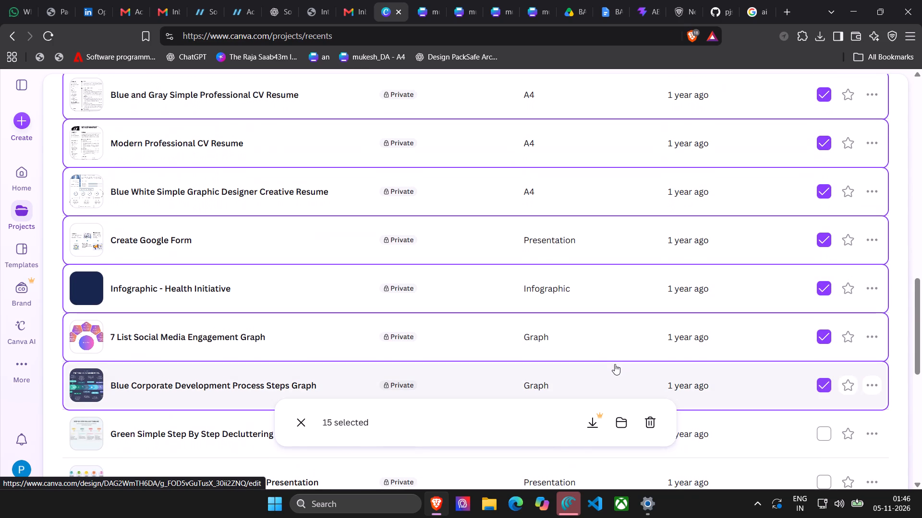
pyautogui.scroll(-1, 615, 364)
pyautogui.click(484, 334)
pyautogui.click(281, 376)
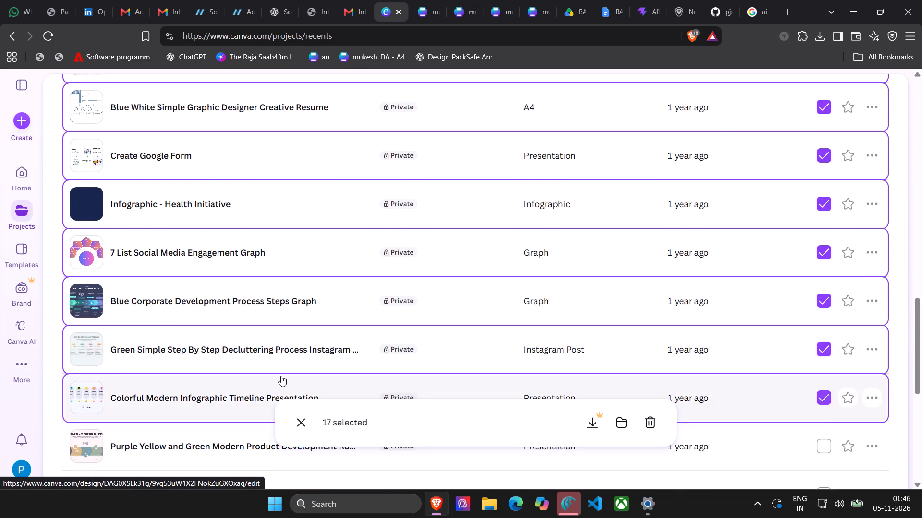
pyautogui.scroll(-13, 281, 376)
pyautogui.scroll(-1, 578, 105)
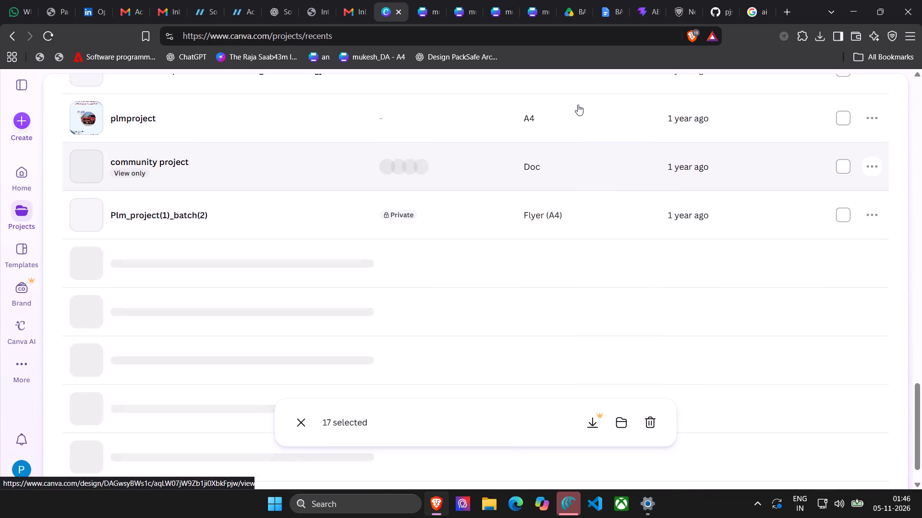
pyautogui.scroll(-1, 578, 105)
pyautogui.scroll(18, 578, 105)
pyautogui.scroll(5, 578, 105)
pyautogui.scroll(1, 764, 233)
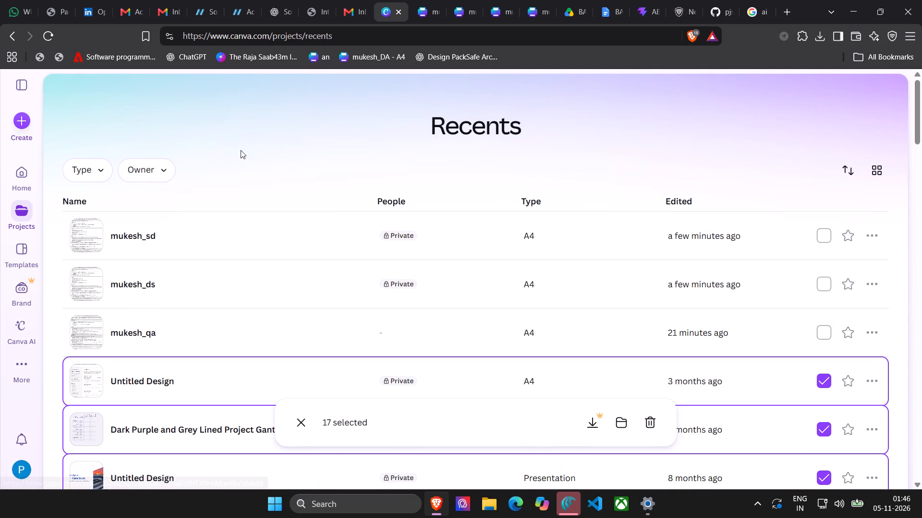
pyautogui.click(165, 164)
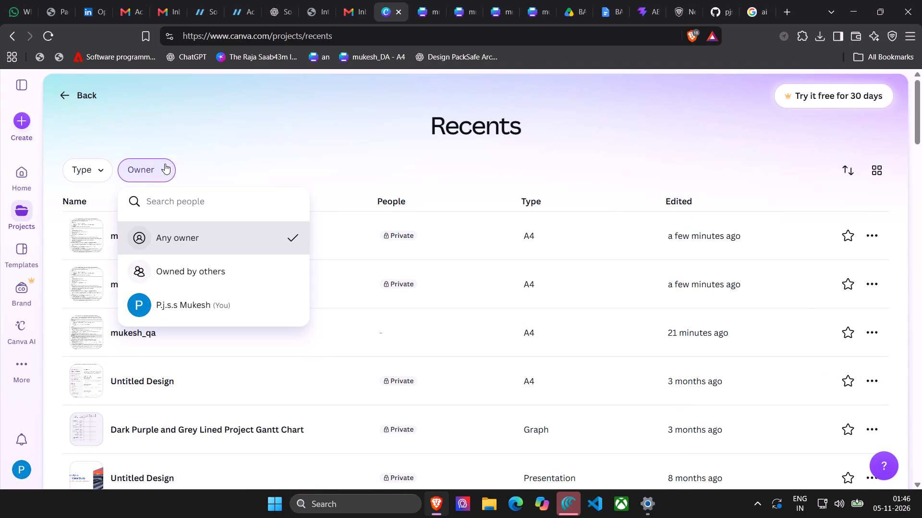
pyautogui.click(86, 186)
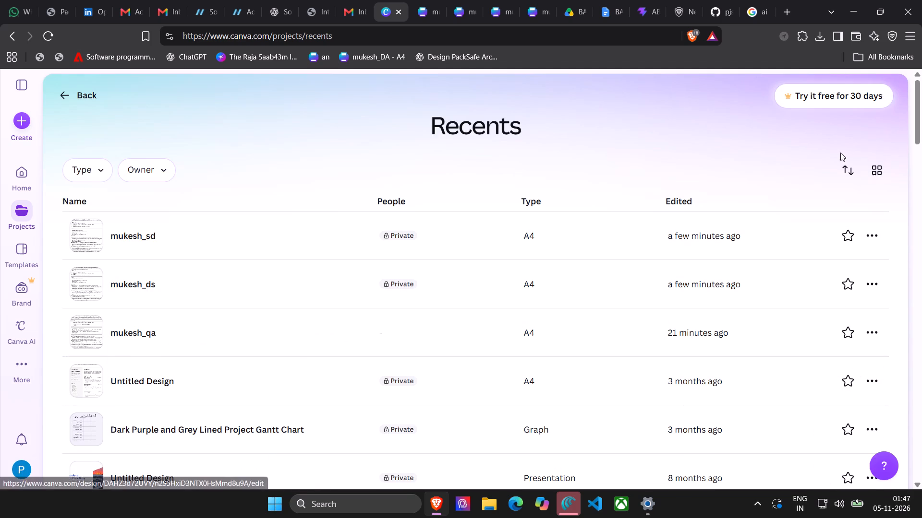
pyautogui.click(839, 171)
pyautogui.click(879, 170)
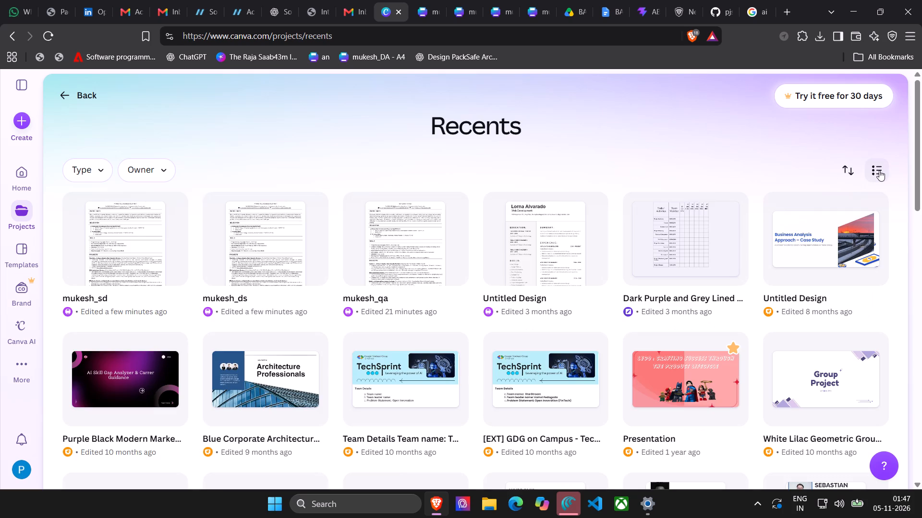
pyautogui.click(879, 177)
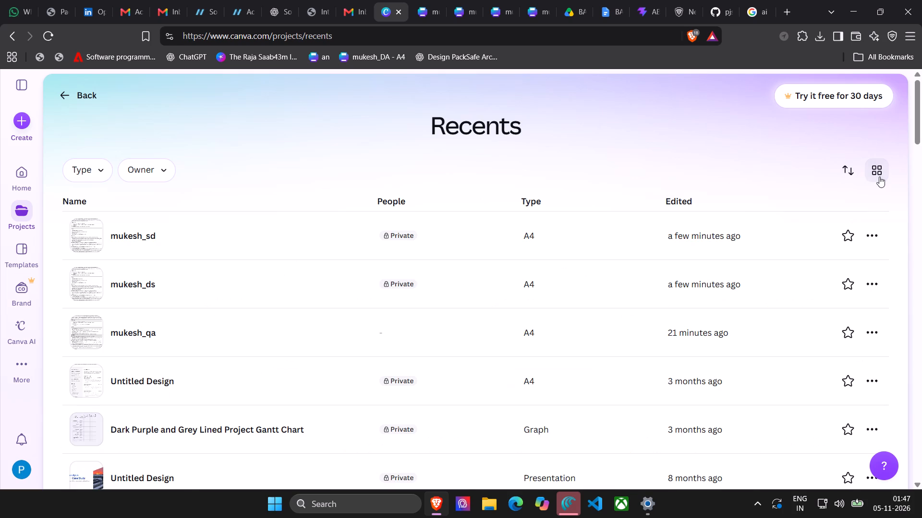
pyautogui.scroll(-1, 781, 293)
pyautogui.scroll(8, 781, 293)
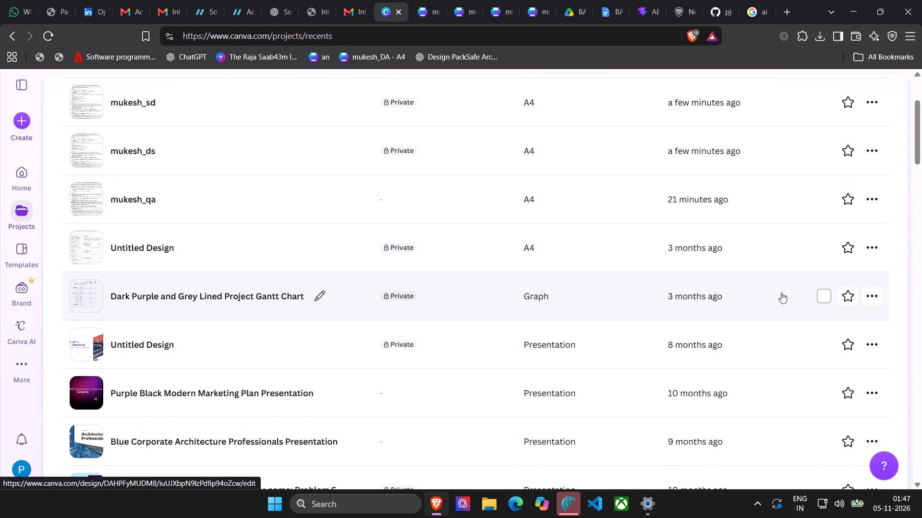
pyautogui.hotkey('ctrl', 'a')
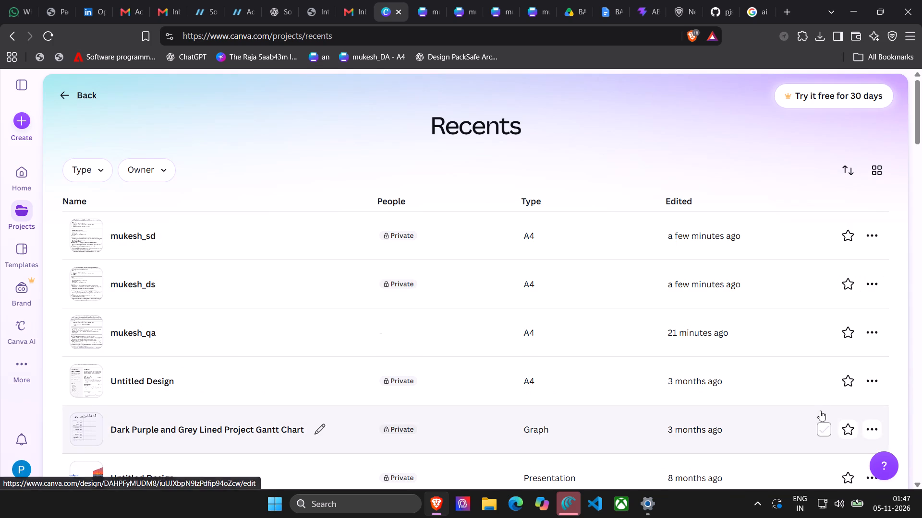
# Move the A4 Untitled Design to Trash.
pyautogui.click(827, 377)
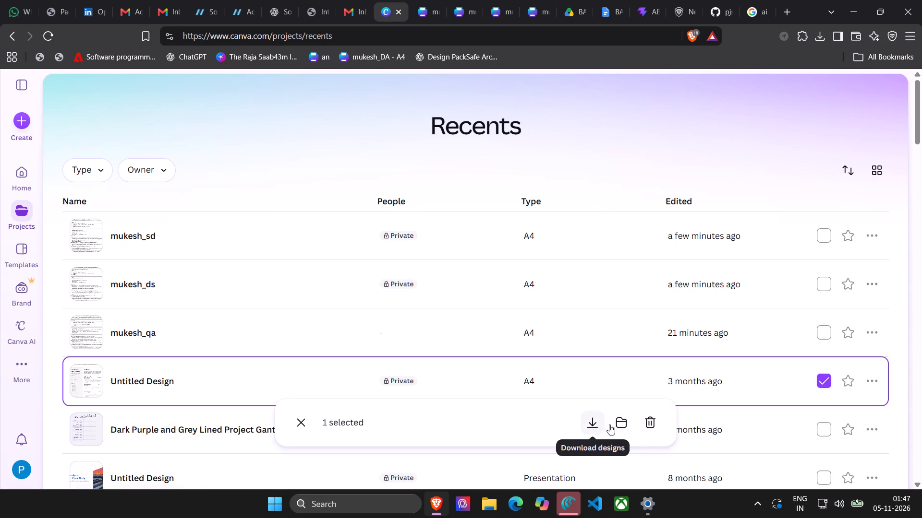
pyautogui.click(643, 427)
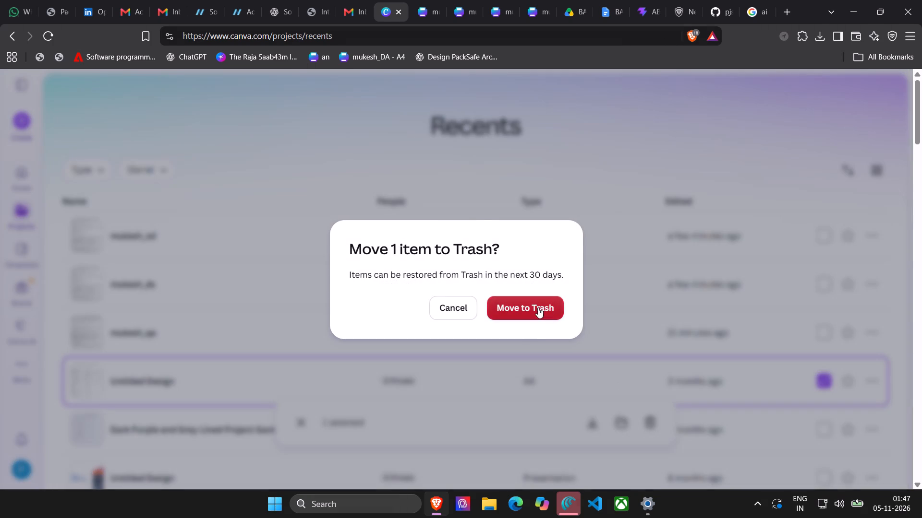
pyautogui.click(538, 307)
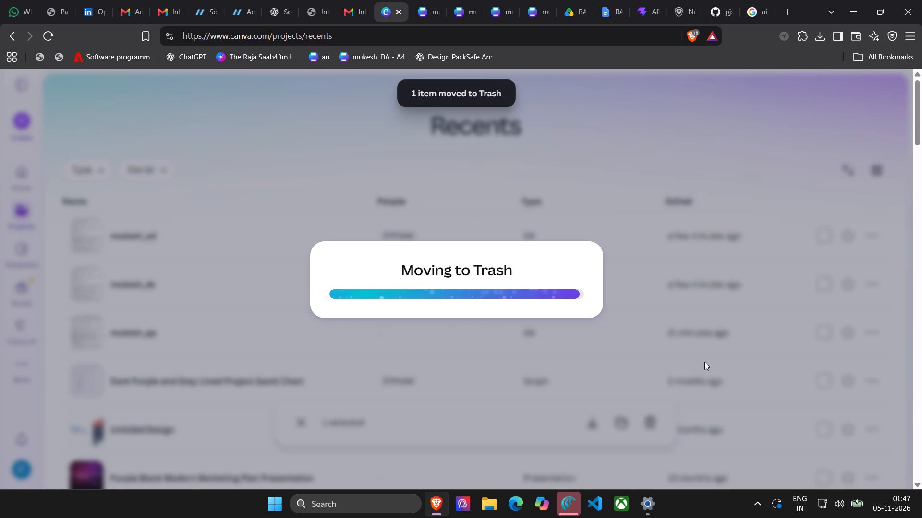
# Select the Mazda RX-8 presentation, INTRODUCTION and batch no 18 project.pdf at the end of the recent designs.
pyautogui.scroll(-12, 704, 362)
pyautogui.scroll(-12, 704, 362)
pyautogui.scroll(-10, 704, 362)
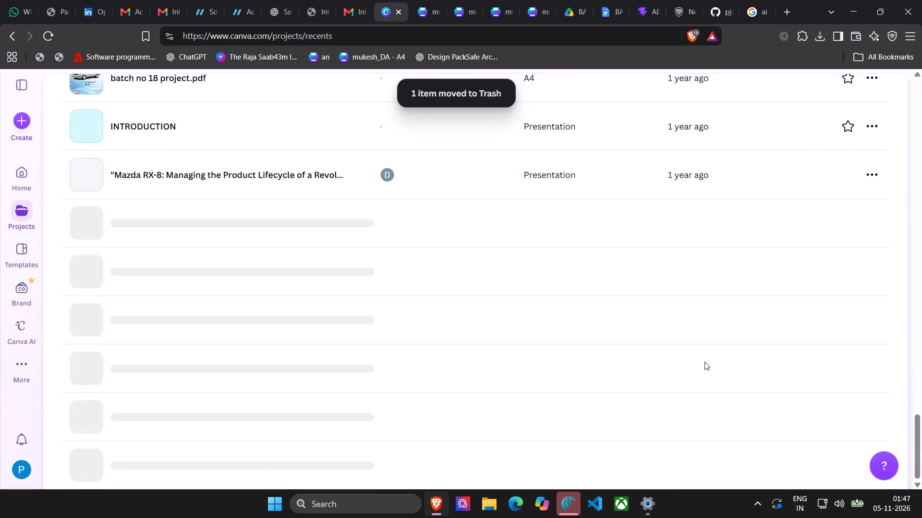
pyautogui.scroll(-10, 704, 362)
pyautogui.scroll(-19, 704, 362)
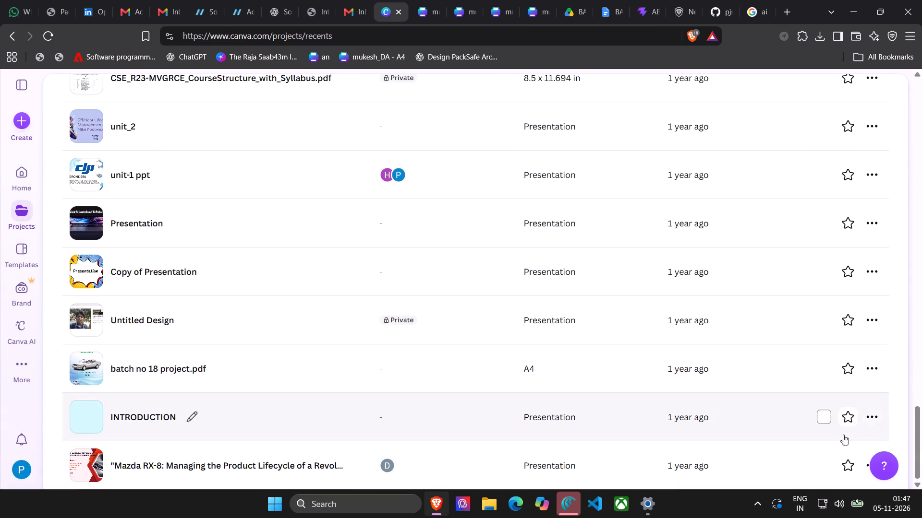
pyautogui.click(828, 471)
pyautogui.click(825, 425)
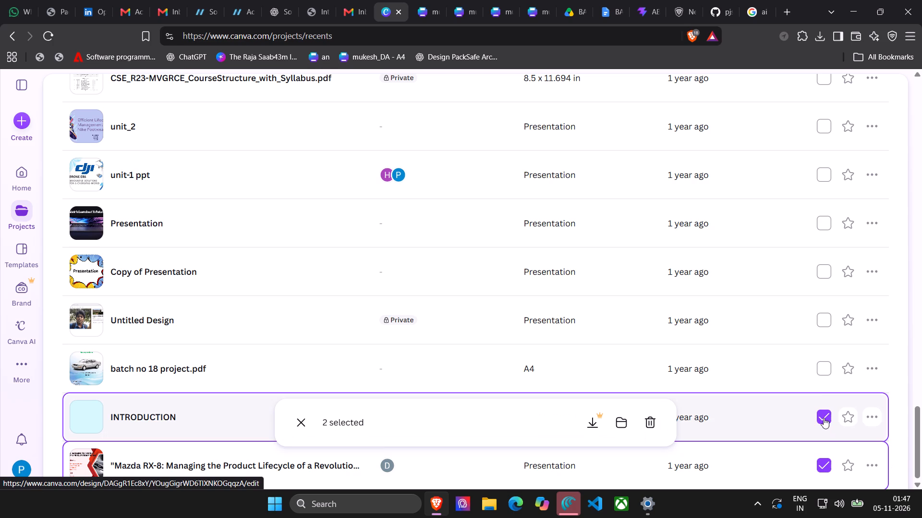
pyautogui.scroll(-2, 812, 352)
pyautogui.click(822, 371)
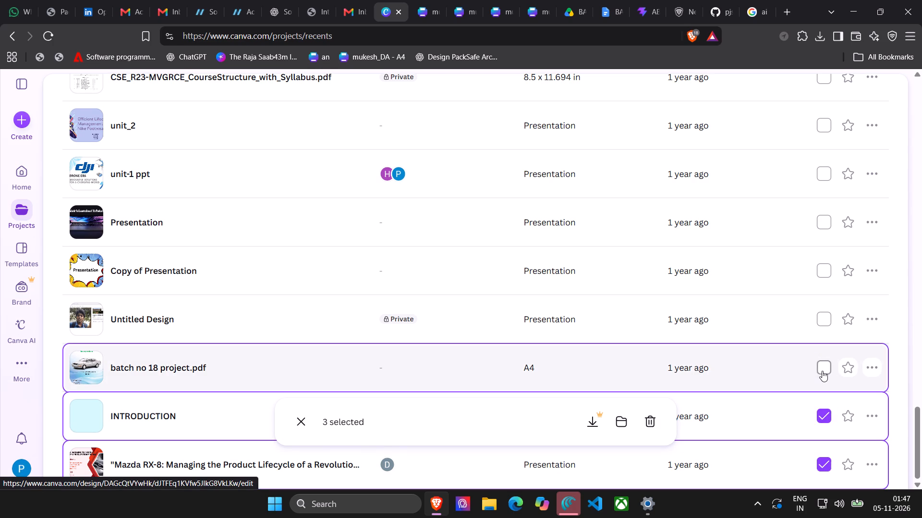
# Add the Untitled Design above batch no 18, Copy of Presentation, Presentation, unit-1 ppt, unit_2 and the CSE_R23 course structure PDF to the selection.
pyautogui.click(827, 325)
pyautogui.click(820, 271)
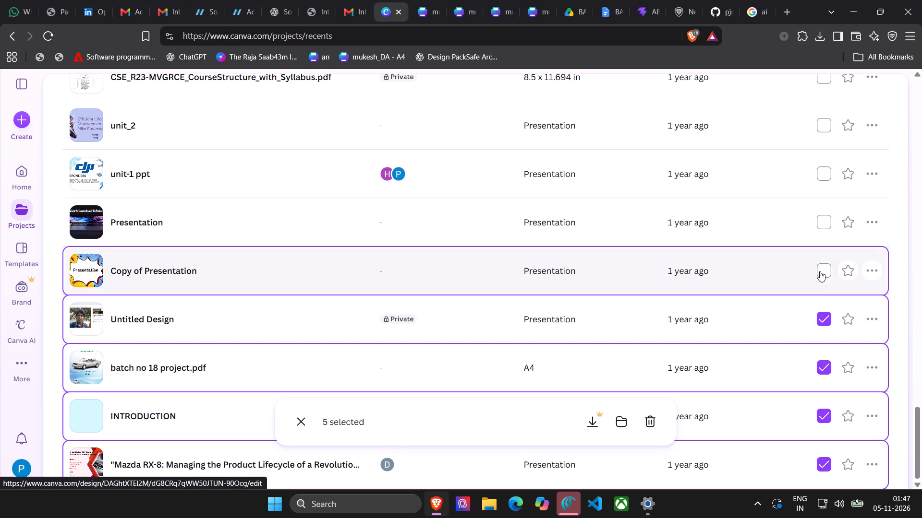
pyautogui.click(825, 225)
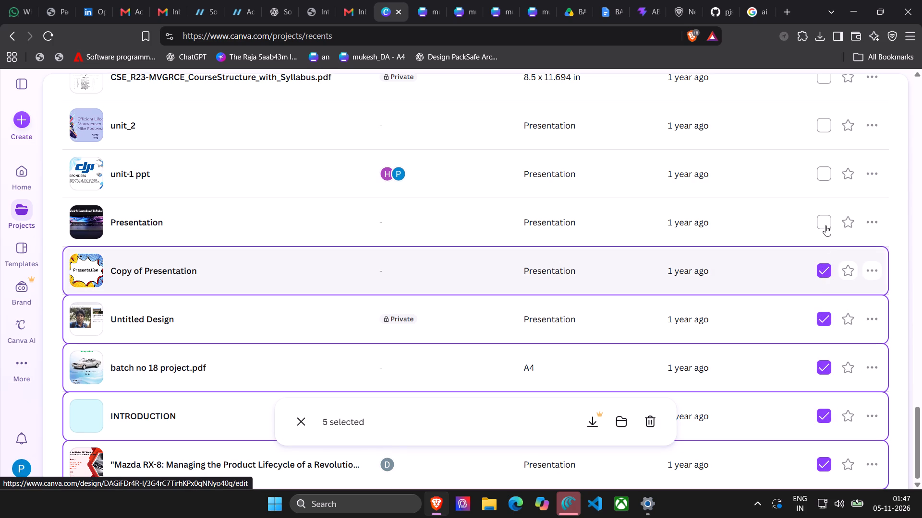
pyautogui.click(824, 181)
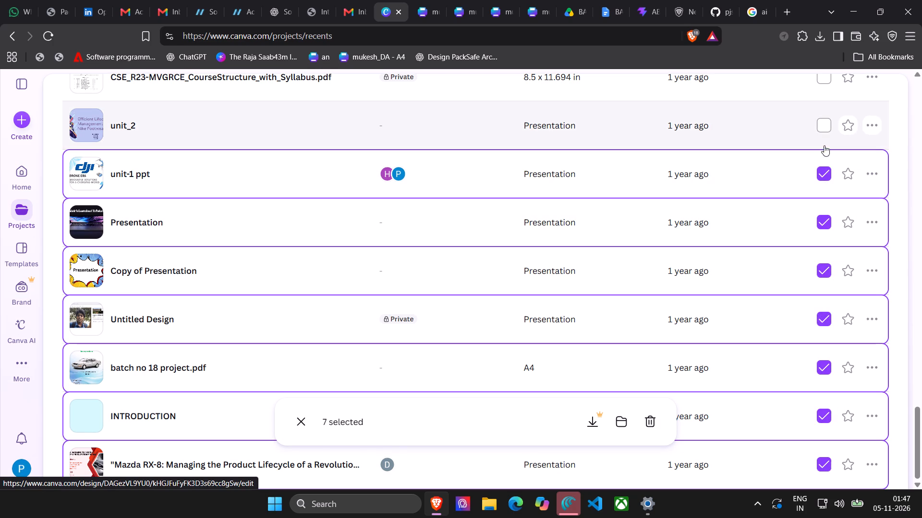
pyautogui.click(822, 132)
pyautogui.scroll(1, 822, 132)
pyautogui.click(822, 132)
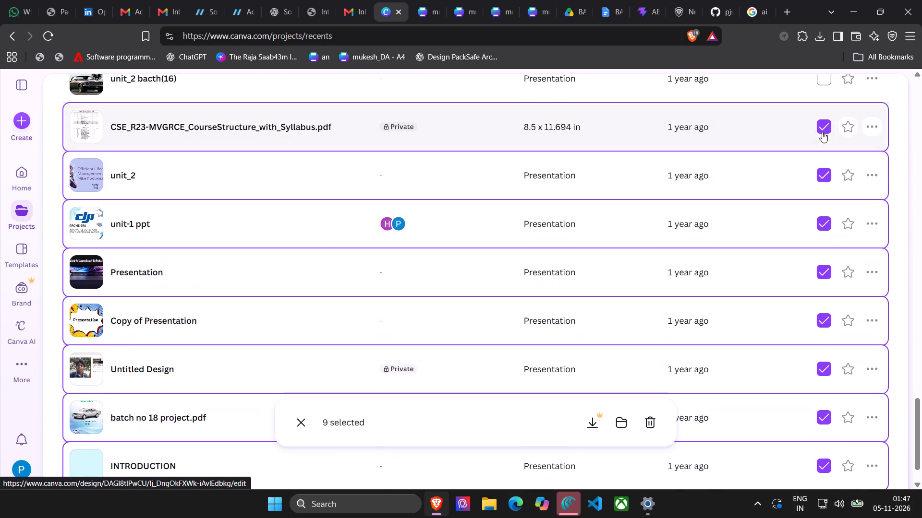
# Add unit_2 bacth(16), the Clean energy awareness toolkit, 1m1B green internship and the blank Untitled Design presentation to the selection.
pyautogui.scroll(1, 822, 132)
pyautogui.click(823, 149)
pyautogui.click(823, 149)
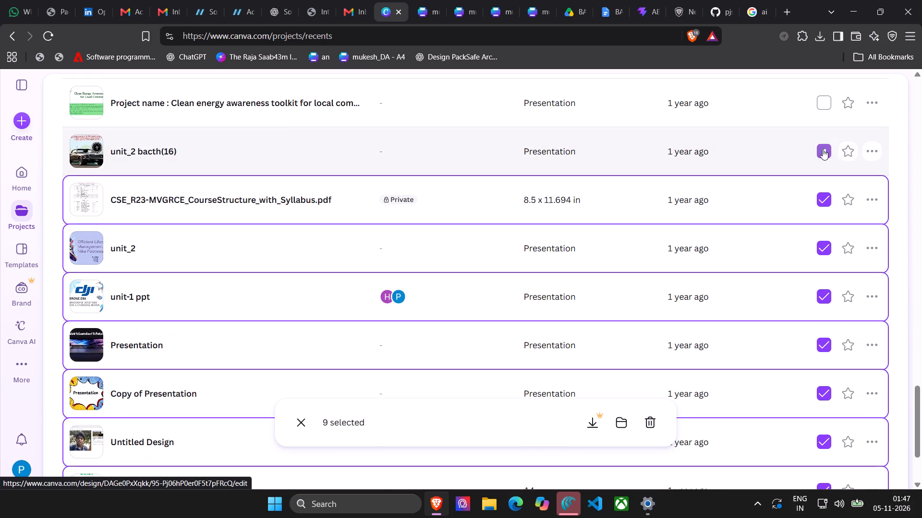
pyautogui.click(829, 155)
pyautogui.click(825, 112)
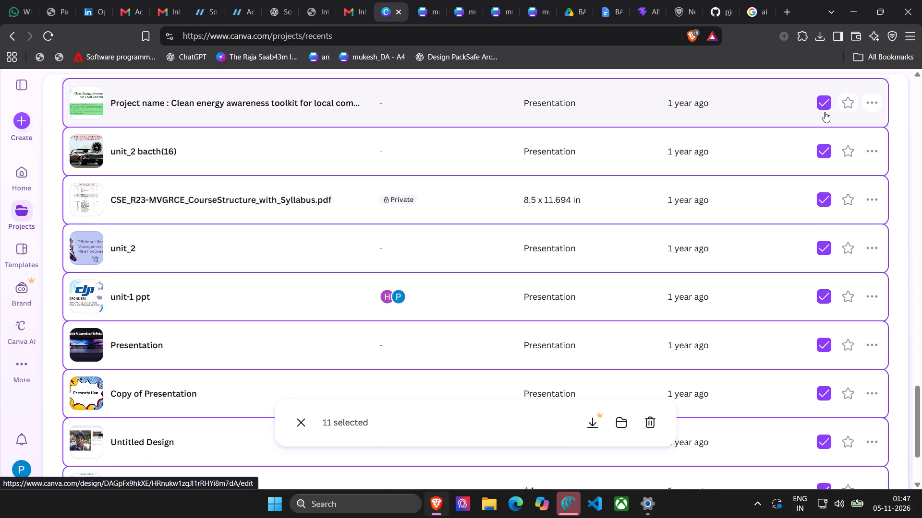
pyautogui.scroll(1, 825, 112)
pyautogui.click(828, 133)
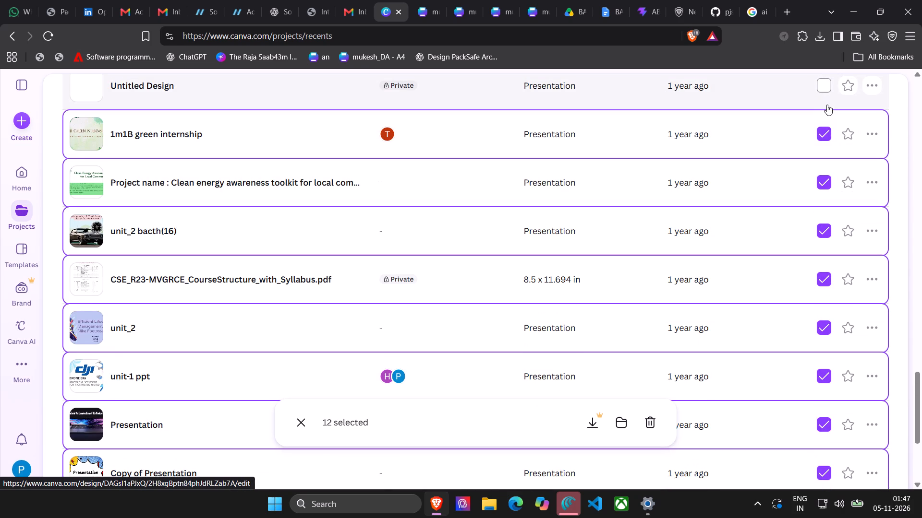
pyautogui.click(822, 86)
# Add User Personas Presentation, User Persona Company Presentation, Plm_project(1)_batch(2) and the community project doc to the selection.
pyautogui.scroll(2, 822, 86)
pyautogui.click(824, 153)
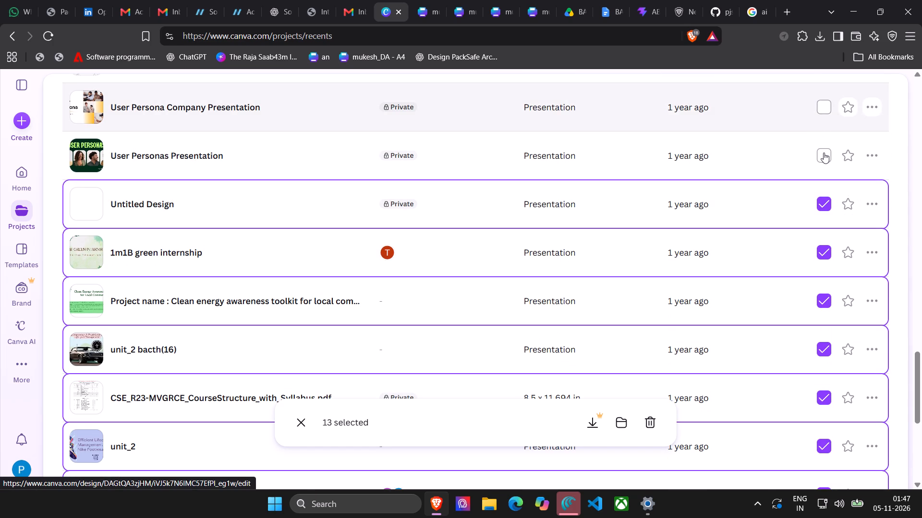
pyautogui.click(826, 109)
pyautogui.scroll(2, 826, 109)
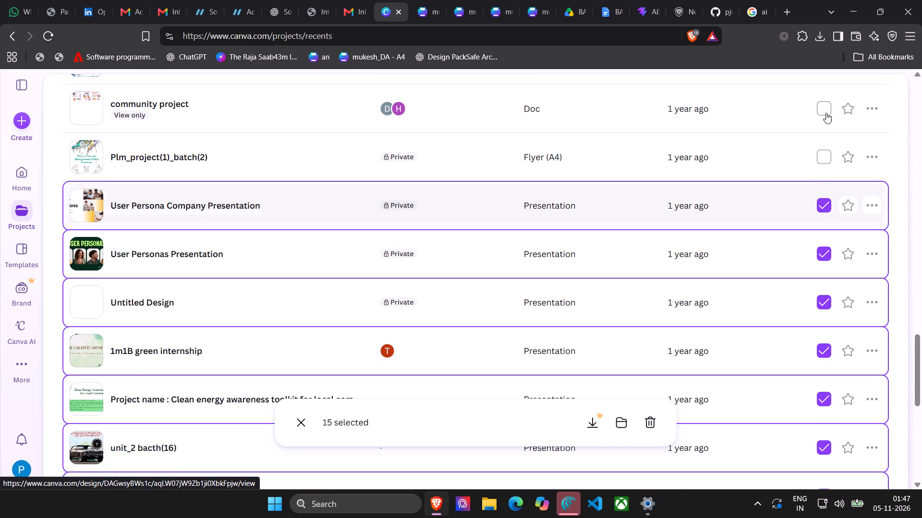
pyautogui.click(826, 155)
pyautogui.click(821, 118)
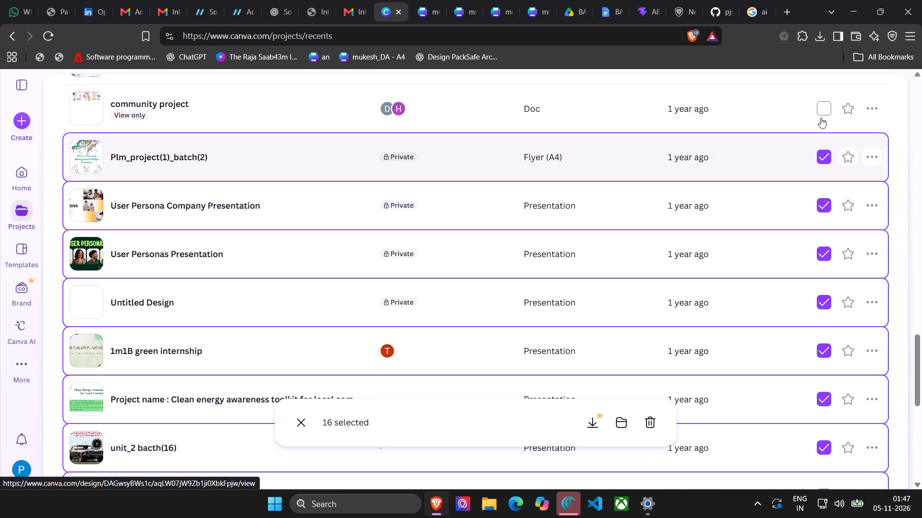
# Add plmproject and the White Blue Sales Strategy, Multicolor Pastel Infographic and Colourful Modern Infographic Mind Map presentations to the selection.
pyautogui.scroll(1, 821, 118)
pyautogui.click(823, 138)
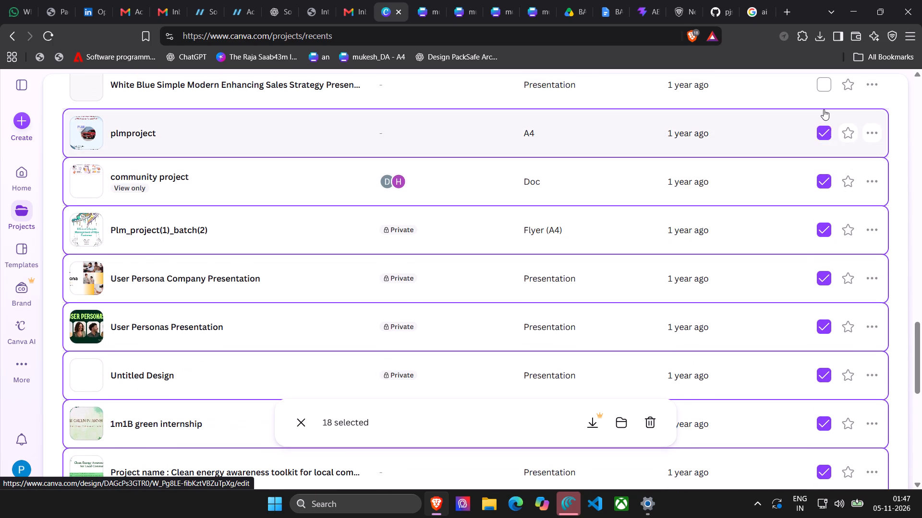
pyautogui.click(820, 87)
pyautogui.scroll(1, 820, 87)
pyautogui.click(822, 133)
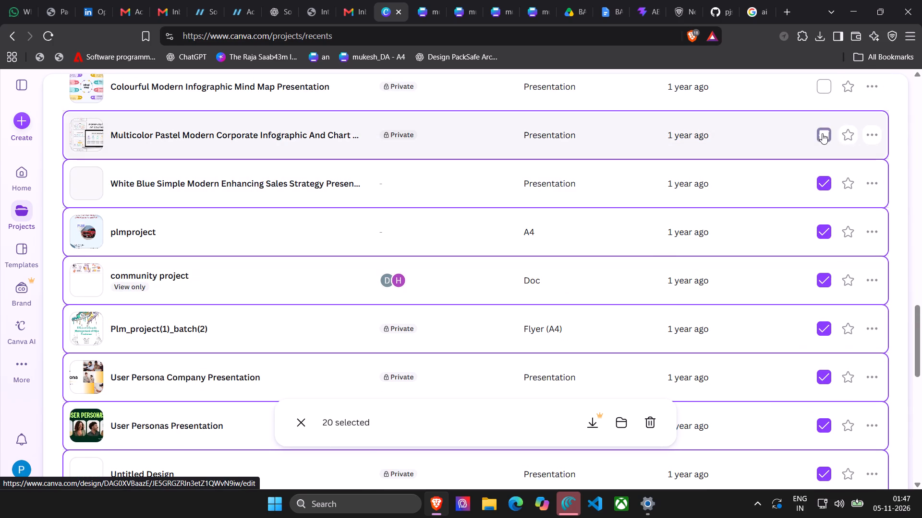
pyautogui.click(825, 96)
# Add the Purple Yellow and Green Product Development and Colorful Timeline presentations, Green Simple Decluttering post, Blue Corporate Development and 7 List Social Media graphs to the selection.
pyautogui.scroll(2, 825, 71)
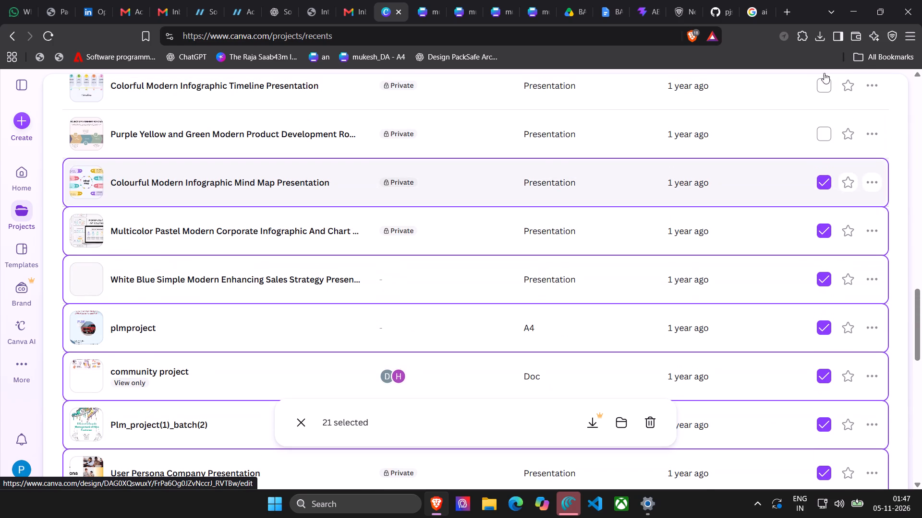
pyautogui.click(818, 141)
pyautogui.click(823, 86)
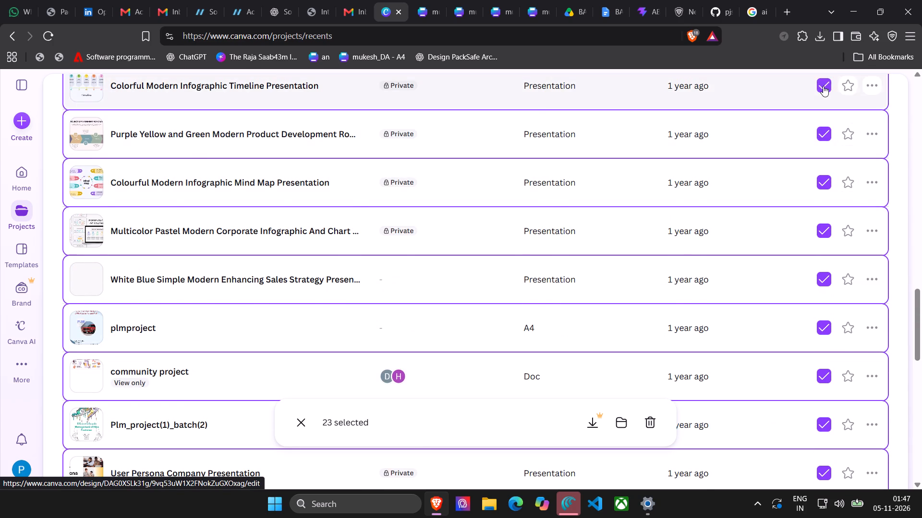
pyautogui.scroll(2, 823, 86)
pyautogui.click(825, 106)
pyautogui.scroll(1, 825, 106)
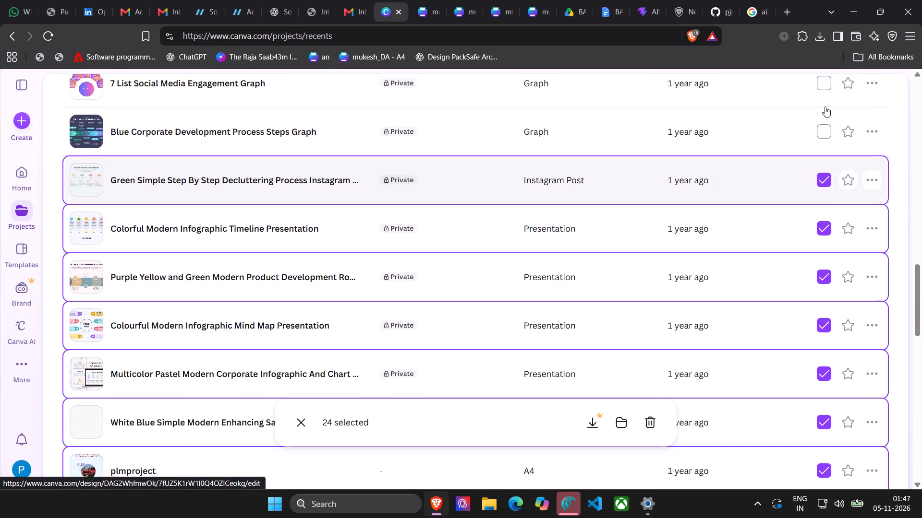
pyautogui.click(824, 139)
pyautogui.click(834, 82)
# Add the Health Initiative infographic, Create Google Form, and the Blue White, Modern Professional and Blue and Gray resume templates to the selection.
pyautogui.scroll(1, 834, 82)
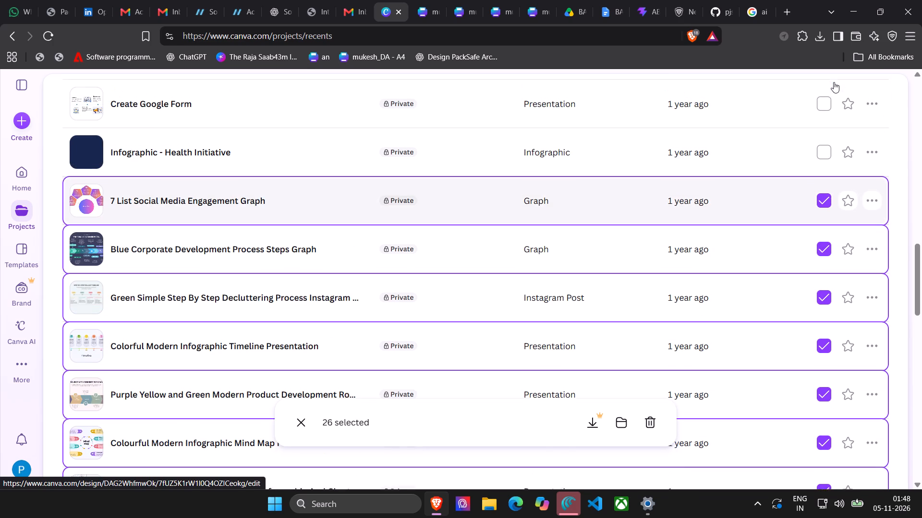
pyautogui.scroll(1, 834, 82)
pyautogui.click(823, 153)
pyautogui.click(820, 106)
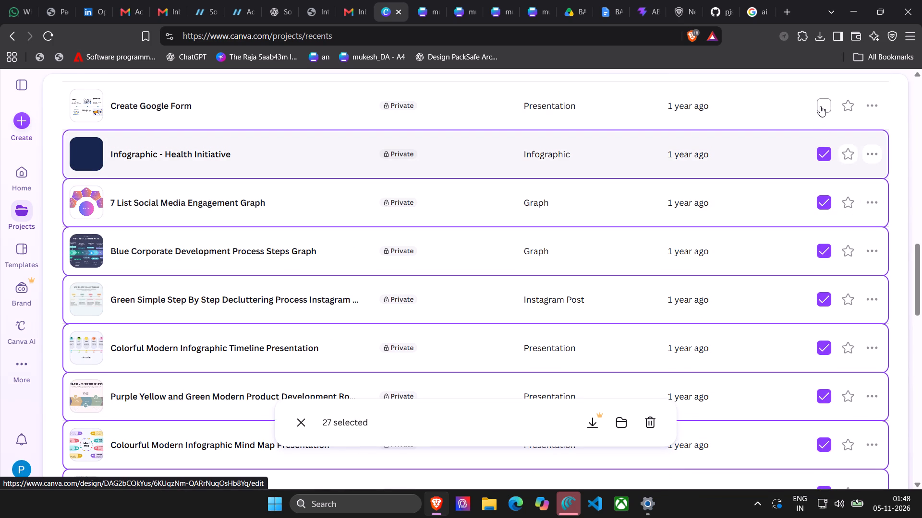
pyautogui.scroll(1, 820, 106)
pyautogui.click(813, 138)
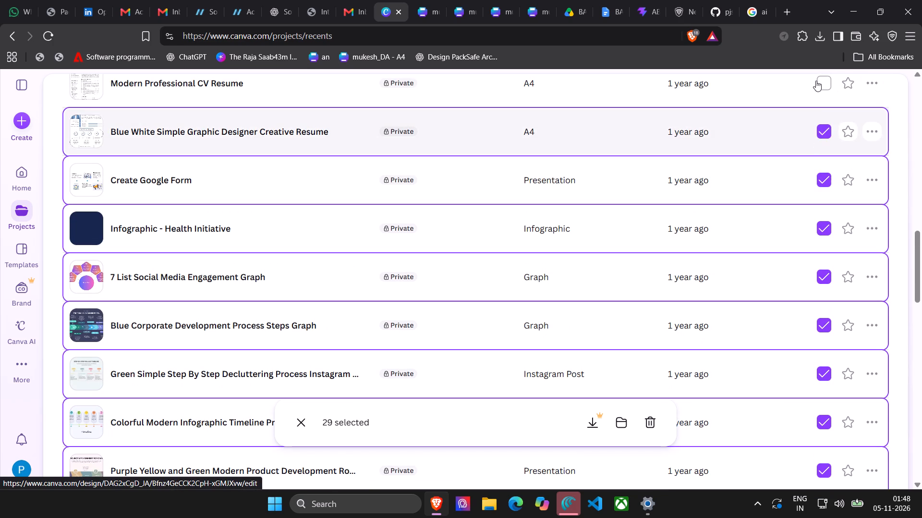
pyautogui.click(816, 86)
pyautogui.scroll(1, 816, 86)
pyautogui.click(821, 129)
# Add both Automating Resume Screening presentations, Non Text Magic Studio, White Lilac Group Project and the starred Presentation to the selection, leaving out the GDG TechSprint template.
pyautogui.click(819, 86)
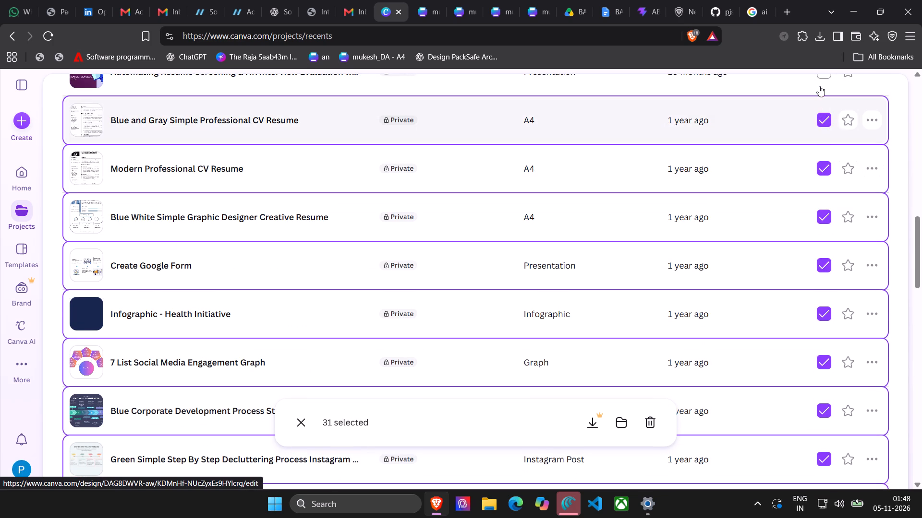
pyautogui.scroll(1, 819, 86)
pyautogui.click(819, 96)
pyautogui.scroll(2, 819, 96)
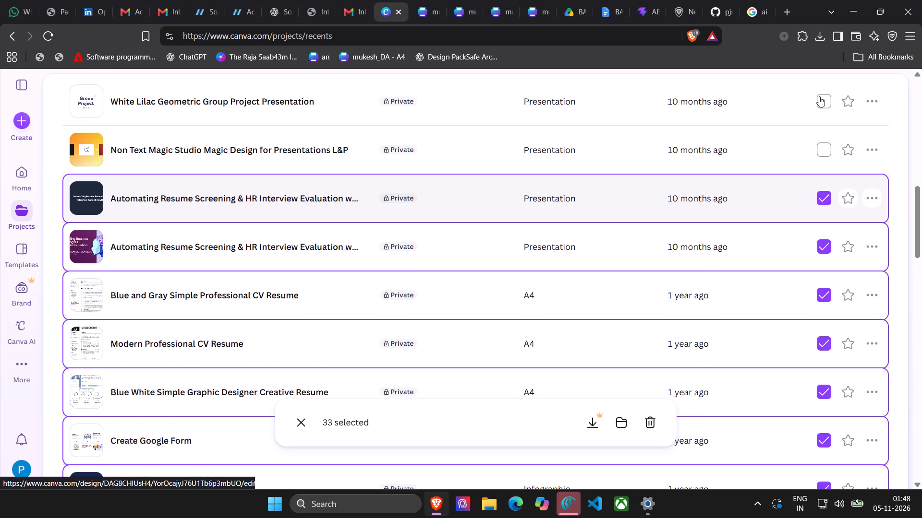
pyautogui.click(829, 127)
pyautogui.click(827, 92)
pyautogui.scroll(2, 827, 92)
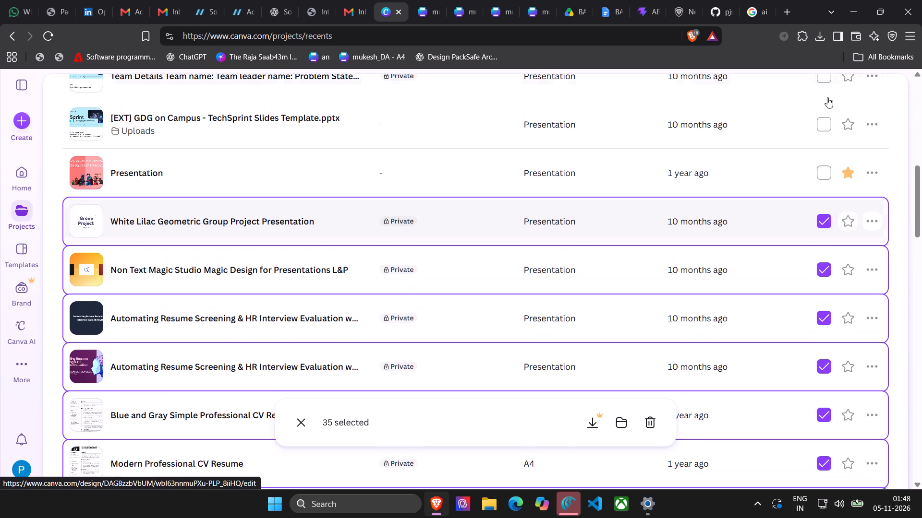
pyautogui.click(821, 183)
pyautogui.scroll(1, 821, 183)
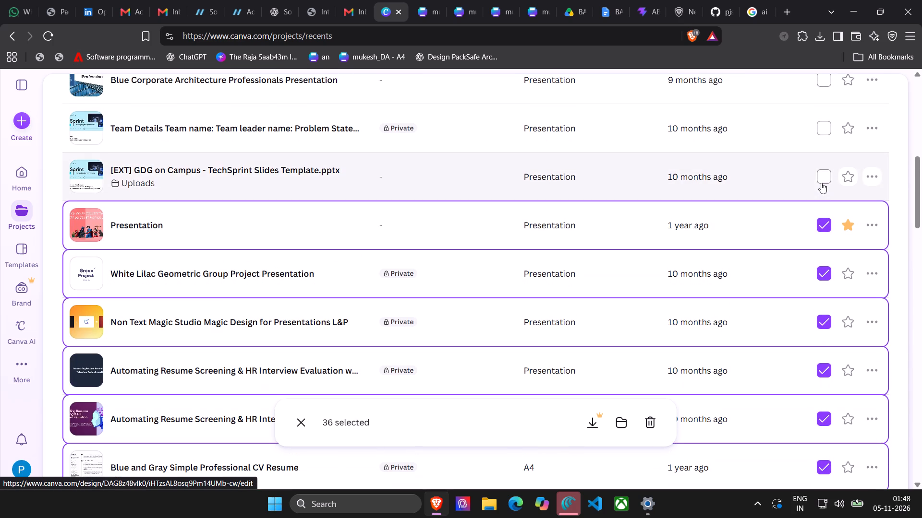
pyautogui.click(819, 167)
pyautogui.click(819, 167)
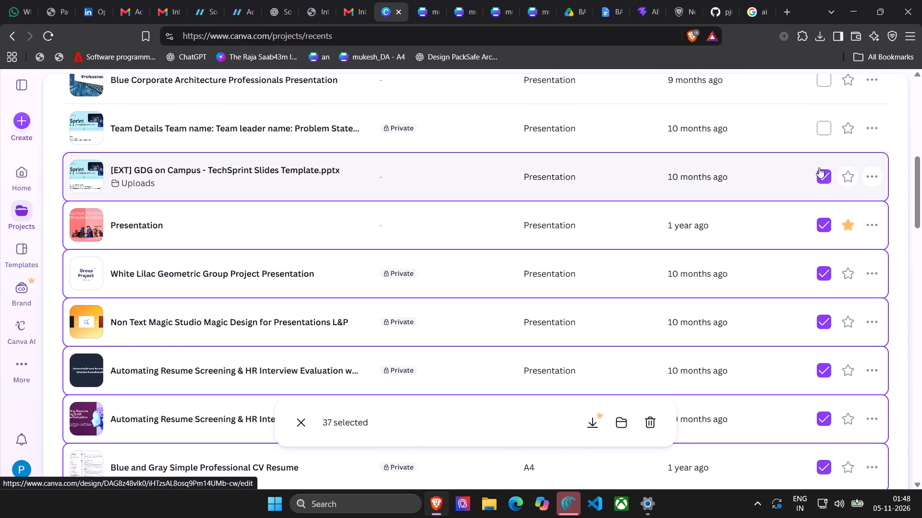
# Add the Blue Corporate Architecture, Purple Black Marketing Plan and Untitled Design presentations and the Gantt chart to the selection, leaving out Team Details.
pyautogui.scroll(1, 825, 92)
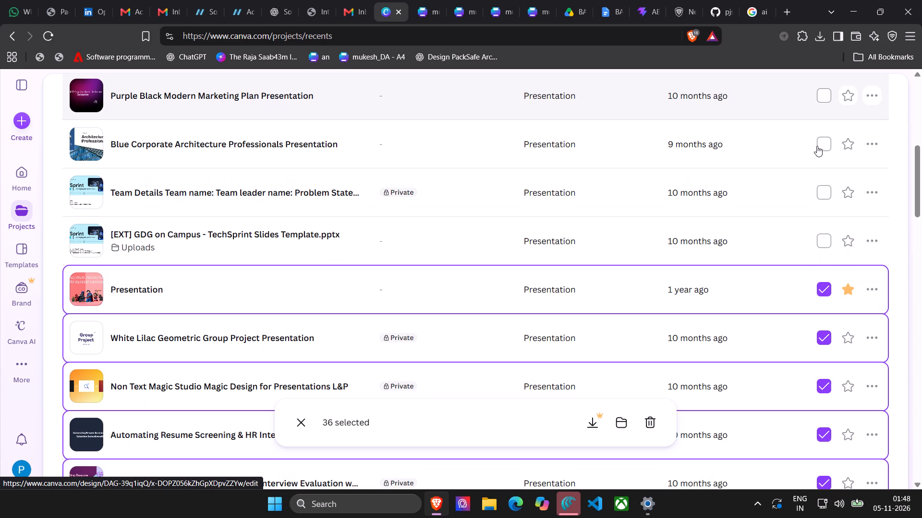
pyautogui.click(816, 146)
pyautogui.click(818, 109)
pyautogui.scroll(1, 818, 109)
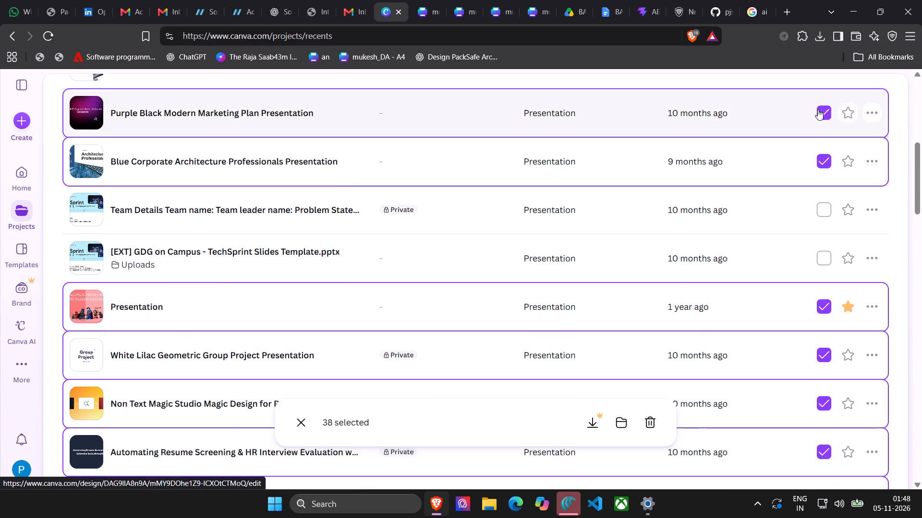
pyautogui.scroll(1, 818, 109)
pyautogui.click(820, 125)
pyautogui.scroll(1, 820, 125)
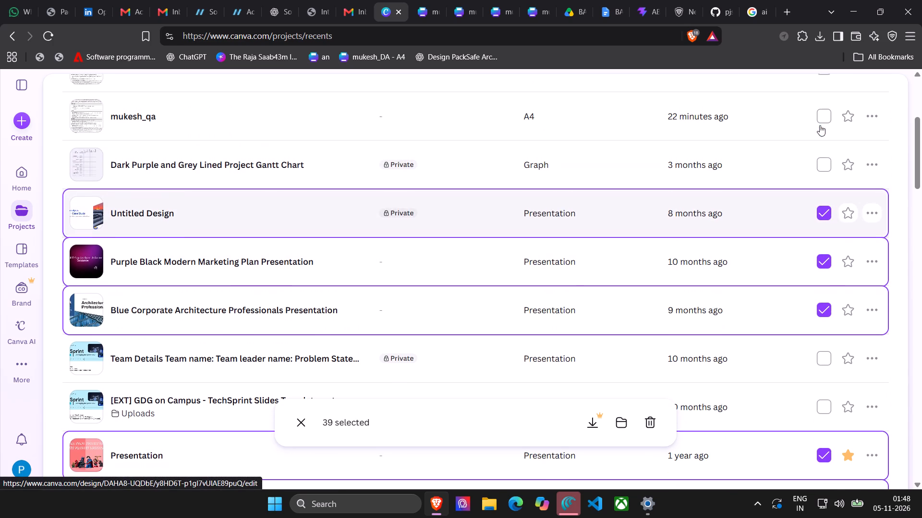
pyautogui.scroll(1, 820, 125)
pyautogui.click(823, 157)
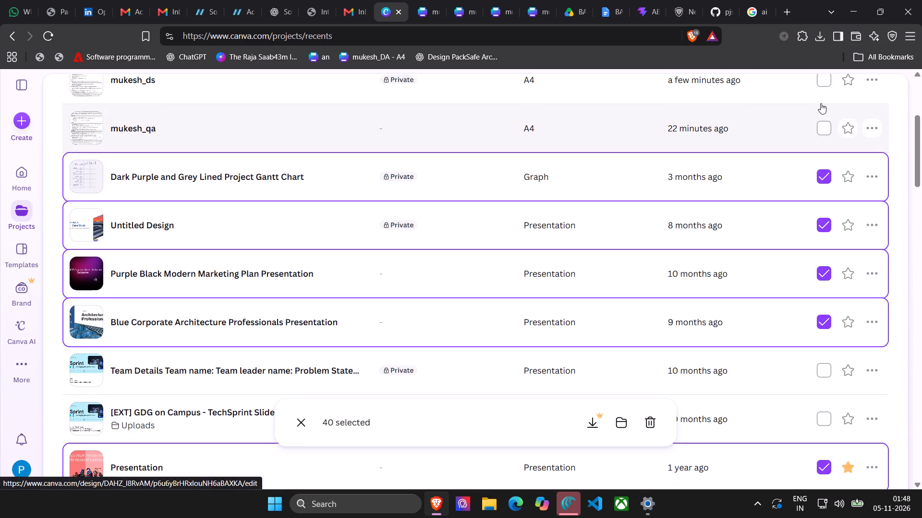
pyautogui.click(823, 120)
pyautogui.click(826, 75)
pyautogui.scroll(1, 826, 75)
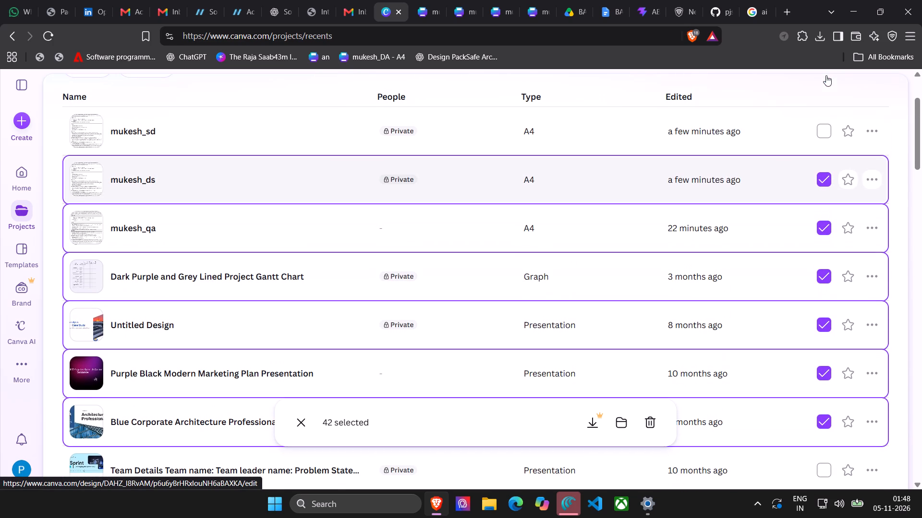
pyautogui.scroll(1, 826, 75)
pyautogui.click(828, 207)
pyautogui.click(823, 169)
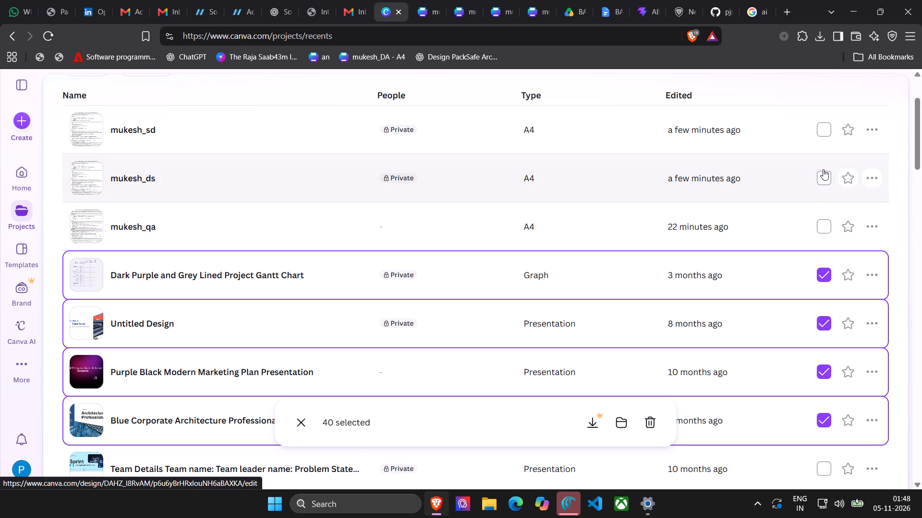
# Move all the selected old designs to Trash, keeping mukesh_sd, mukesh_ds and mukesh_qa out of the selection.
pyautogui.scroll(2, 823, 169)
pyautogui.click(661, 420)
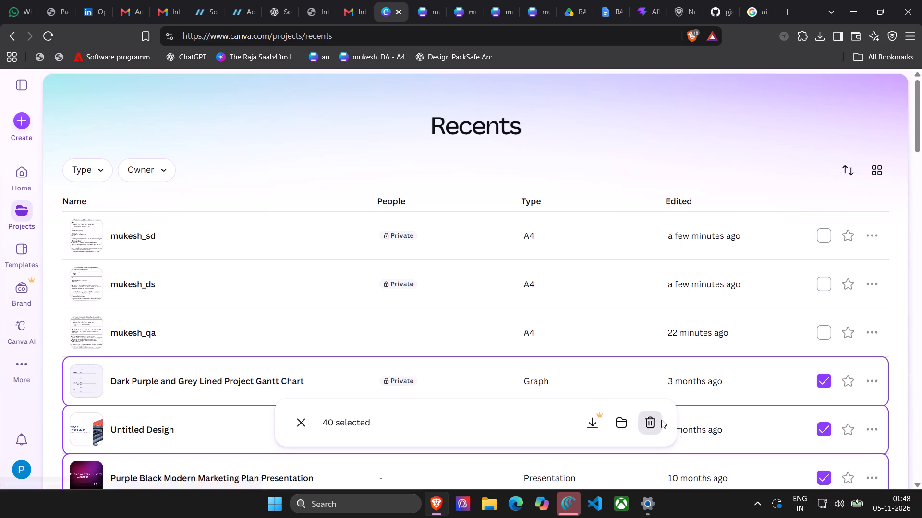
pyautogui.click(573, 323)
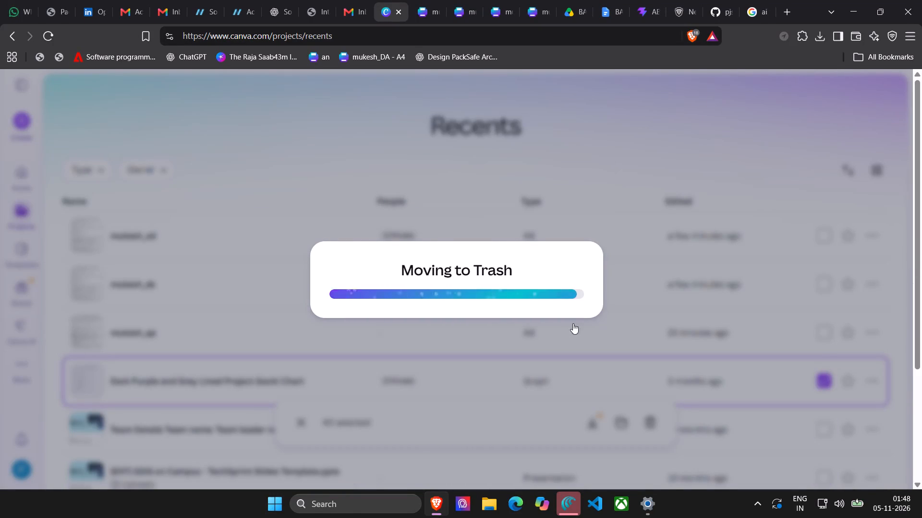
pyautogui.click(576, 320)
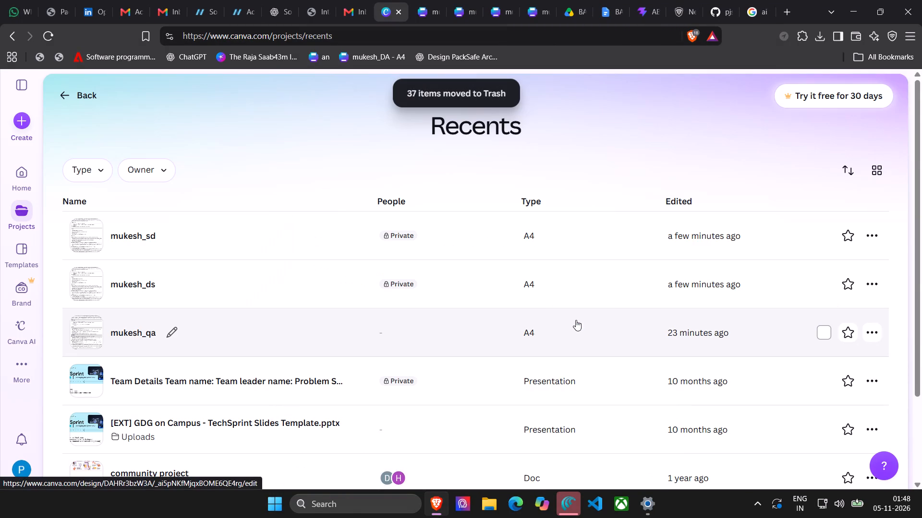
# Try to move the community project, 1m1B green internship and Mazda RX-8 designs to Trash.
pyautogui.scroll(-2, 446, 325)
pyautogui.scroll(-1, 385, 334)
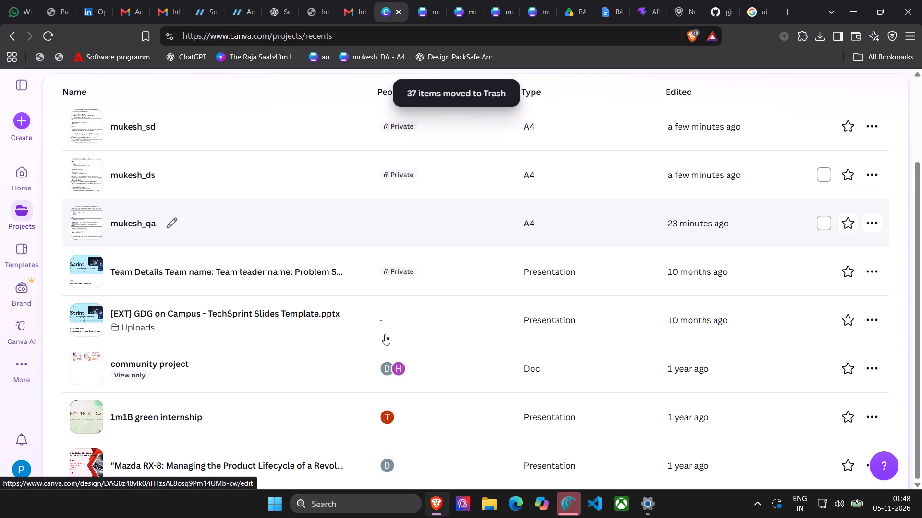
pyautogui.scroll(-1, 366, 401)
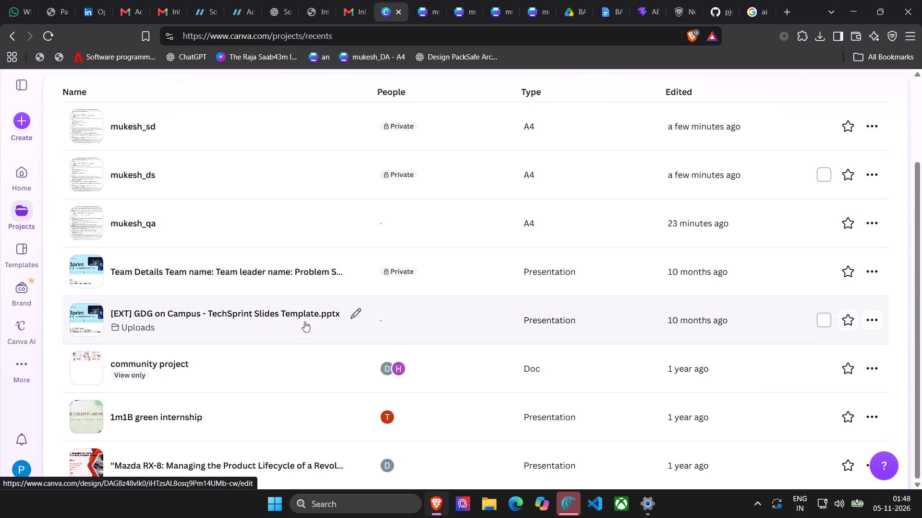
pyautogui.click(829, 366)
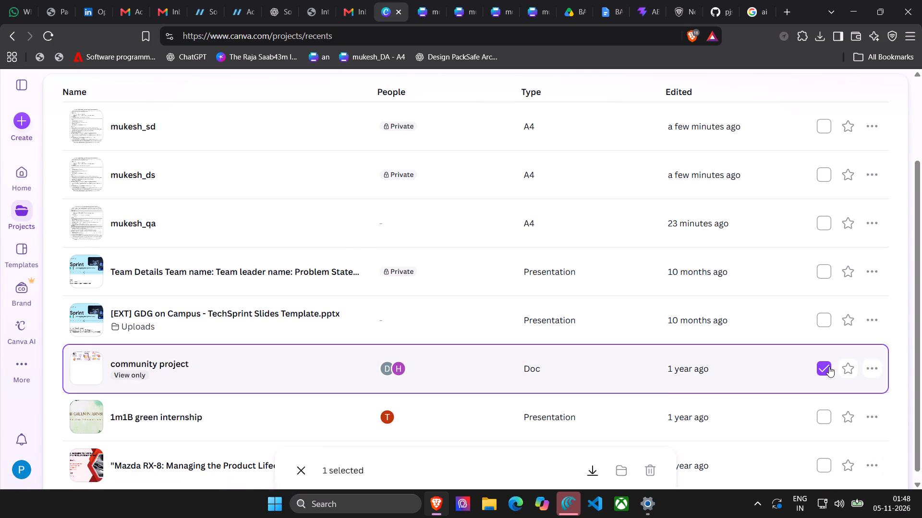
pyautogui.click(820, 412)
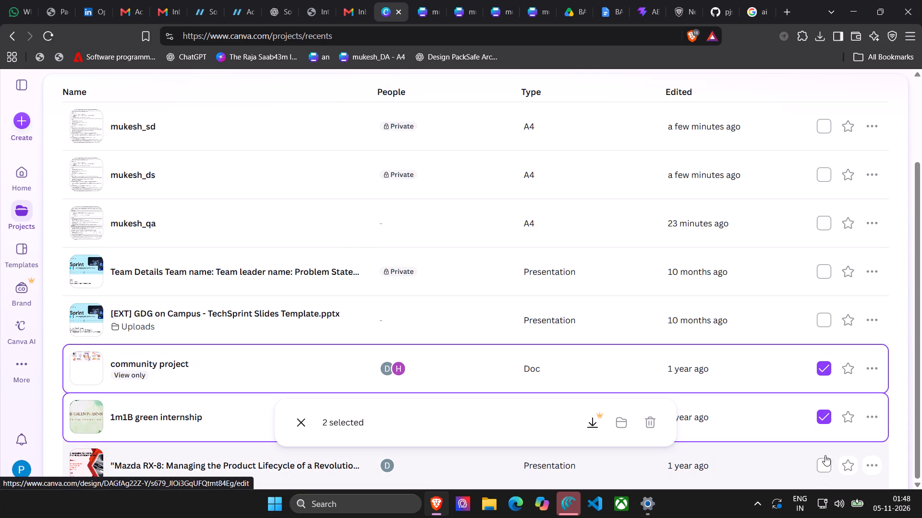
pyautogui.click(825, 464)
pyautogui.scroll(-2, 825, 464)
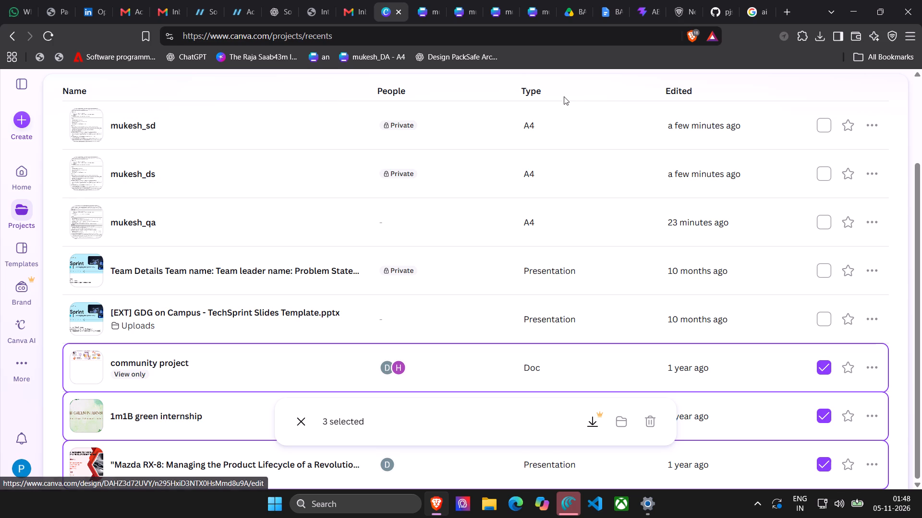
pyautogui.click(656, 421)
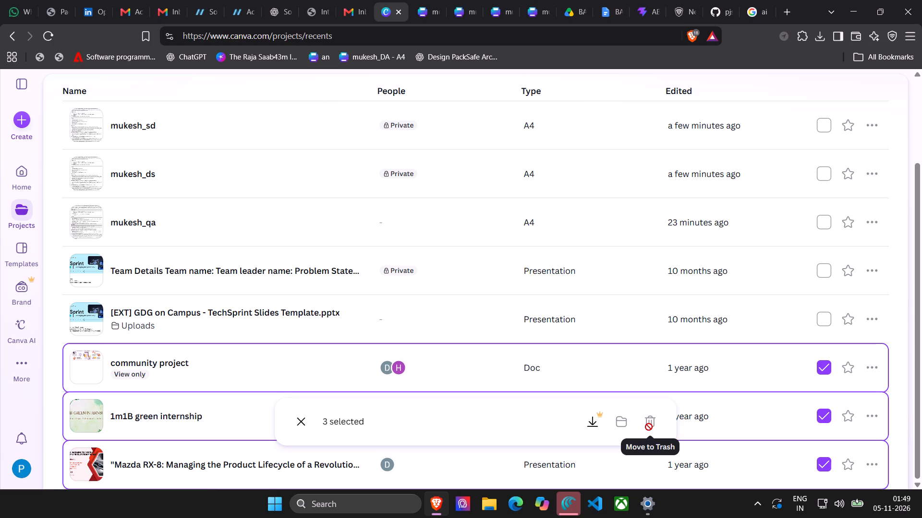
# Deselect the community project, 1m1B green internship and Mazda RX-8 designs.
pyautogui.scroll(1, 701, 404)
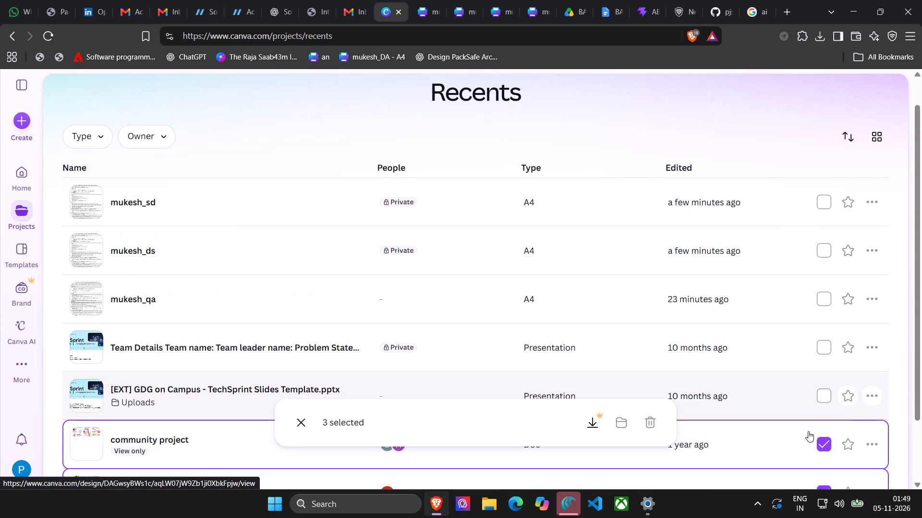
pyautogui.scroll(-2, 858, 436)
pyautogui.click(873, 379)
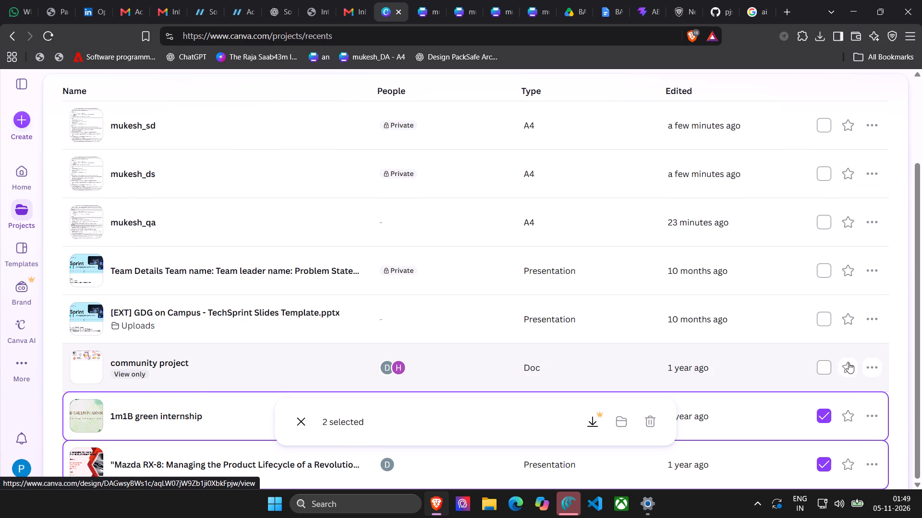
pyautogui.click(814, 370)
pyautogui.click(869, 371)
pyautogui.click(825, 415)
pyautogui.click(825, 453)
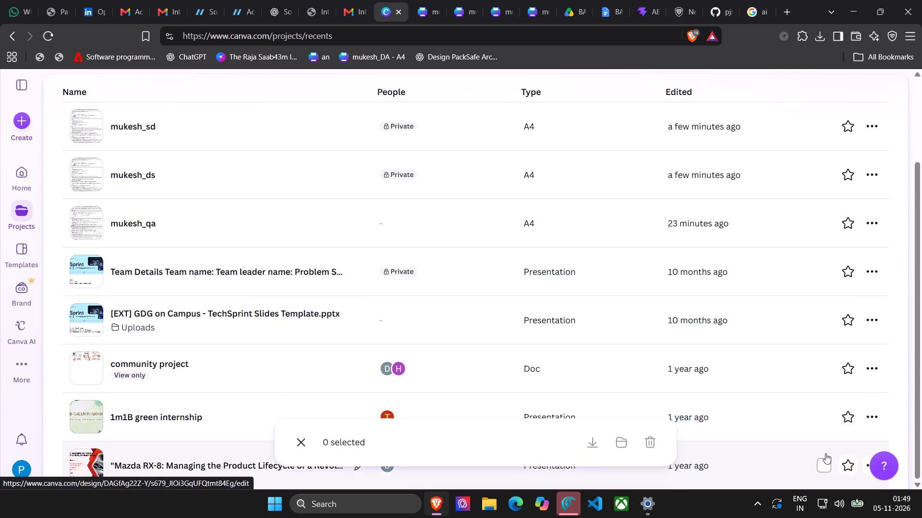
# Open the options for the community project doc in the recent designs list.
pyautogui.scroll(-1, 825, 453)
pyautogui.click(873, 364)
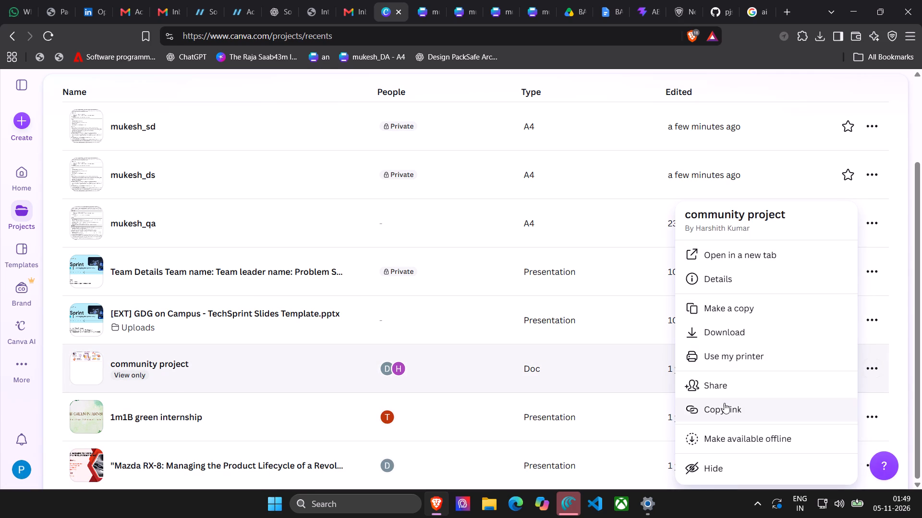
pyautogui.scroll(1, 725, 464)
# Open the community project doc, look through its content and close it again.
pyautogui.click(112, 365)
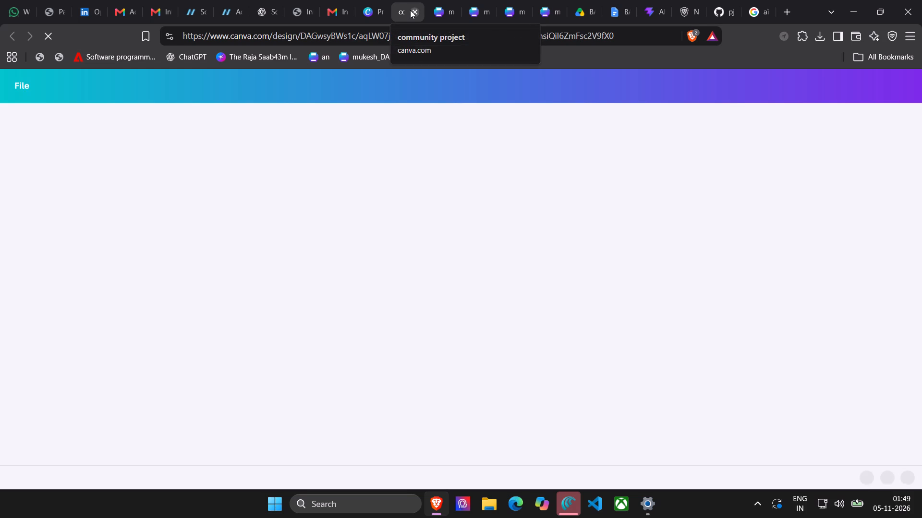
pyautogui.click(359, 5)
pyautogui.click(391, 5)
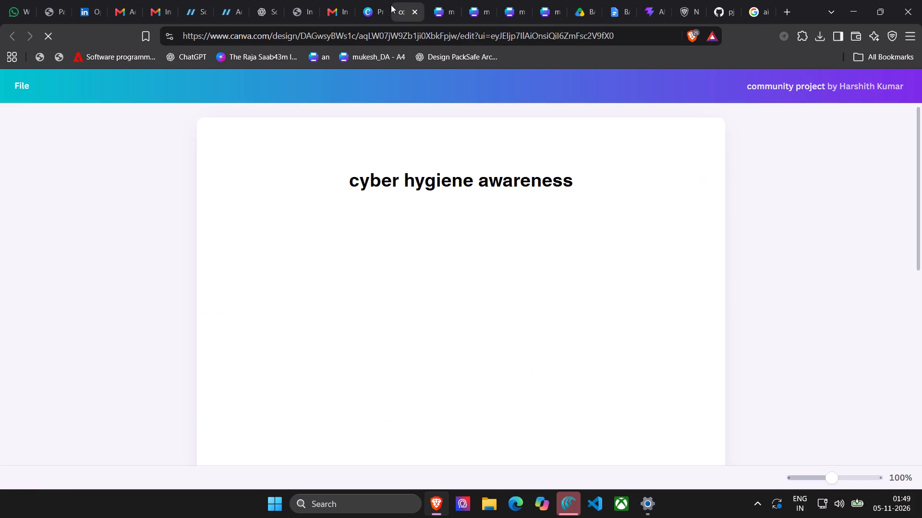
pyautogui.scroll(-9, 473, 306)
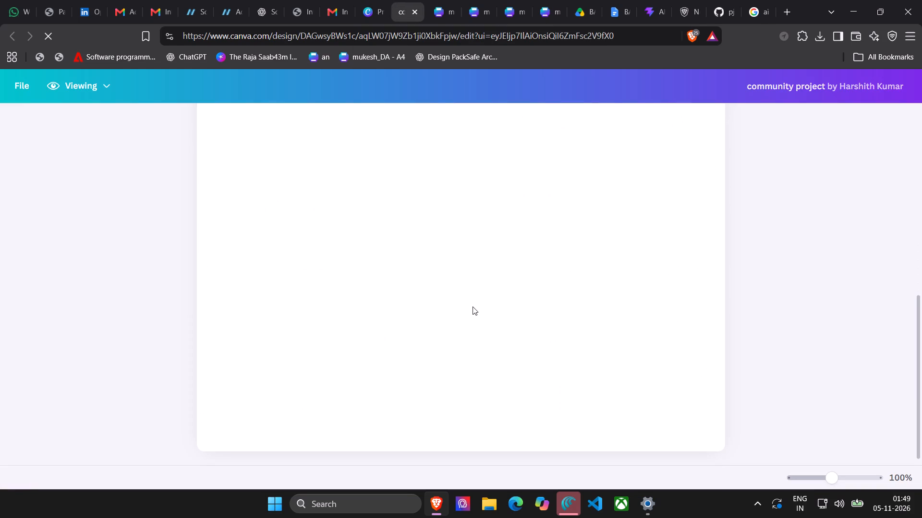
pyautogui.scroll(10, 473, 306)
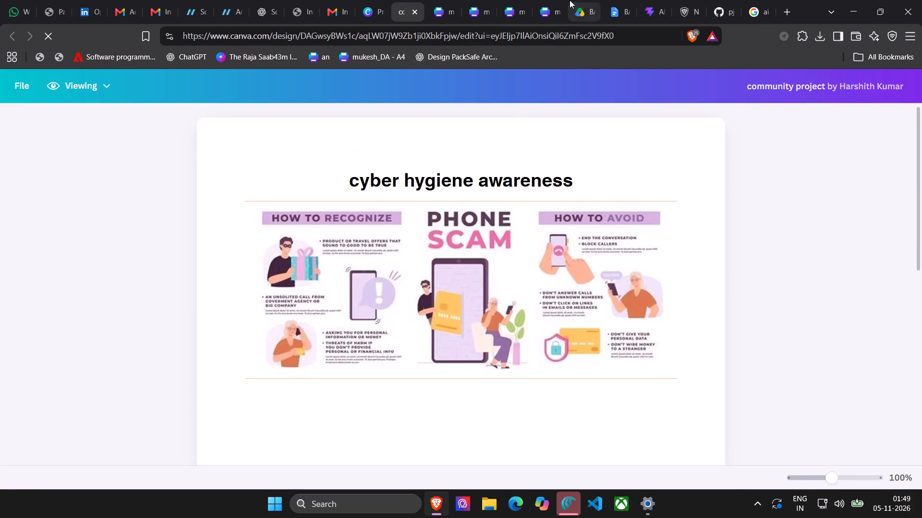
pyautogui.click(409, 8)
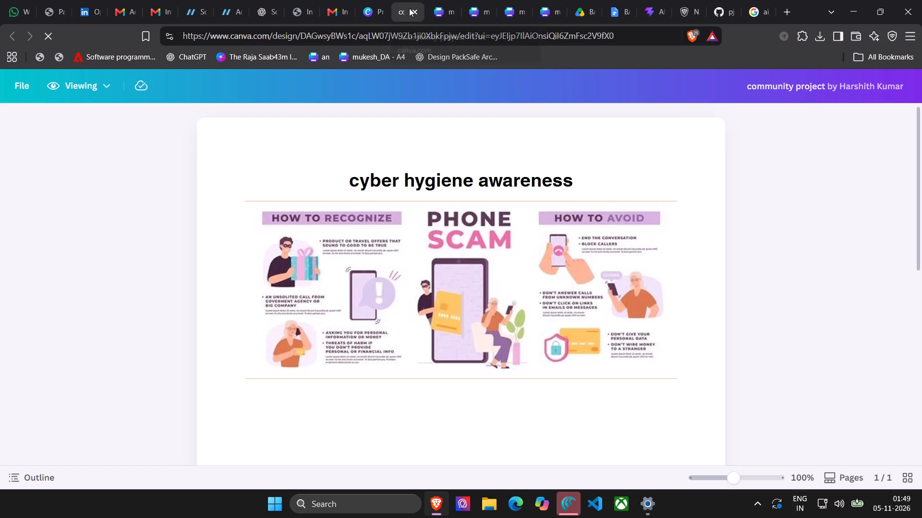
pyautogui.click(416, 14)
# Go back to the Canva home page and reload it to refresh the recent designs.
pyautogui.scroll(7, 450, 341)
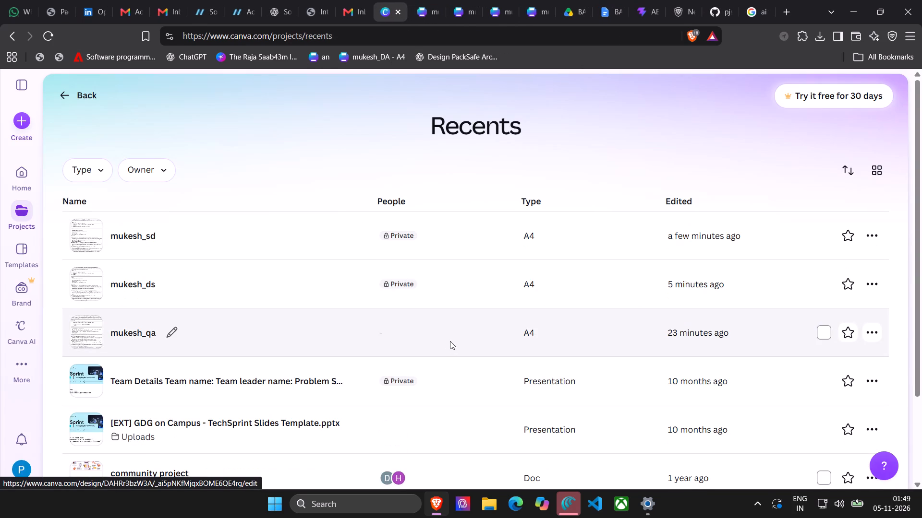
pyautogui.scroll(4, 450, 341)
pyautogui.hscroll(7, 215, 124)
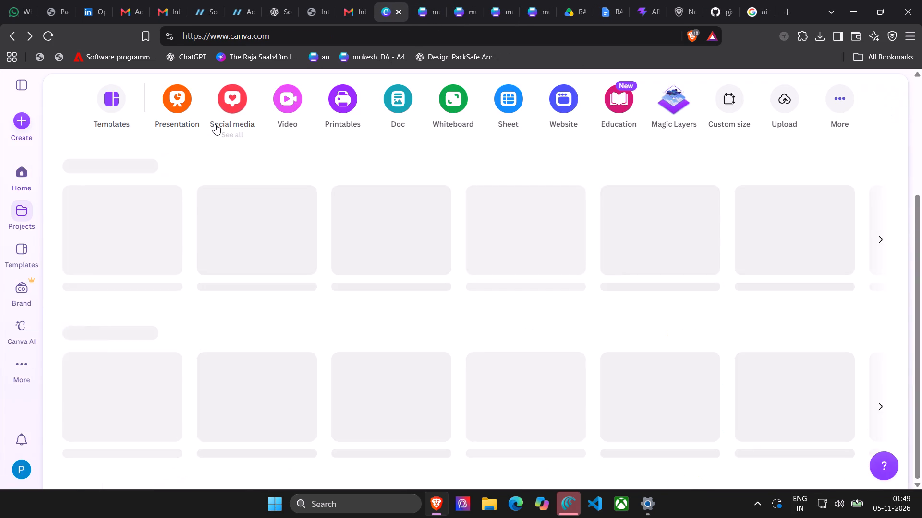
pyautogui.scroll(7, 215, 124)
pyautogui.scroll(-1, 215, 124)
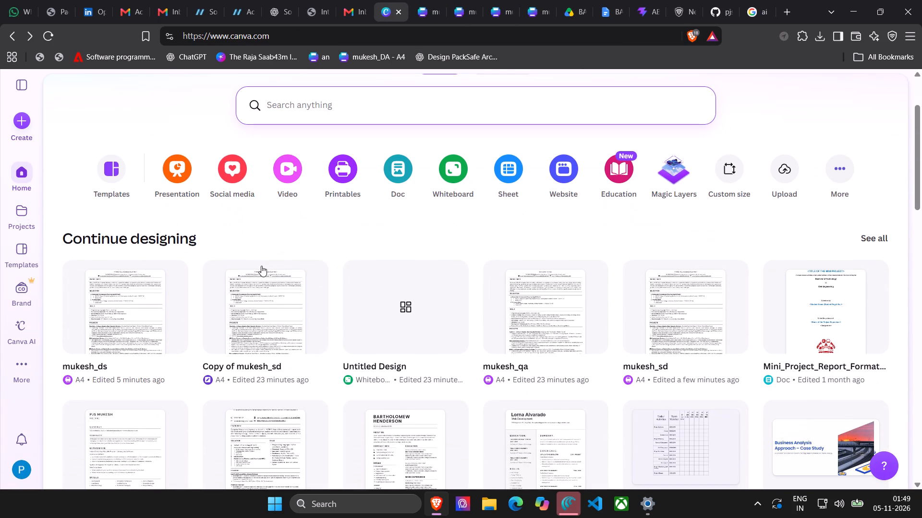
pyautogui.click(47, 33)
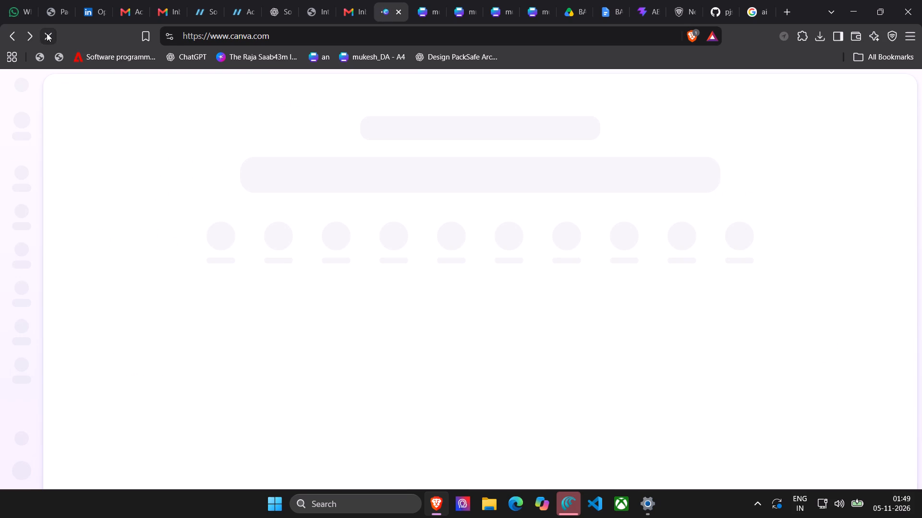
# Close the four open resume editor tabs and the BATCH 16C Google Drive tab, then return to Canva home.
pyautogui.click(437, 12)
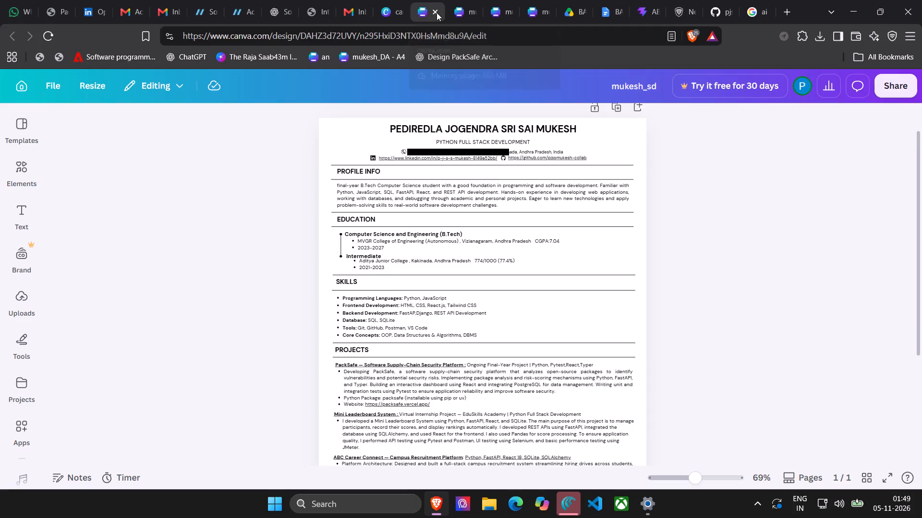
pyautogui.click(437, 12)
pyautogui.click(436, 14)
pyautogui.click(437, 12)
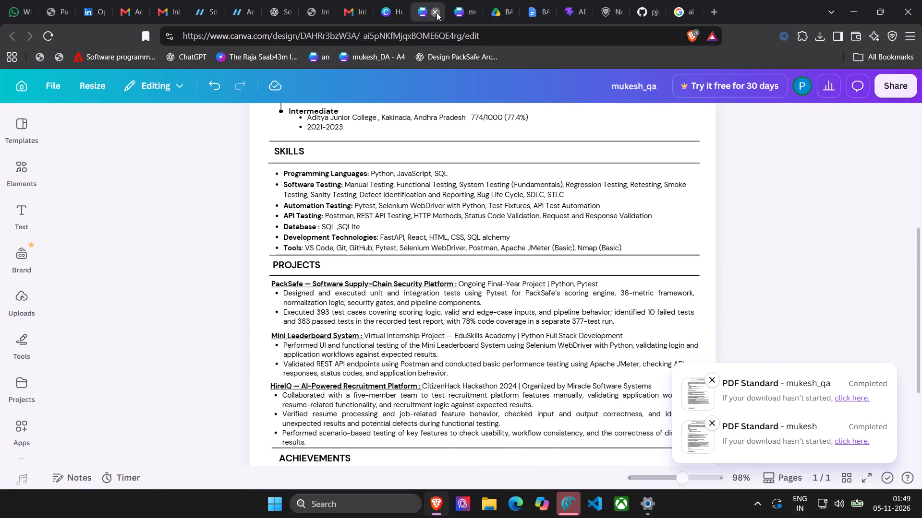
pyautogui.click(437, 14)
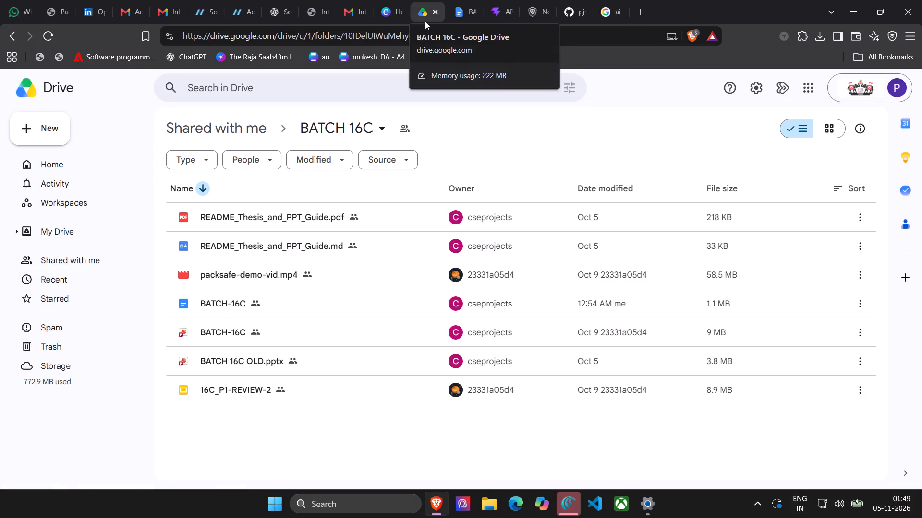
pyautogui.click(433, 16)
pyautogui.click(396, 0)
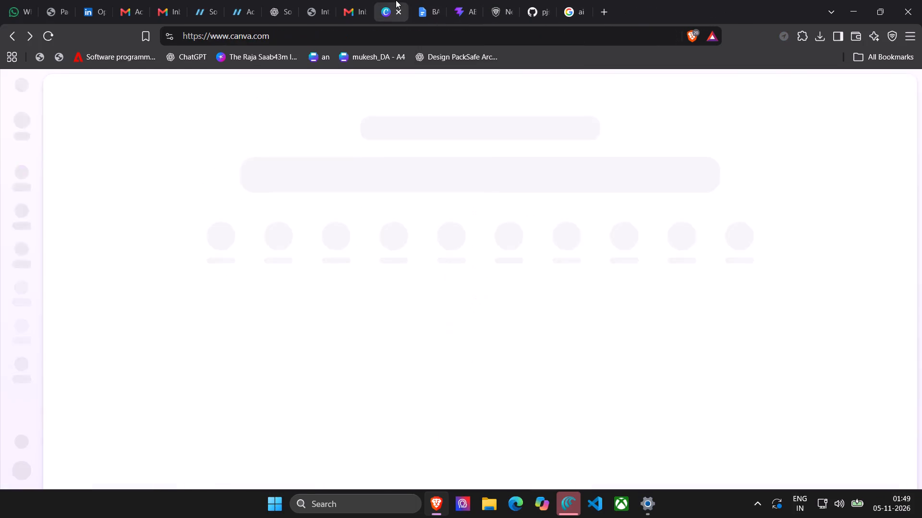
# Open the options for the community project doc under Continue designing.
pyautogui.scroll(-2, 222, 326)
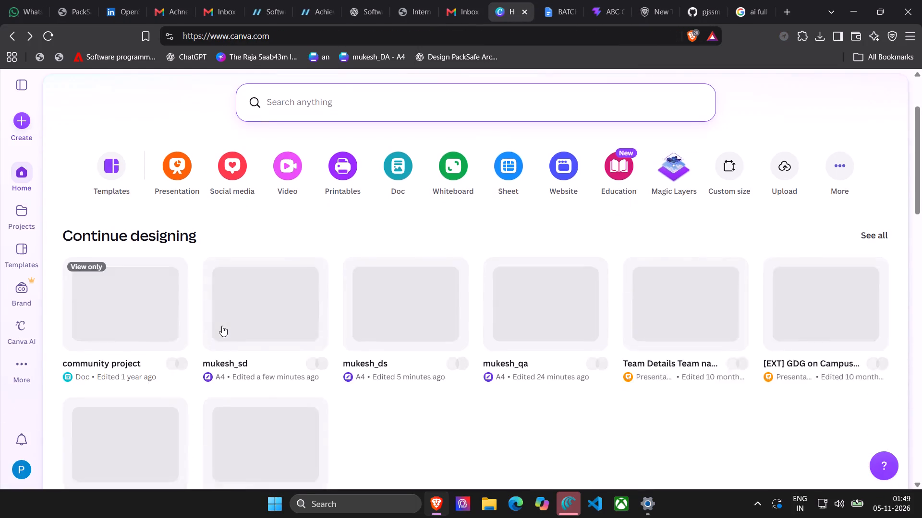
pyautogui.scroll(-1, 222, 326)
pyautogui.click(175, 259)
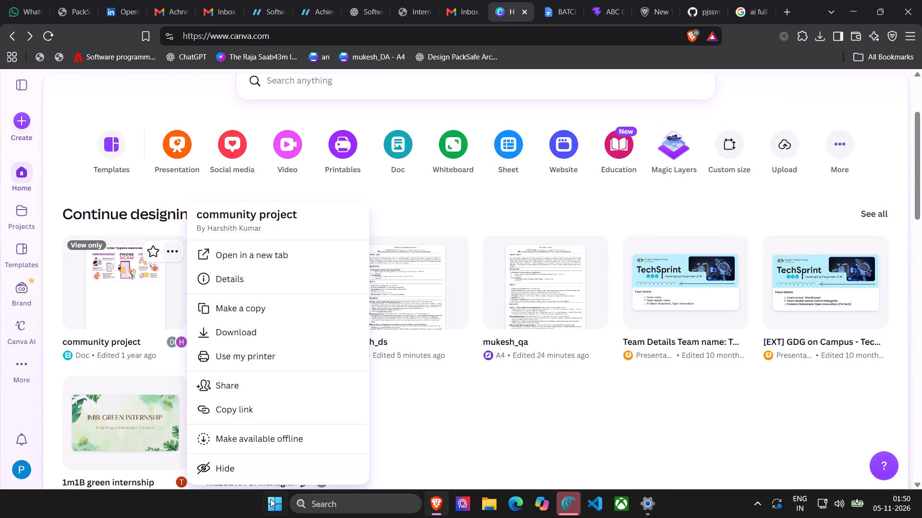
# Open the mukesh_qa and mukesh_ds resumes in separate tabs, returning to the Canva home page after each.
pyautogui.click(524, 286)
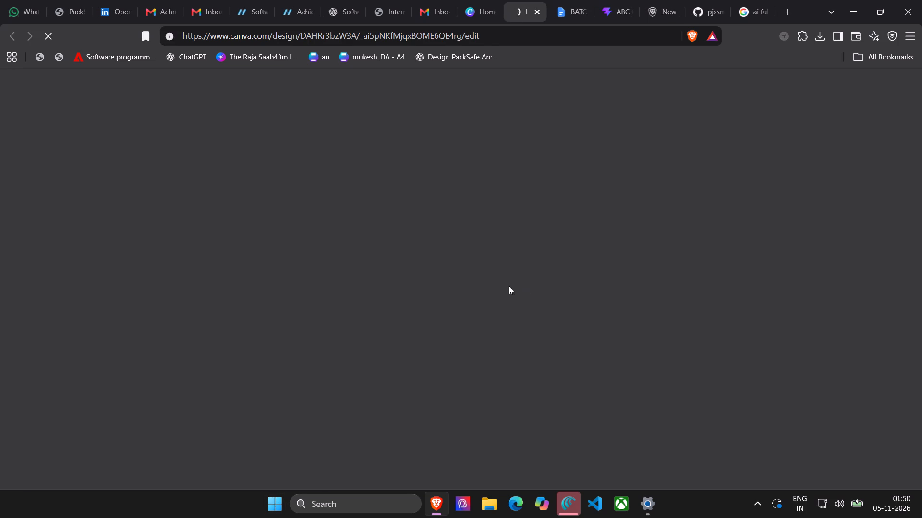
pyautogui.click(494, 15)
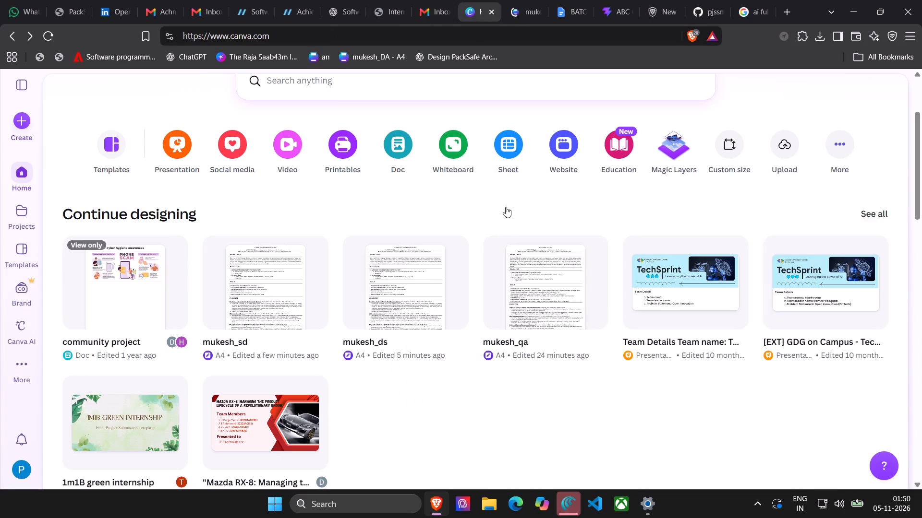
pyautogui.click(425, 285)
pyautogui.click(454, 10)
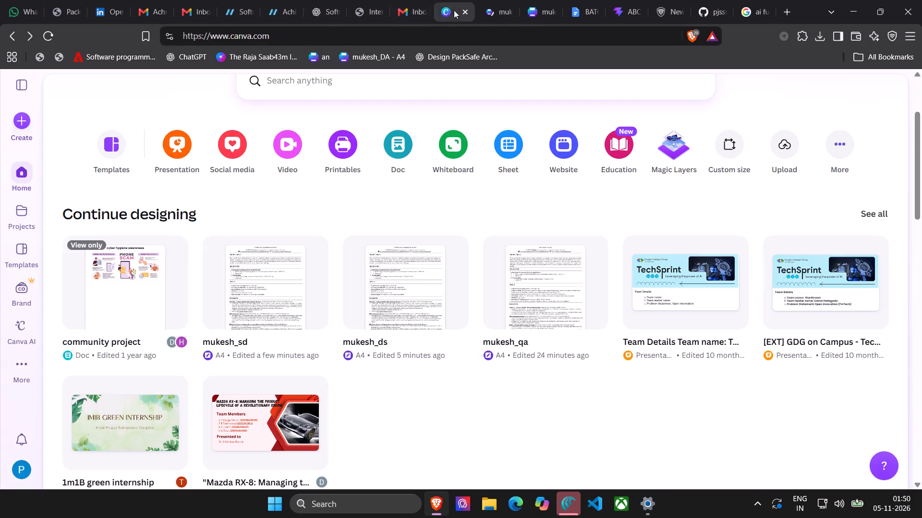
pyautogui.click(279, 320)
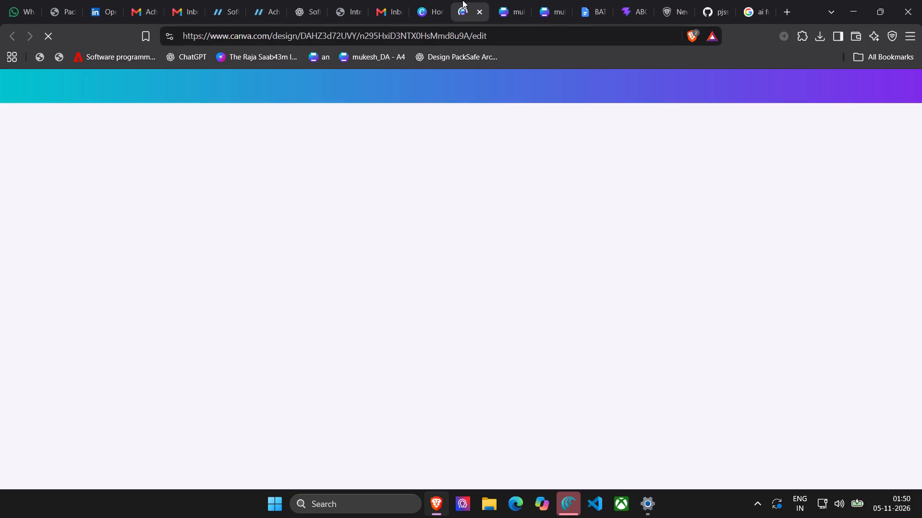
pyautogui.click(462, 0)
# Review the content of the reopened mukesh_qa, mukesh_ds and mukesh_sd resumes, one after another.
pyautogui.click(542, 11)
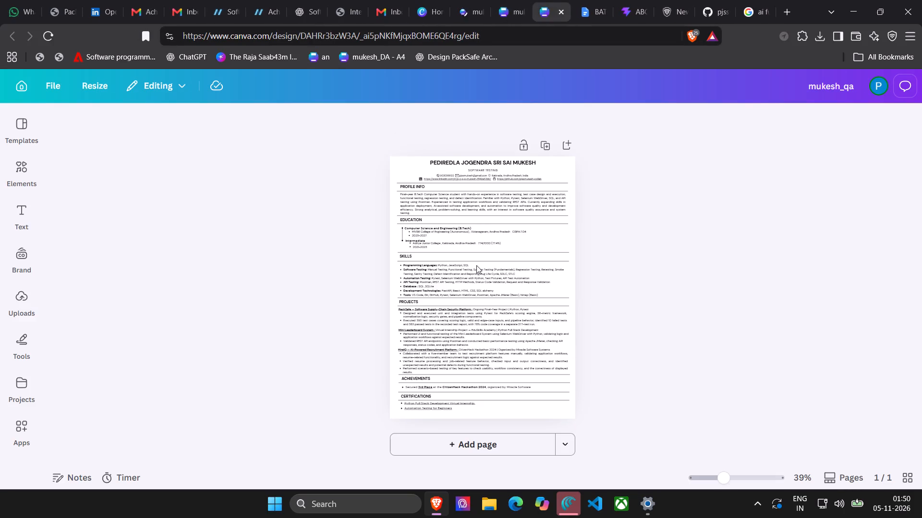
pyautogui.scroll(1, 476, 265)
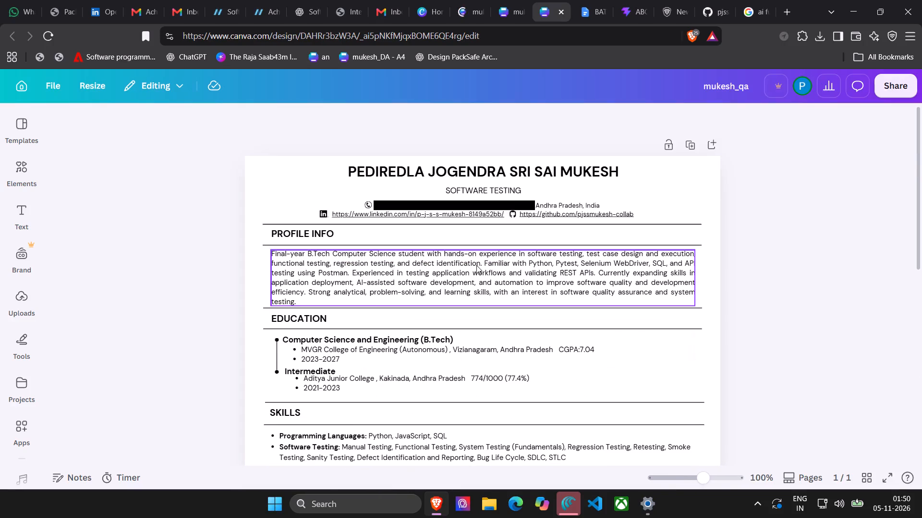
pyautogui.scroll(1, 476, 265)
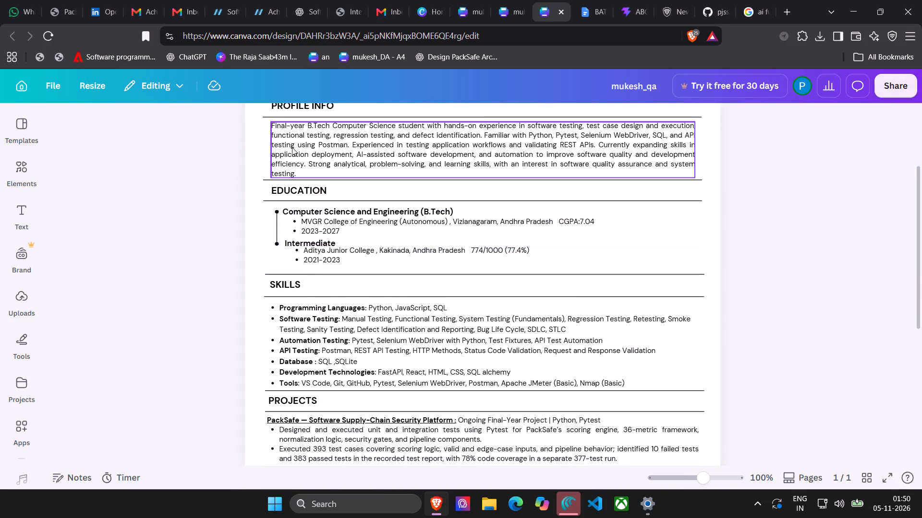
pyautogui.scroll(-1, 330, 226)
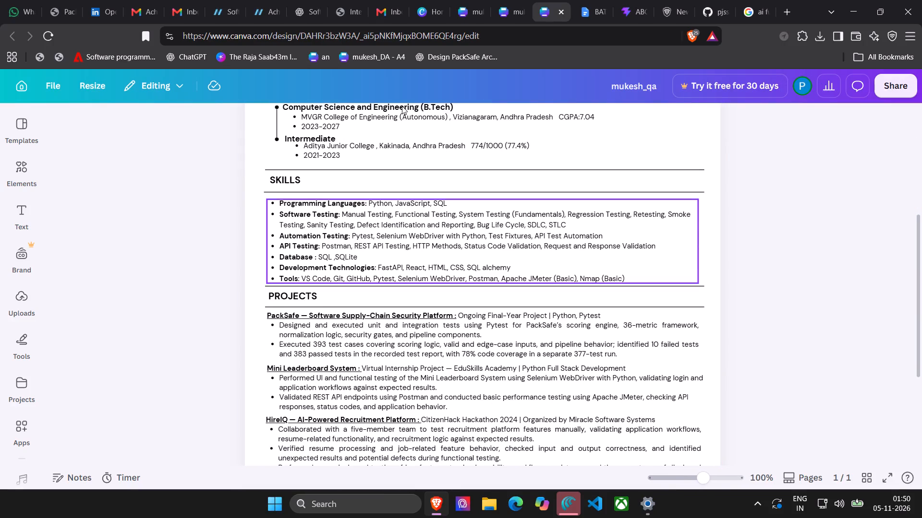
pyautogui.click(513, 15)
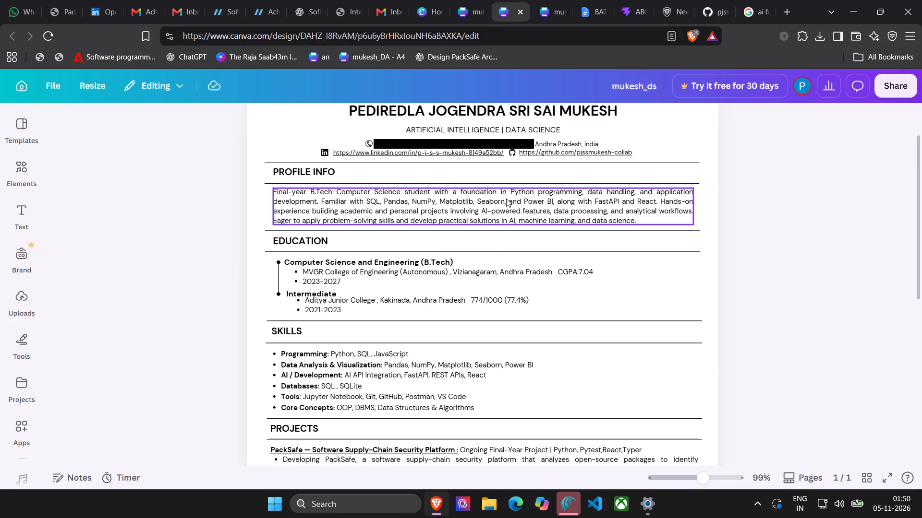
pyautogui.click(465, 4)
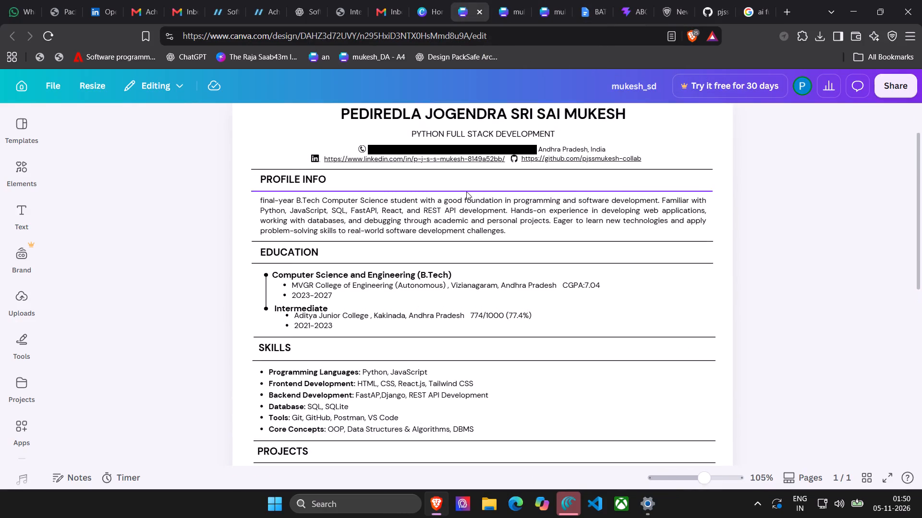
pyautogui.scroll(-1, 466, 191)
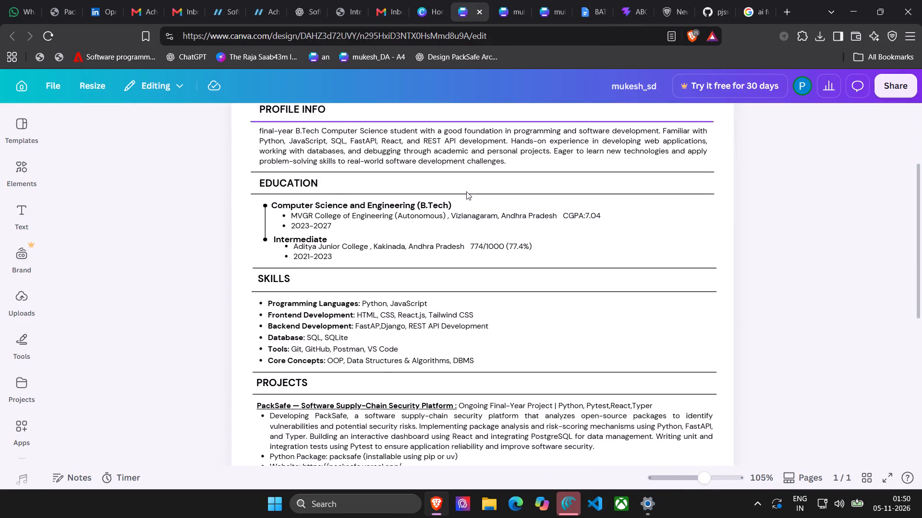